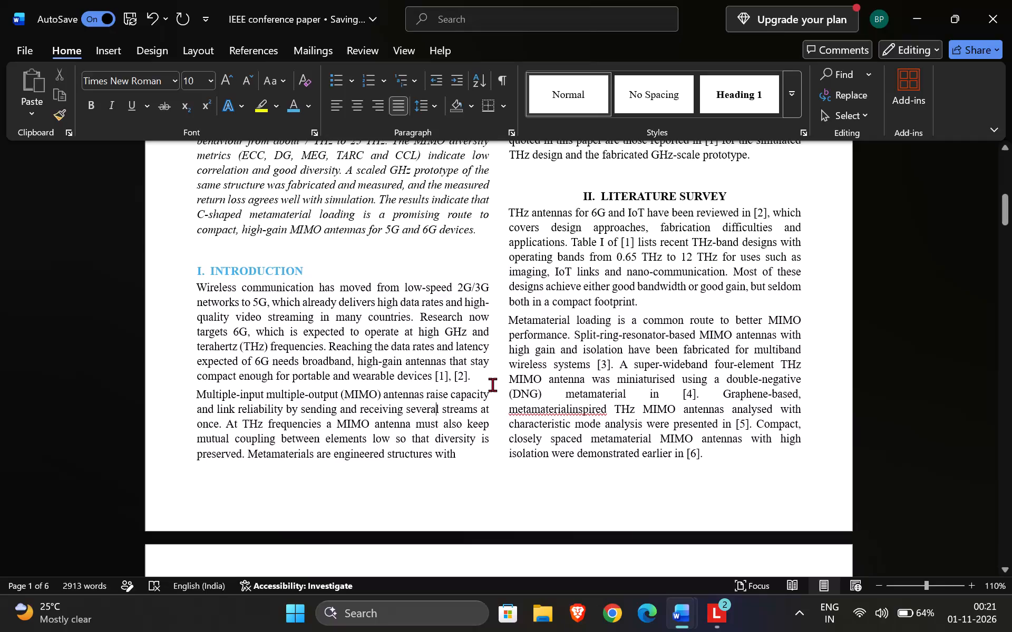
Try to pull the fifth author's e-mail line up beneath the affiliation by deleting the space before it, and undo the last deletion.
scroll(492, 384, up, 2)
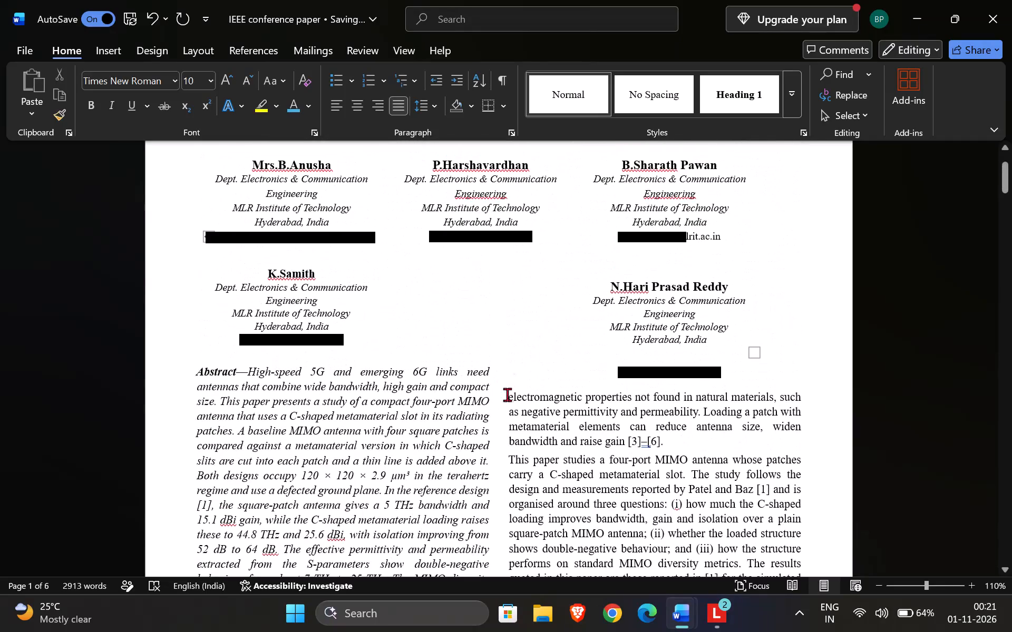
click(702, 366)
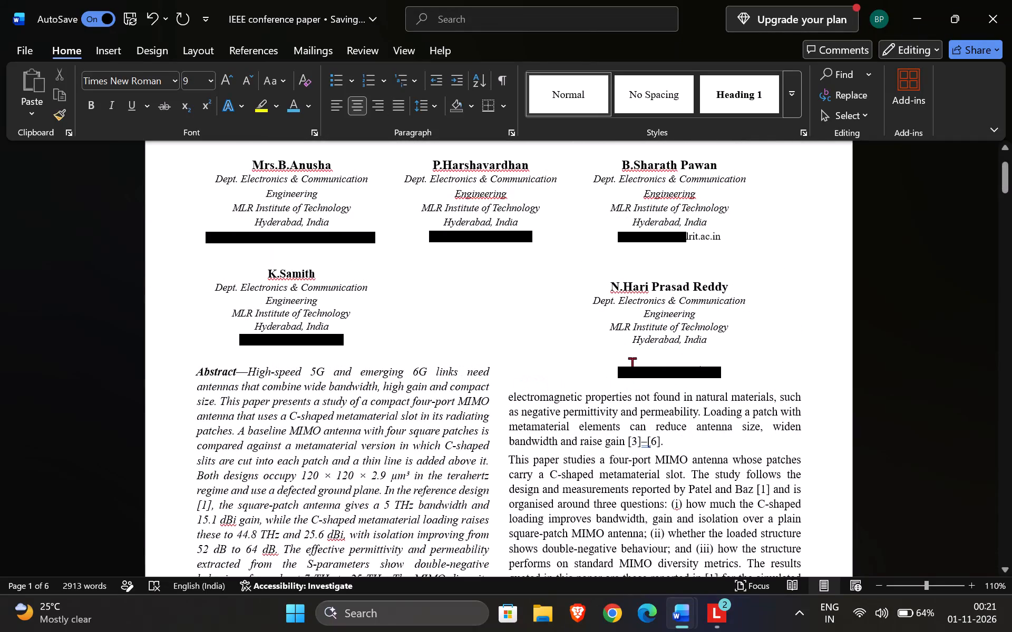
click(609, 367)
key(BackSpace)
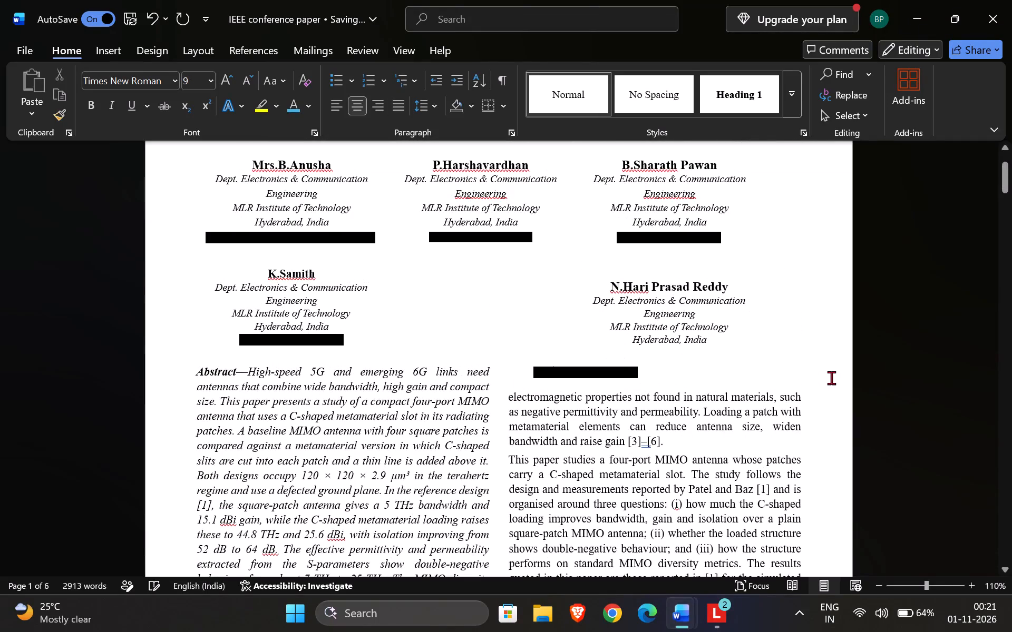
key(BackSpace)
key(BackSpace)
key(BackSpace)
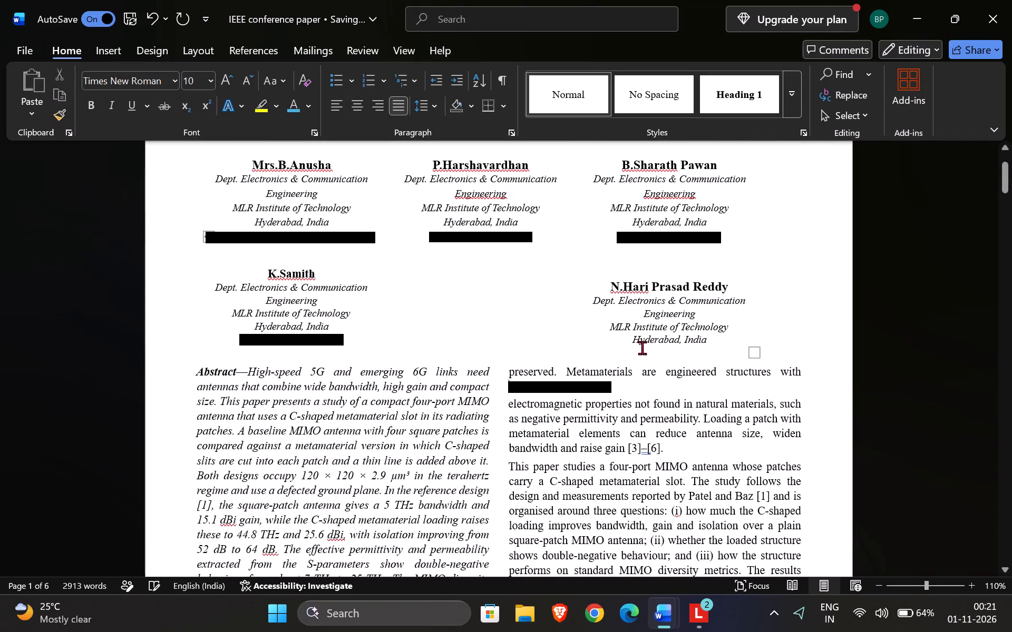
key(ctrl+z)
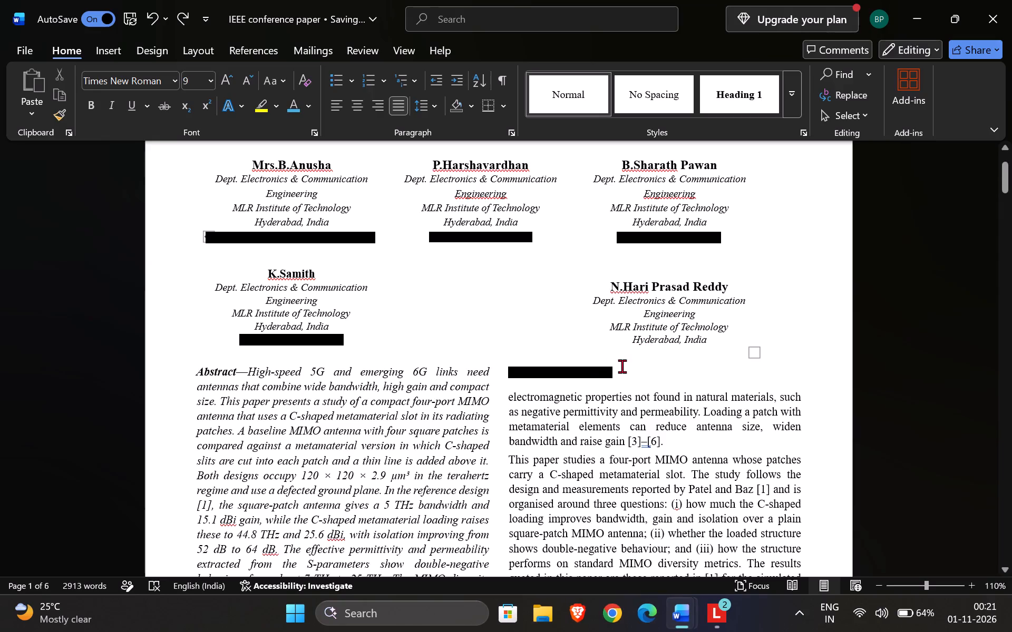
drag(622, 366, 497, 358)
click(469, 311)
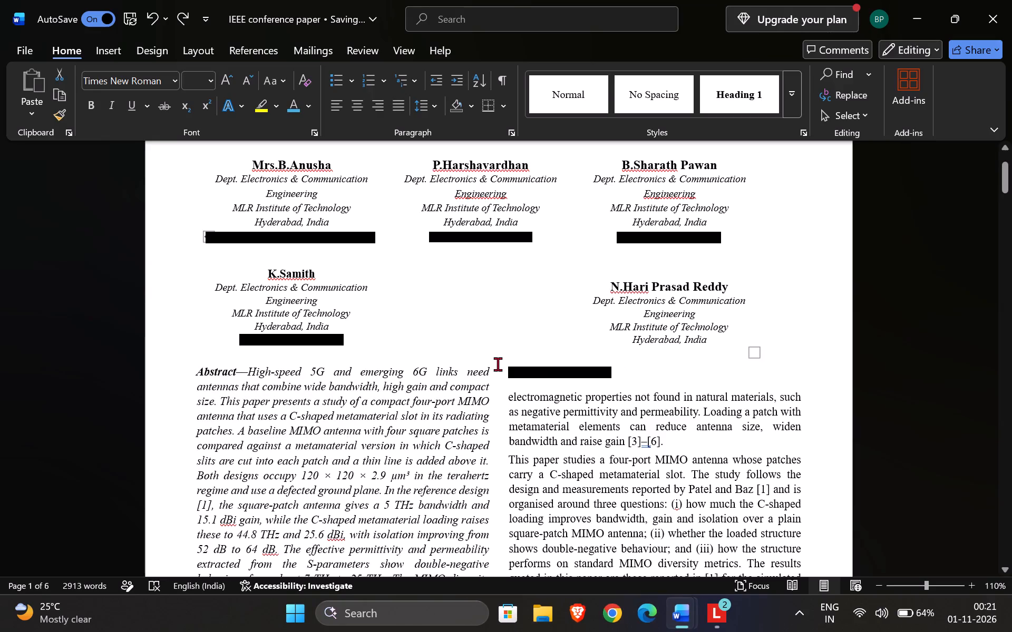
drag(508, 374, 634, 381)
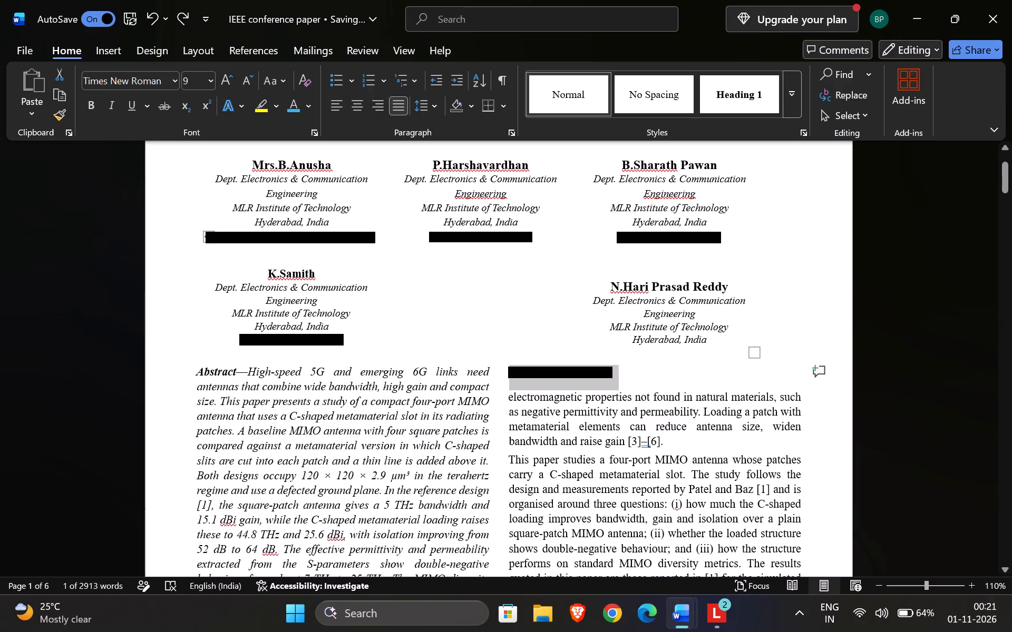
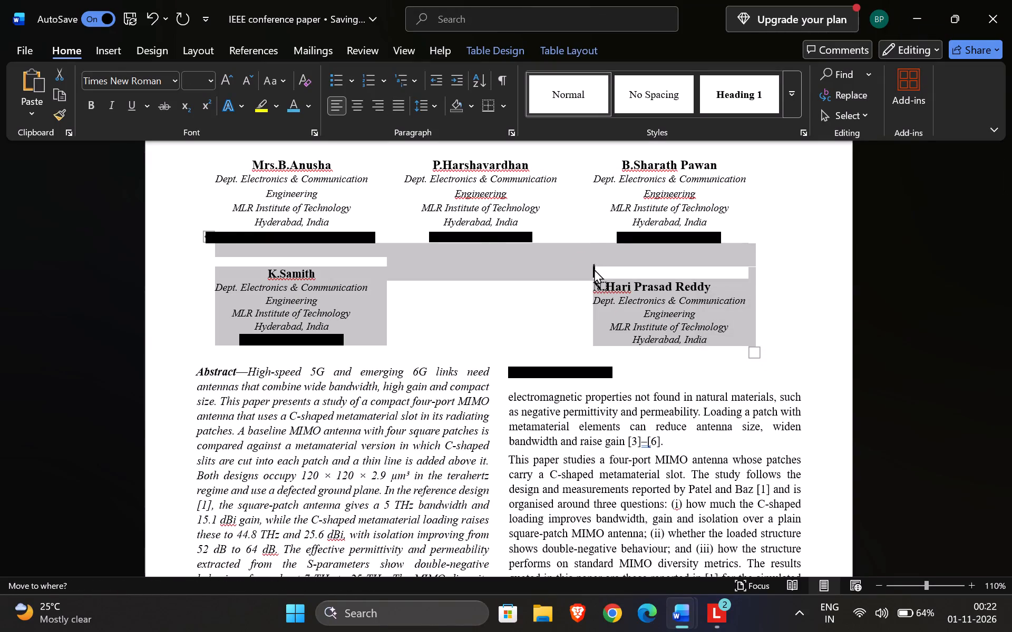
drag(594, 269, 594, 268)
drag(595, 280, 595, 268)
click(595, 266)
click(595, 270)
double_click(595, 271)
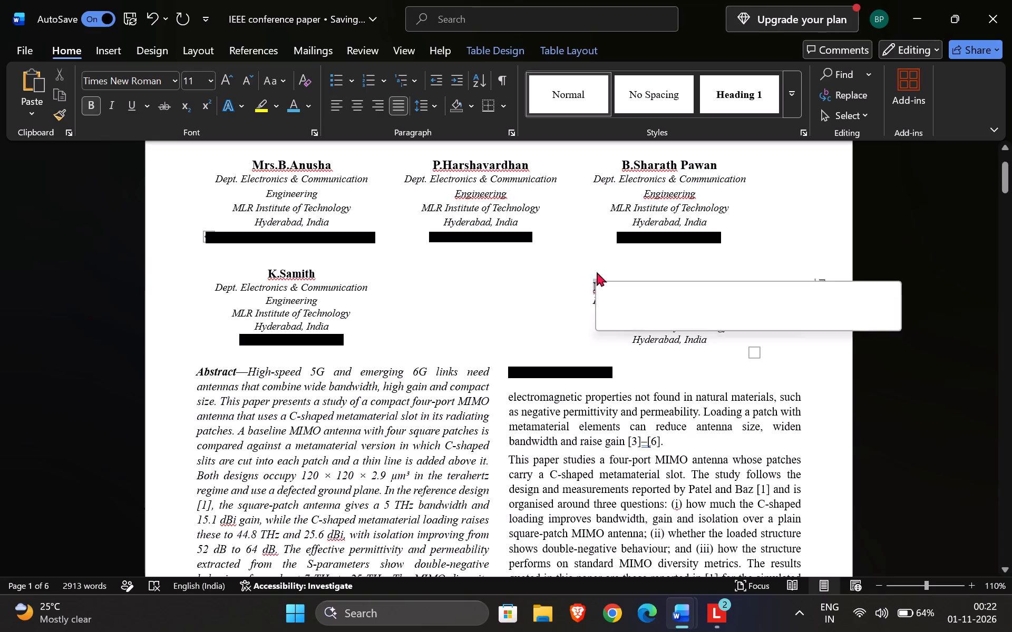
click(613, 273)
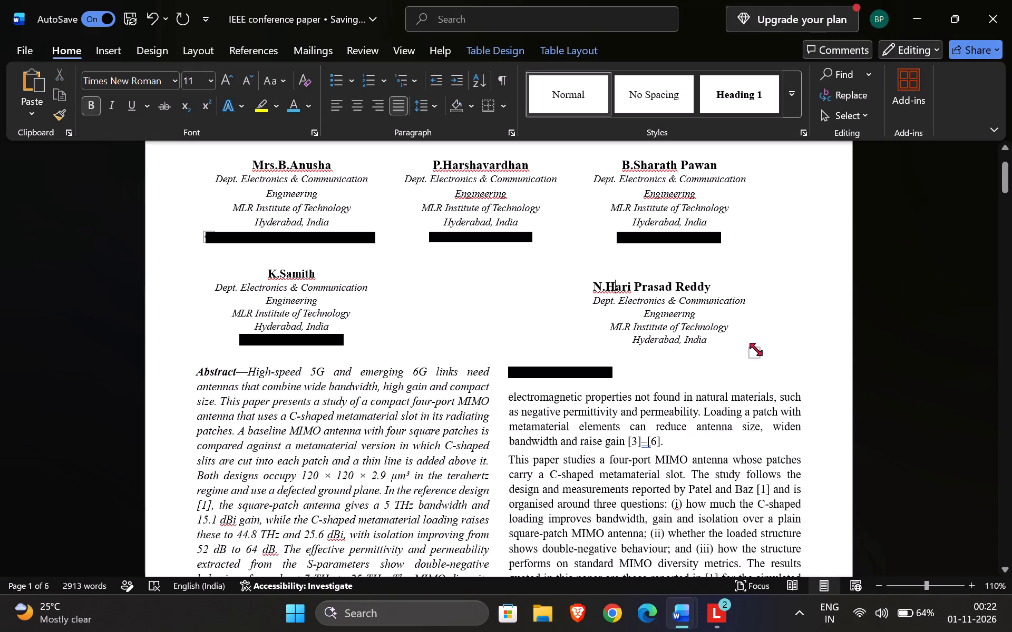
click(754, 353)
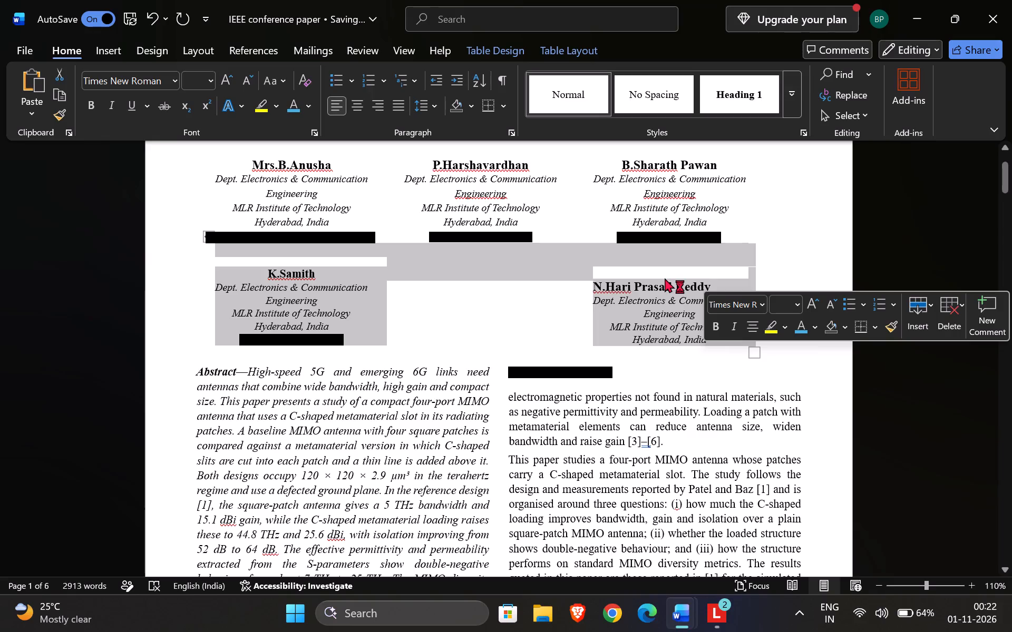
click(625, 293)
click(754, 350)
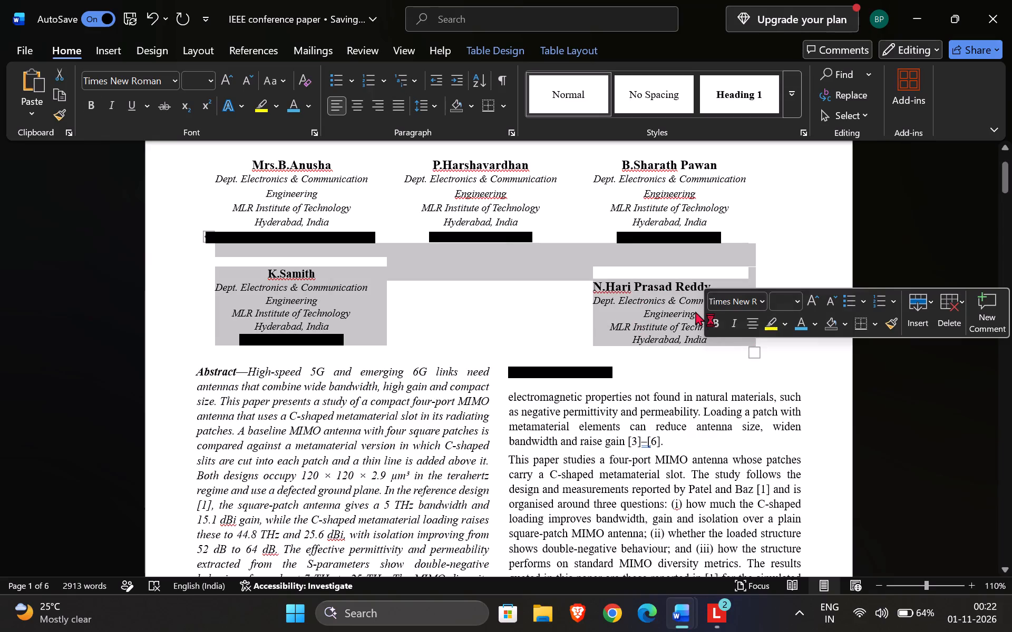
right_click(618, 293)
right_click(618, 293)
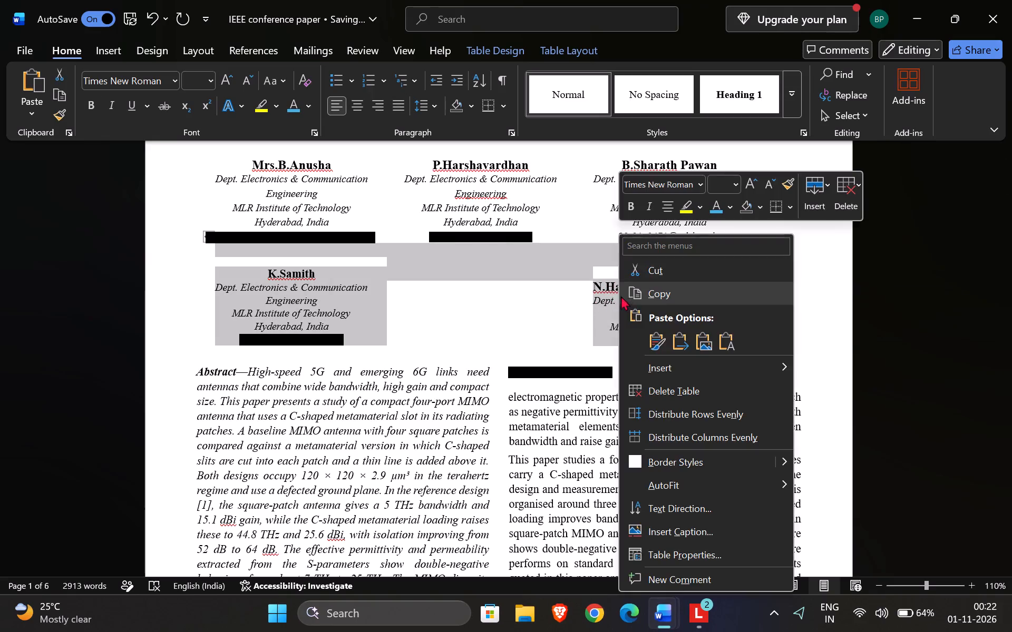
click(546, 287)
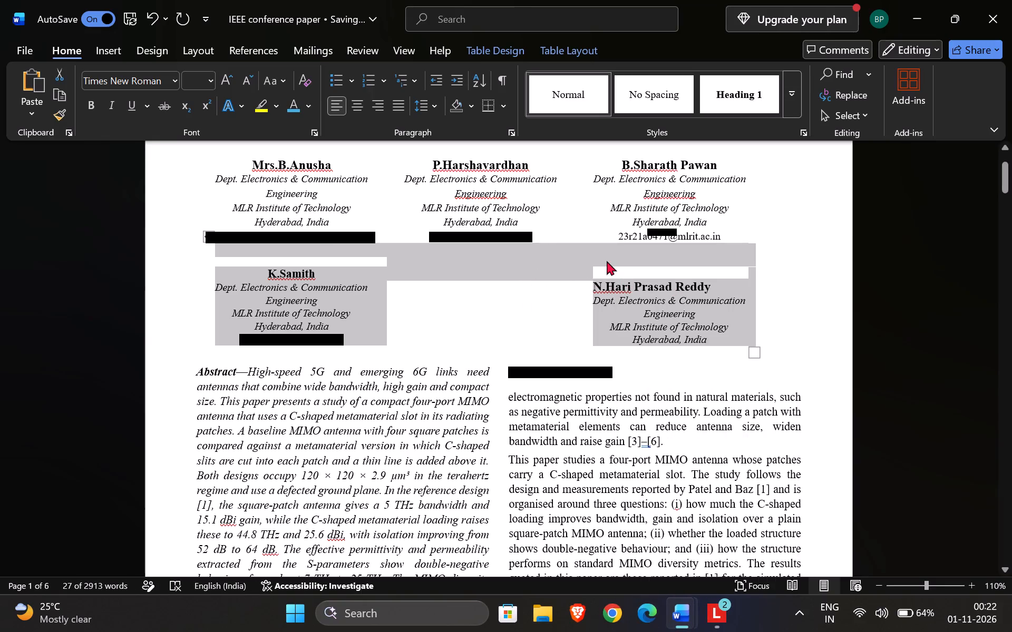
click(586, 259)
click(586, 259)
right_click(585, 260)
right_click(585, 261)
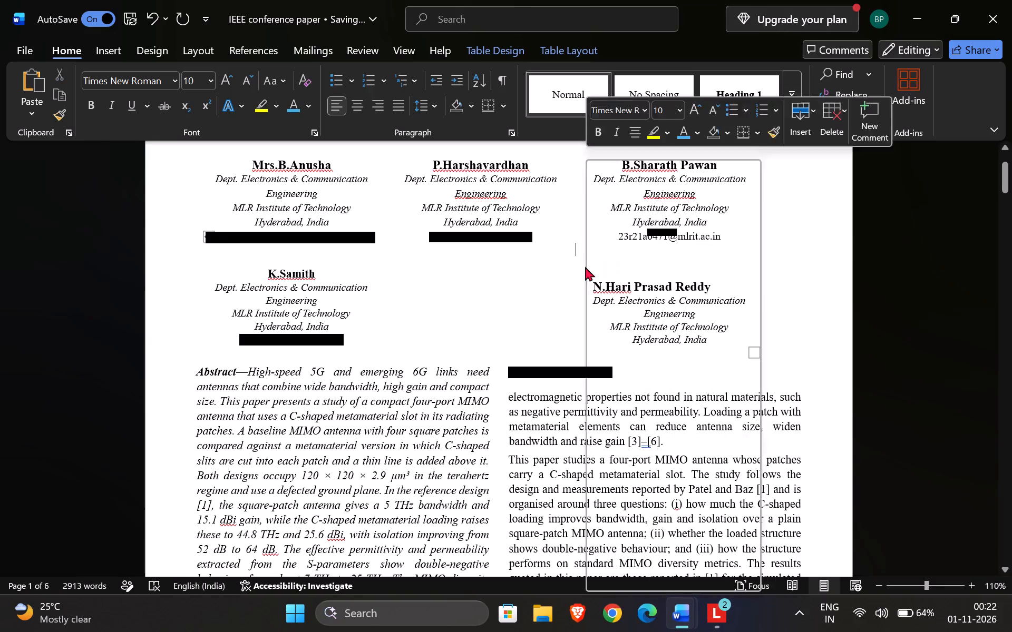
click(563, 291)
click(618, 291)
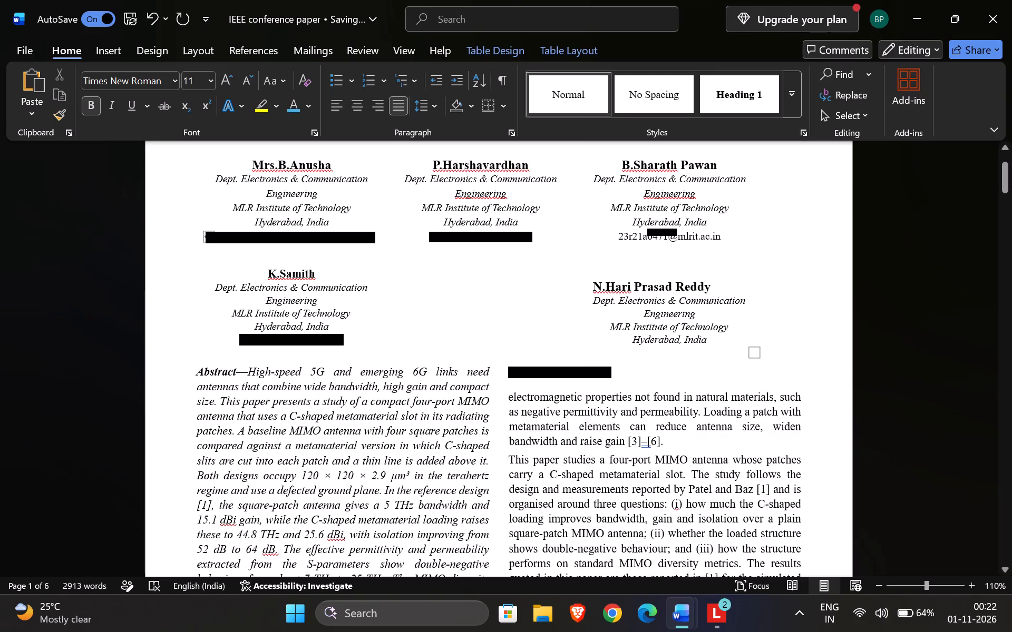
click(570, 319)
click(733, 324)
Minimise the IEEE conference paper and switch to the Word document "paper 2".
click(935, 16)
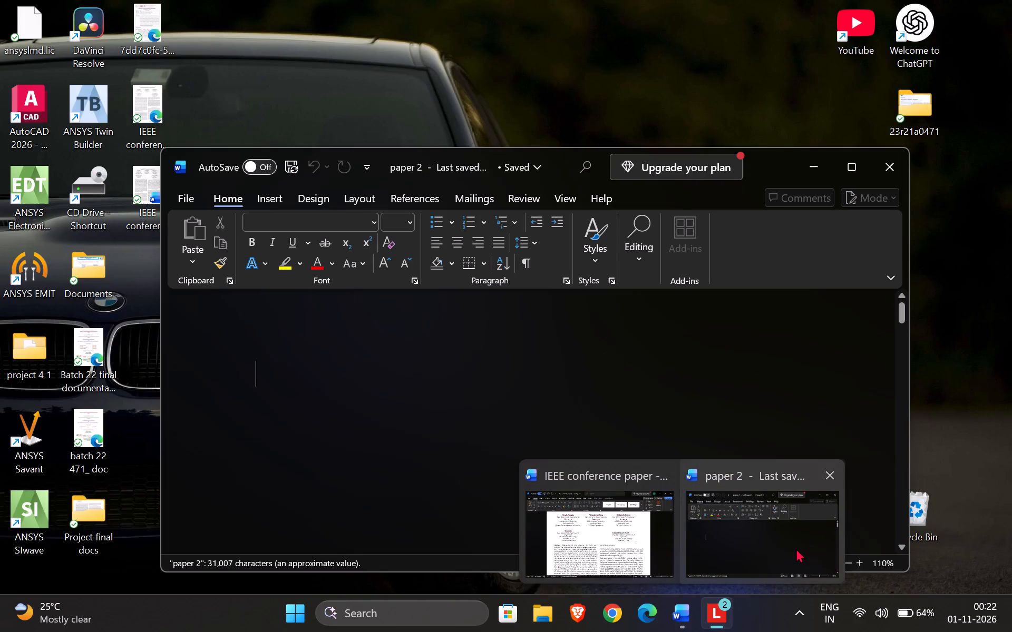
click(796, 548)
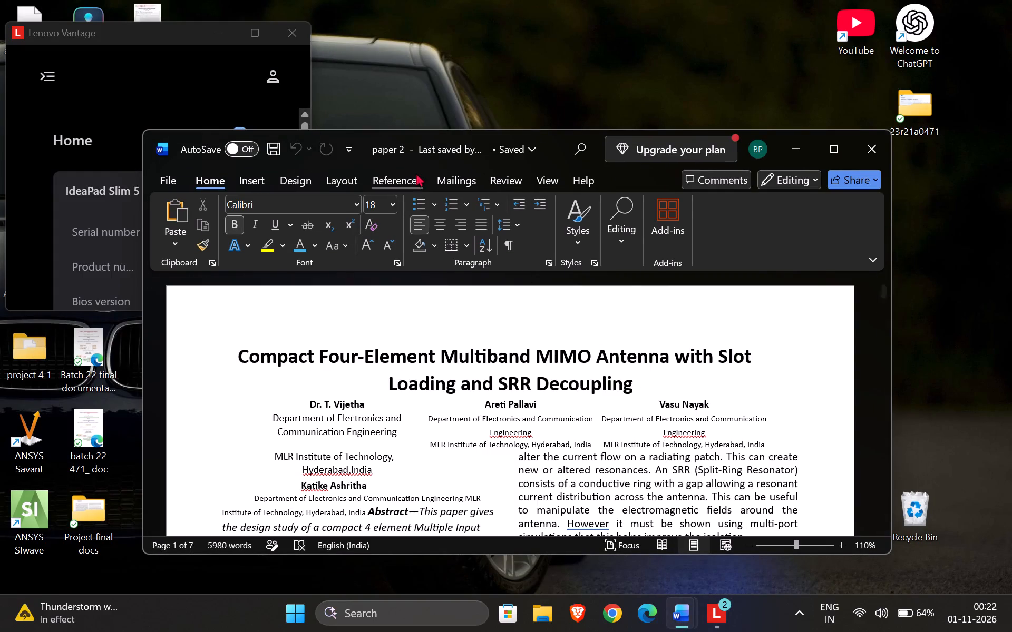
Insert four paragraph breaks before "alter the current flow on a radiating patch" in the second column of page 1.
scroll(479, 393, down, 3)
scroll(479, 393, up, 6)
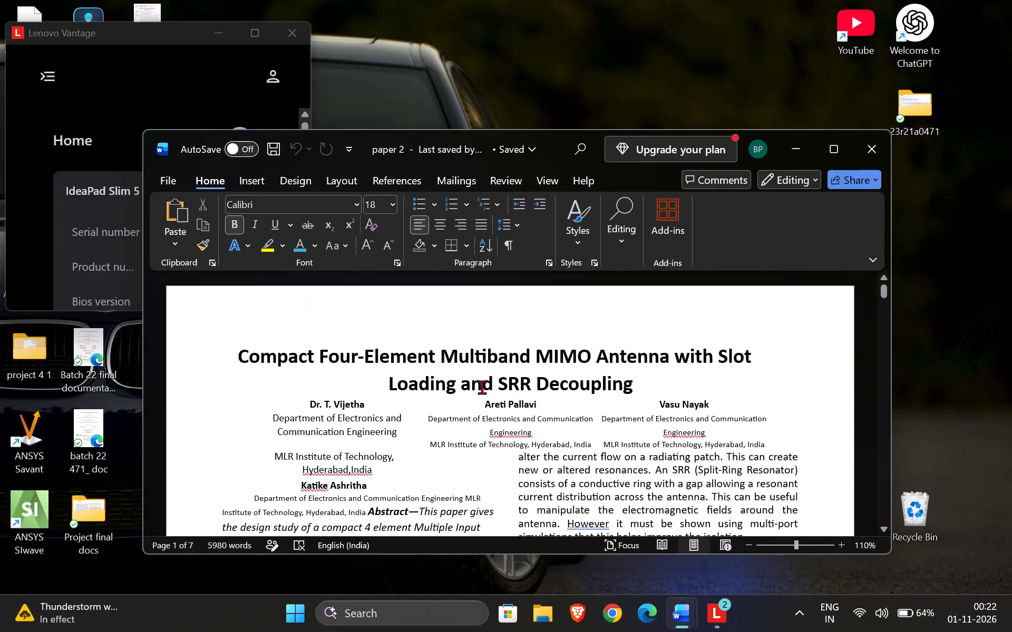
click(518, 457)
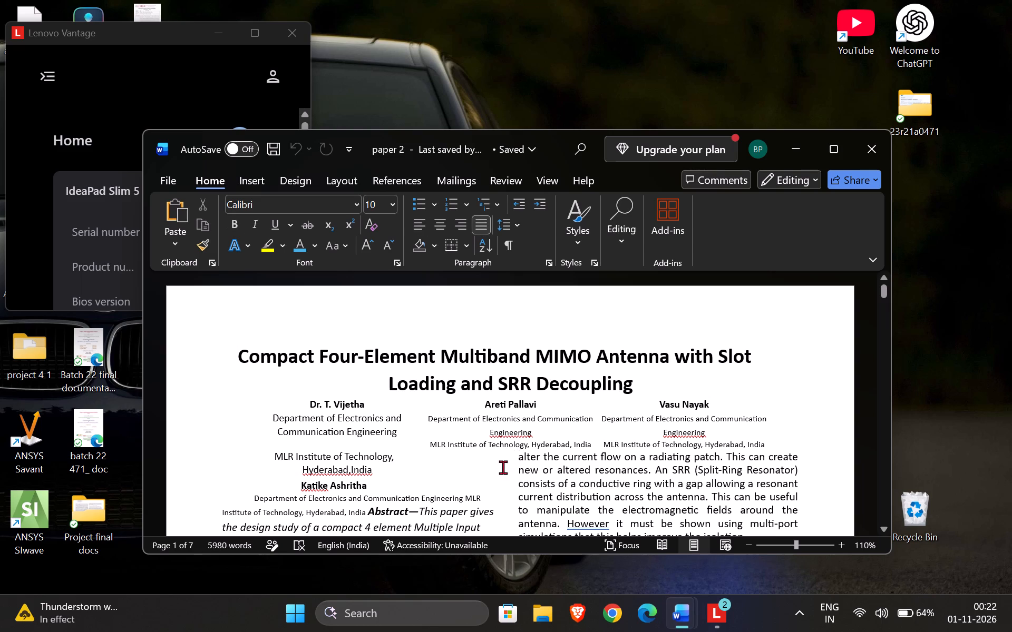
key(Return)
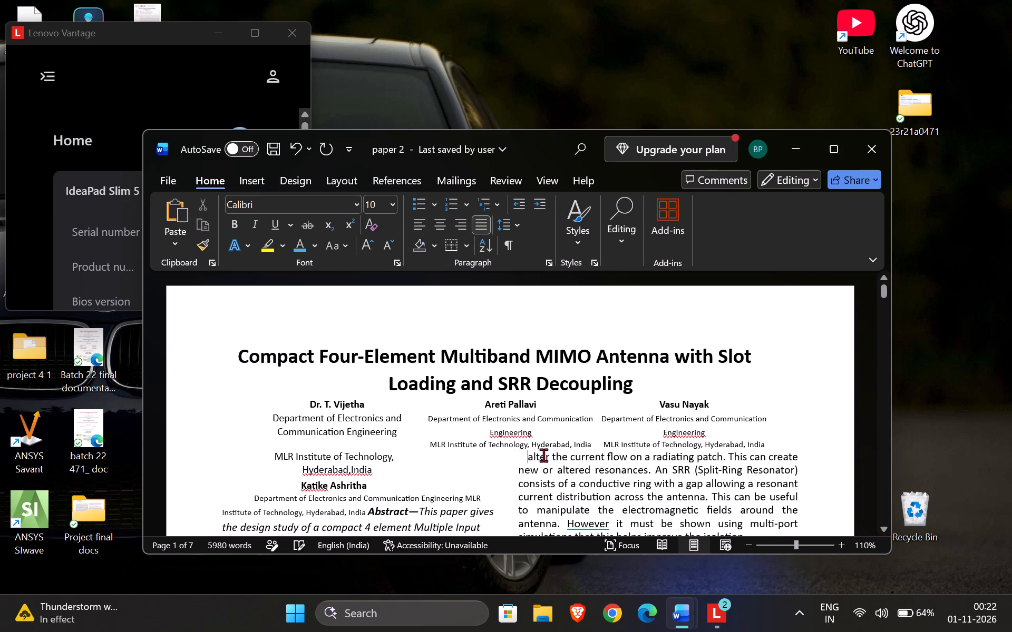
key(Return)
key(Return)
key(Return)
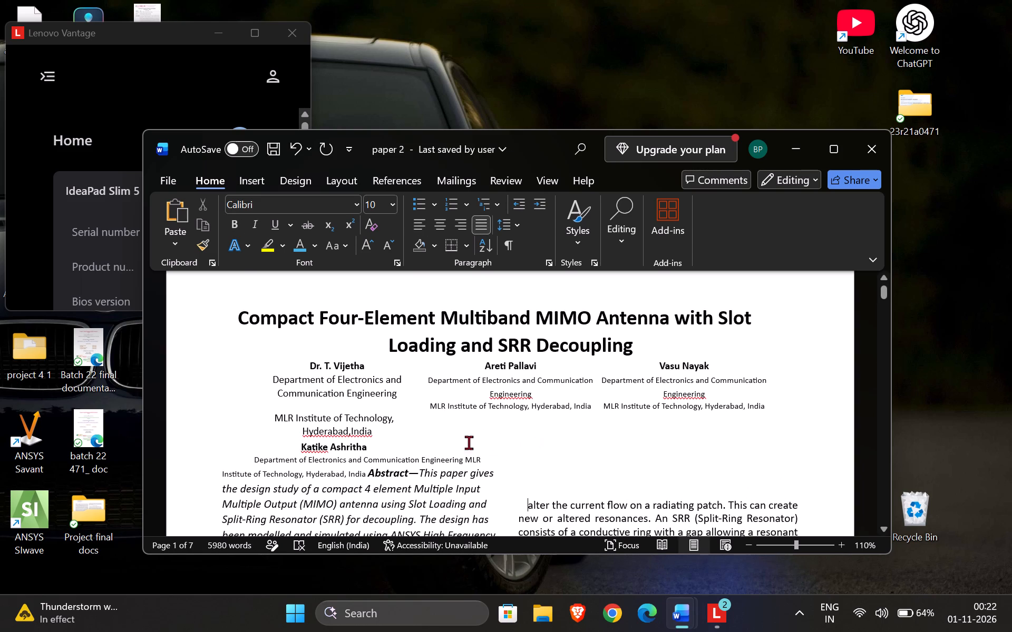
Start the Abstract on its own line beneath the fourth author's affiliation.
scroll(472, 438, down, 1)
scroll(437, 401, up, 1)
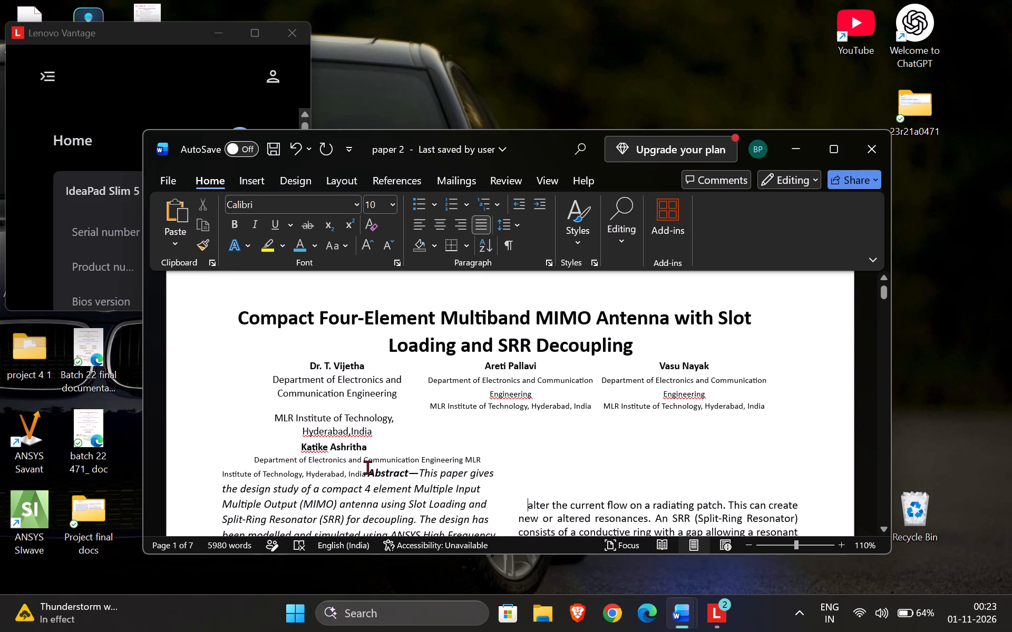
click(367, 471)
key(Return)
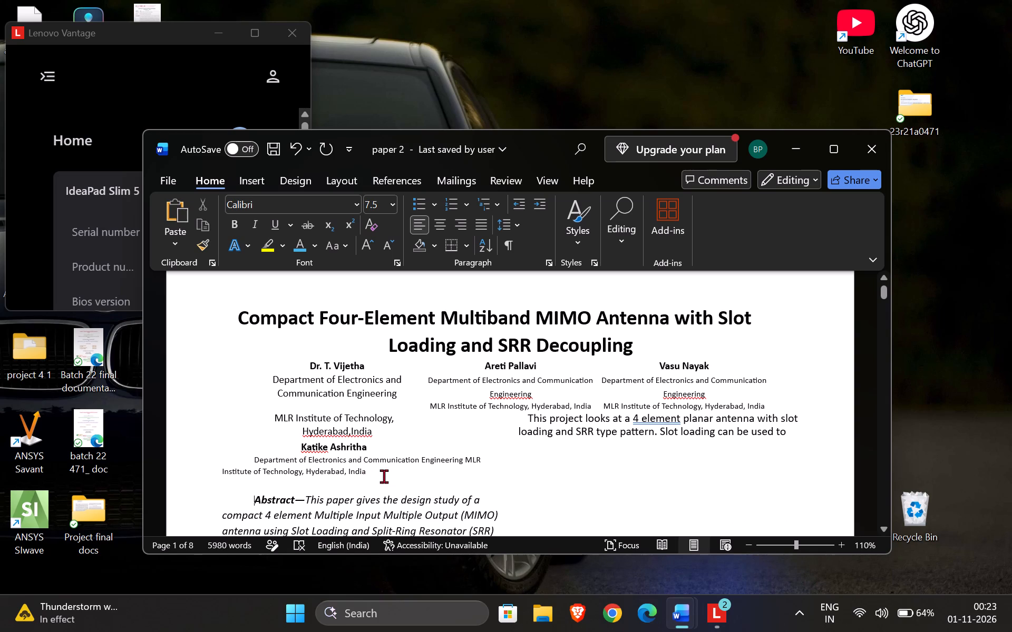
Insert four paragraph breaks before "This project looks at a 4 element planar antenna" in the second column to move it down.
click(521, 419)
key(Return)
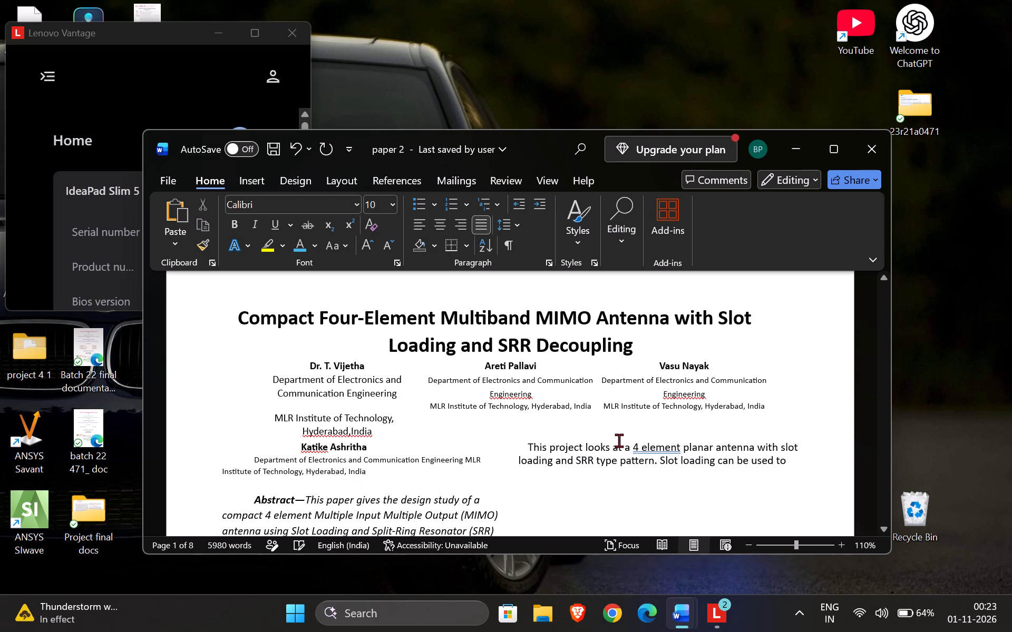
key(Return)
key(Return)
scroll(622, 440, down, 2)
key(Return)
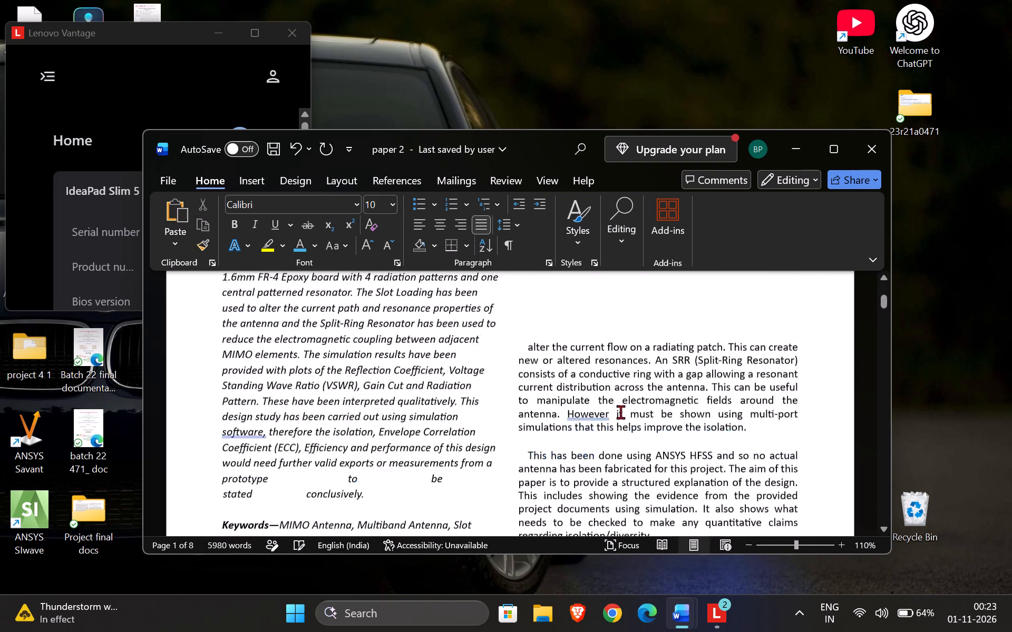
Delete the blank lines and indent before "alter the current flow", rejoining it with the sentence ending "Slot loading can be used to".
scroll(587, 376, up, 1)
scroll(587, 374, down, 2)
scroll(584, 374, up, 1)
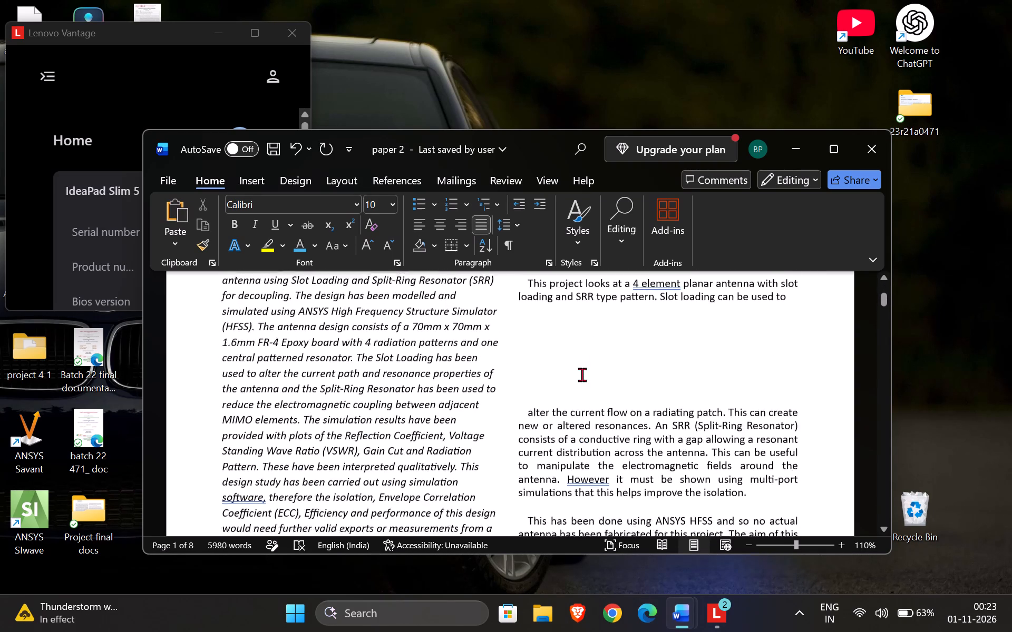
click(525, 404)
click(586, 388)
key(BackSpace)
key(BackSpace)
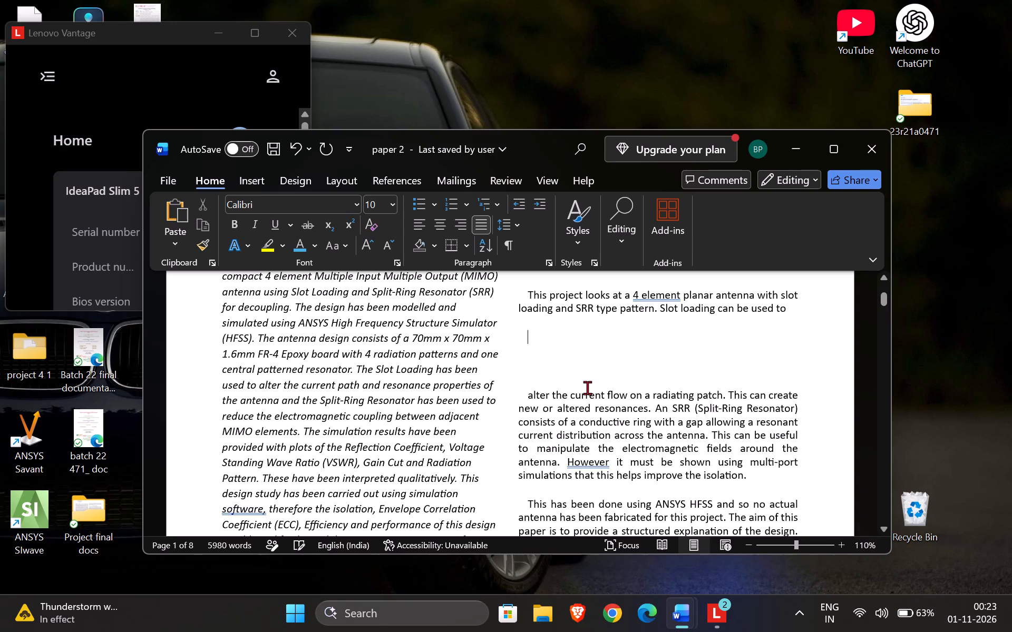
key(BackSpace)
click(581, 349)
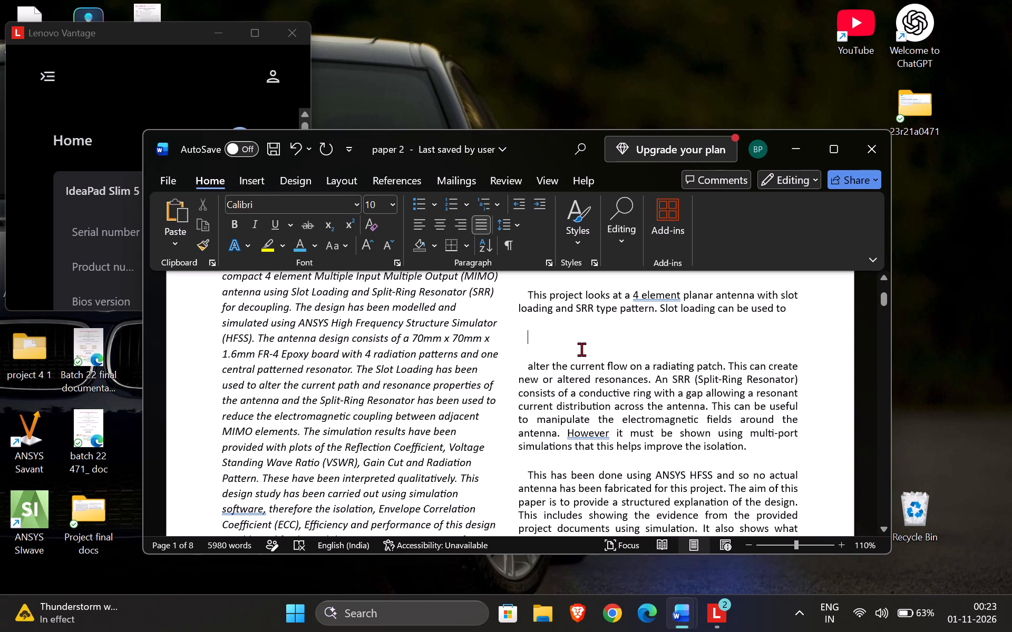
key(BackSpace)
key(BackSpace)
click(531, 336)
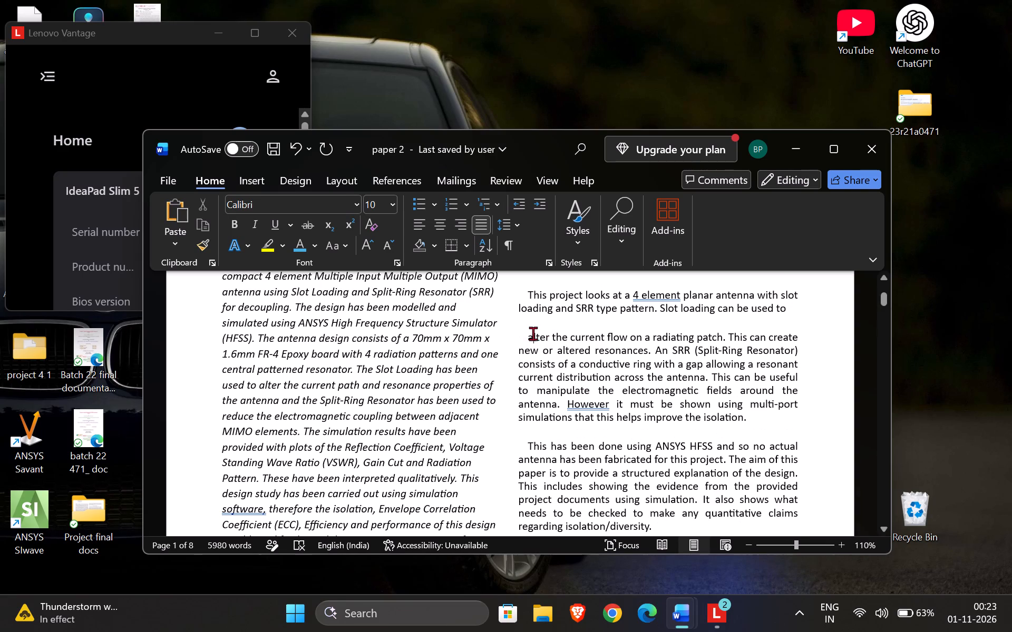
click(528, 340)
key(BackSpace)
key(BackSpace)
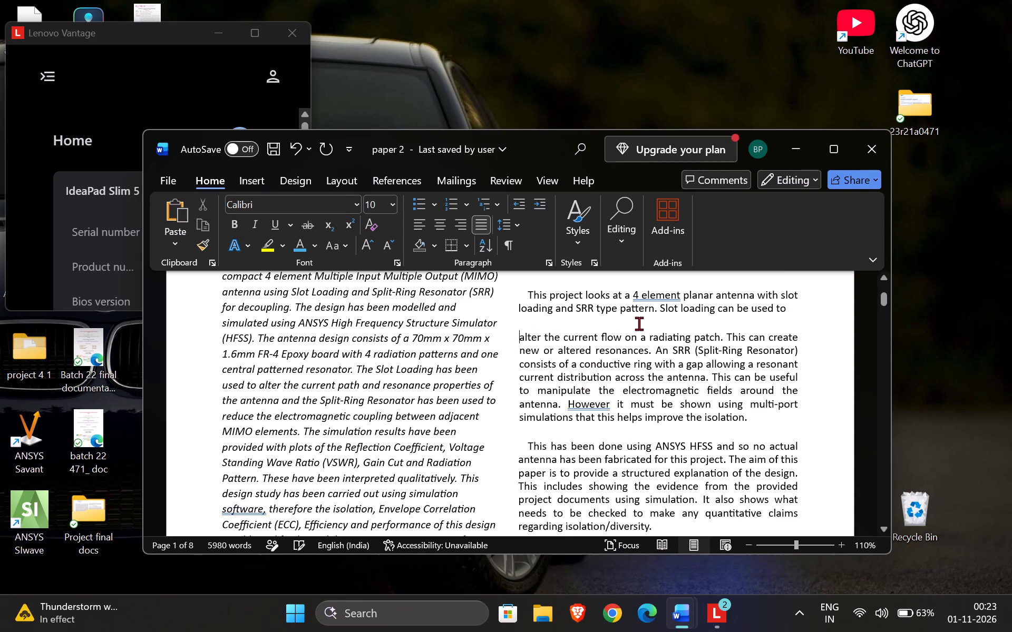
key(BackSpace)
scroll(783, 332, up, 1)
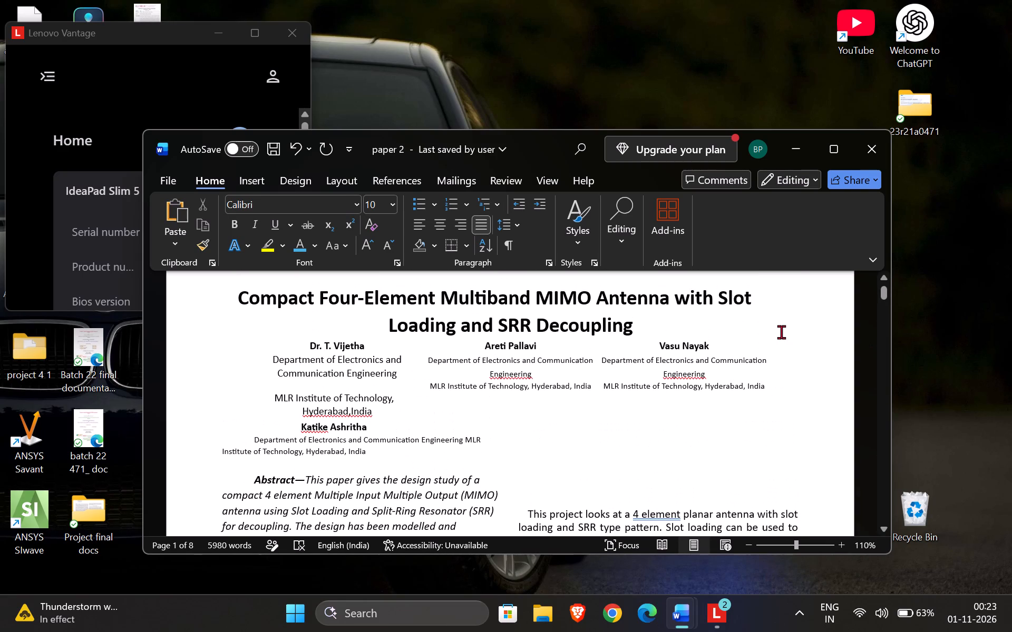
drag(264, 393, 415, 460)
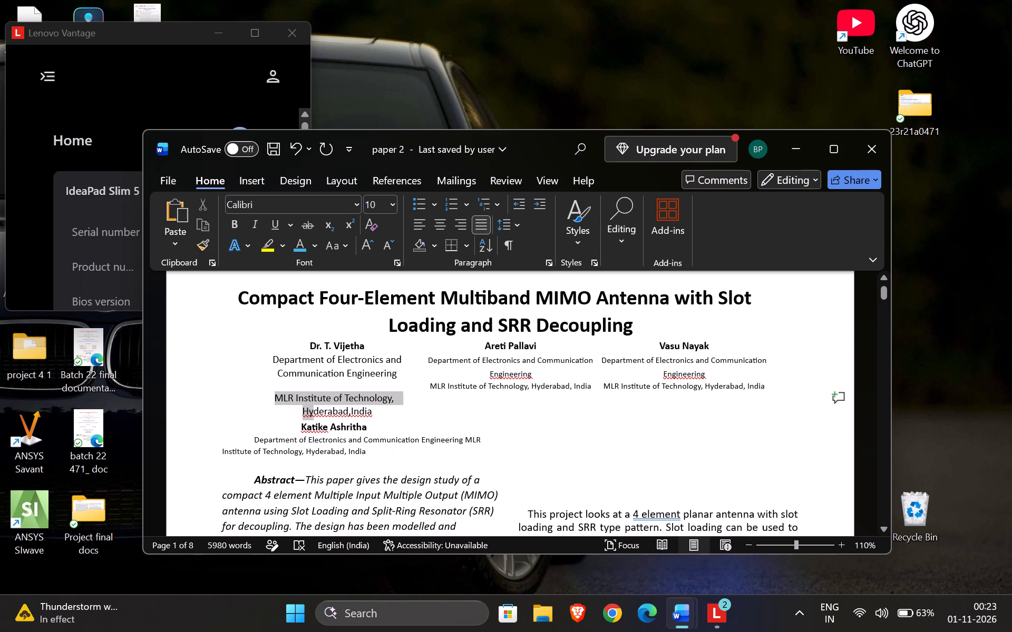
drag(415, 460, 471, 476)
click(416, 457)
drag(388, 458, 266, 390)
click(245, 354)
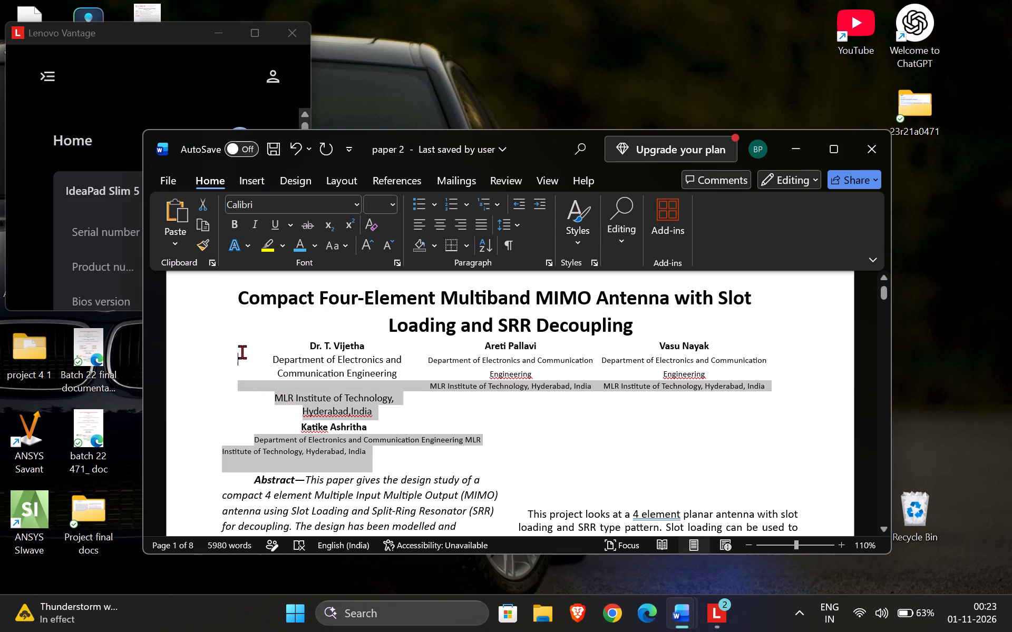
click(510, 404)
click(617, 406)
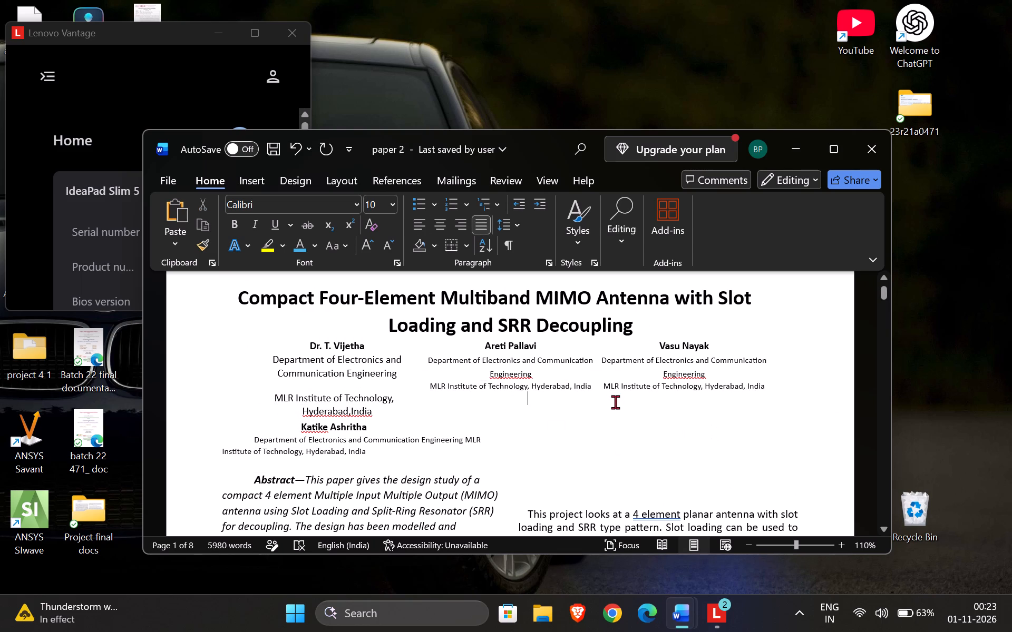
Centre the two-line paper title "Compact Four-Element Multiband MIMO Antenna with Slot Loading and SRR Decoupling".
drag(646, 323, 155, 298)
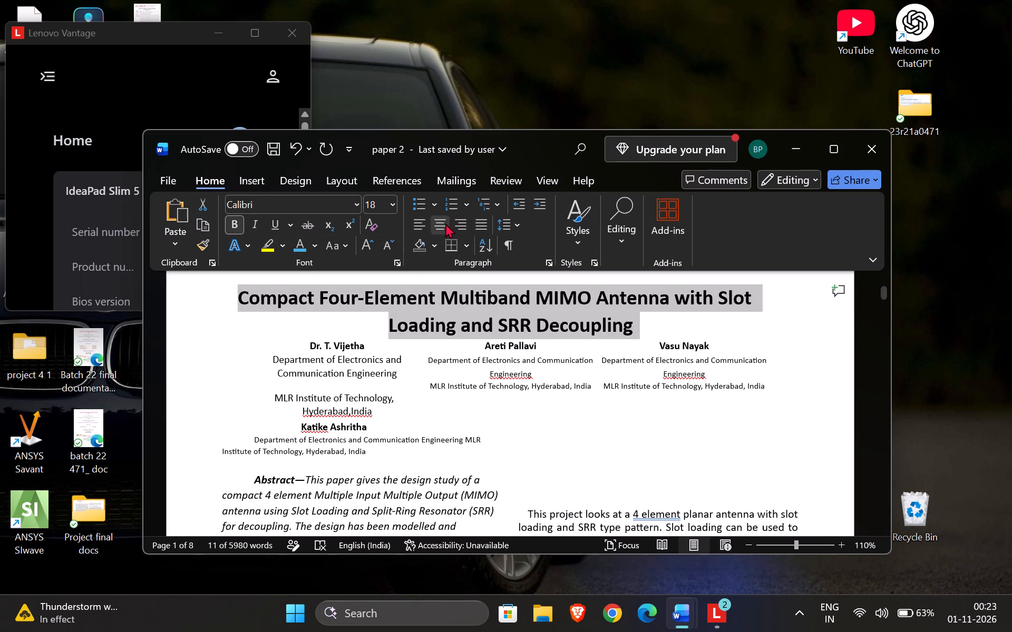
click(445, 223)
click(473, 407)
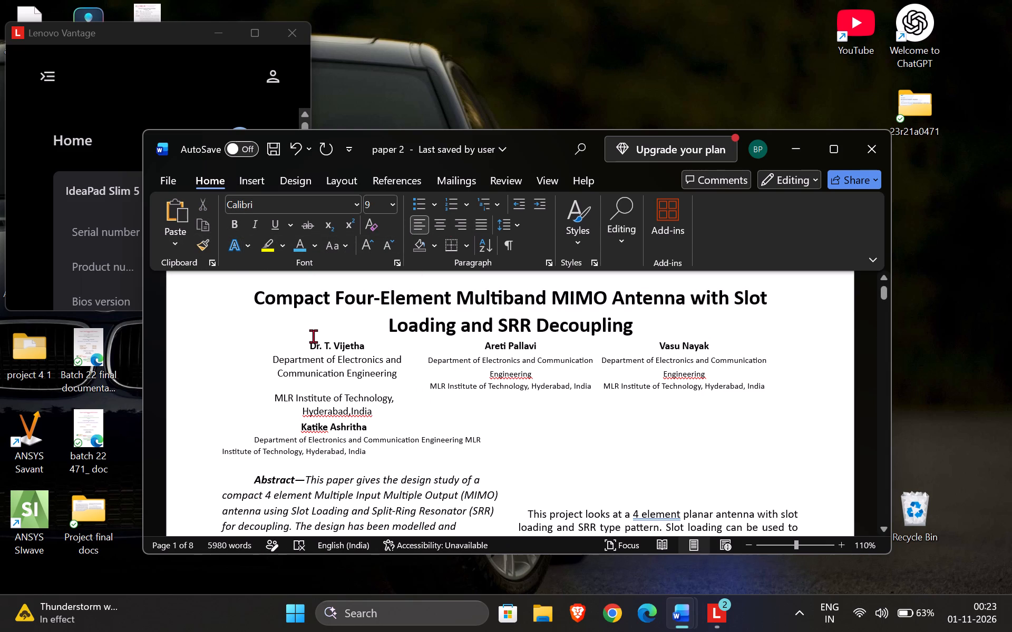
Centre-align the author block from the first author's name through the fourth author's affiliation above the Abstract.
drag(305, 337, 495, 460)
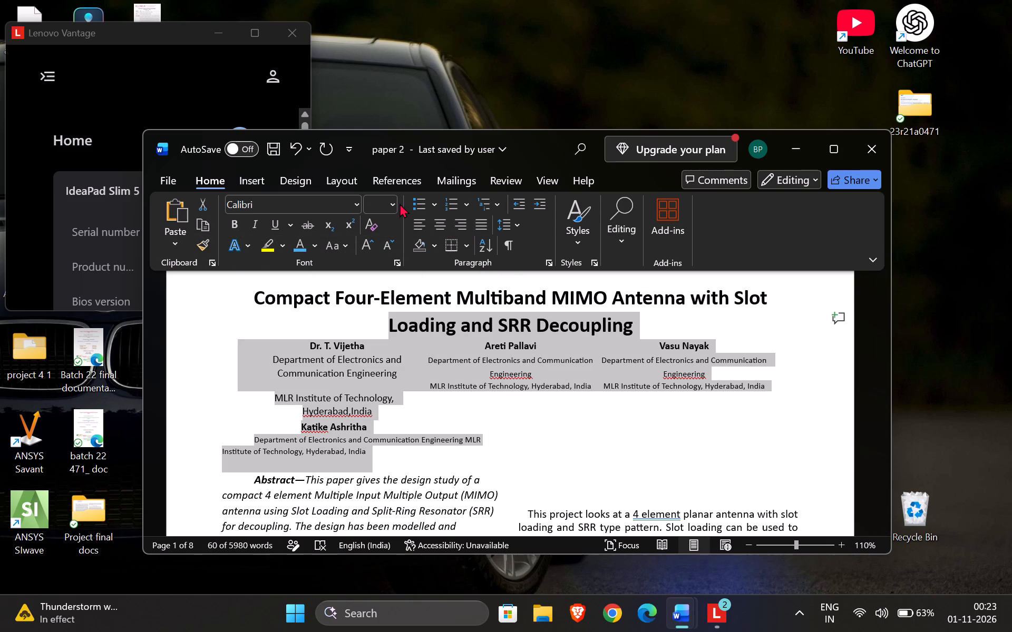
click(435, 223)
click(551, 413)
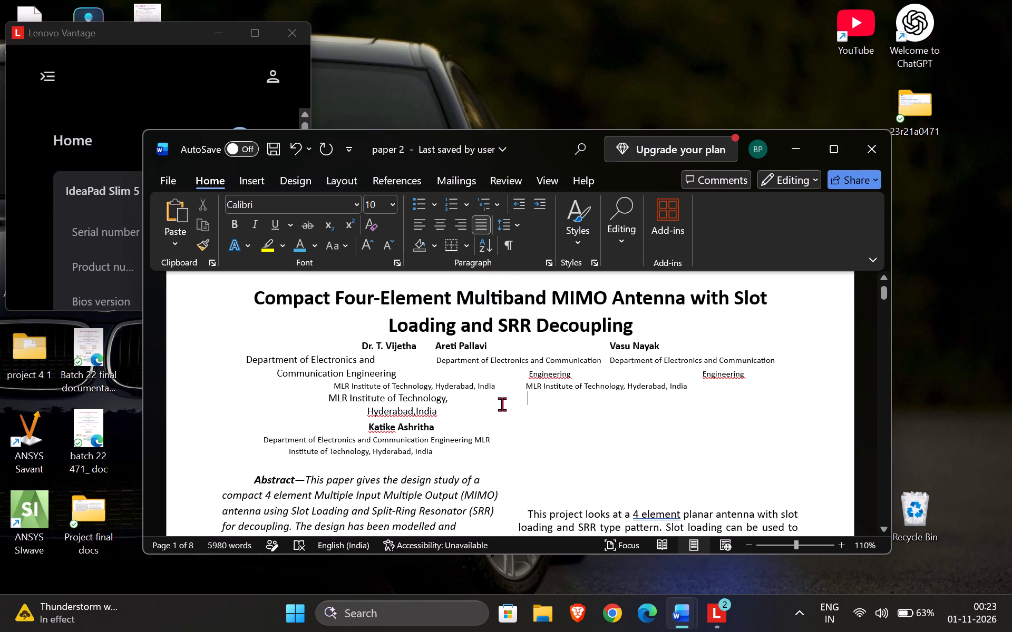
Undo the centre alignment of the author block from the first author's name through the fourth author's affiliation.
key(ctrl+z)
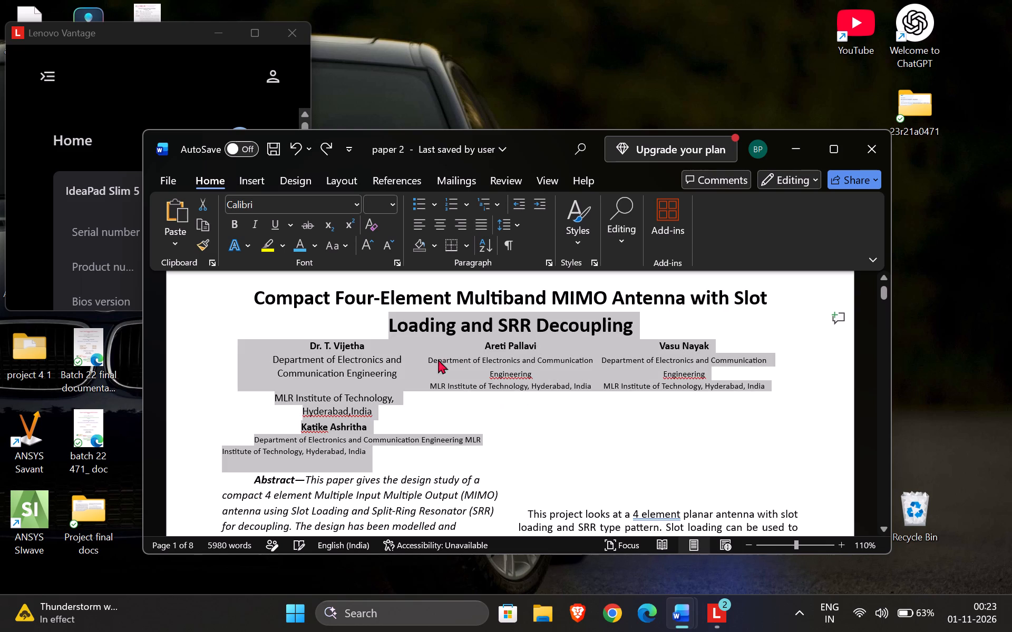
click(449, 426)
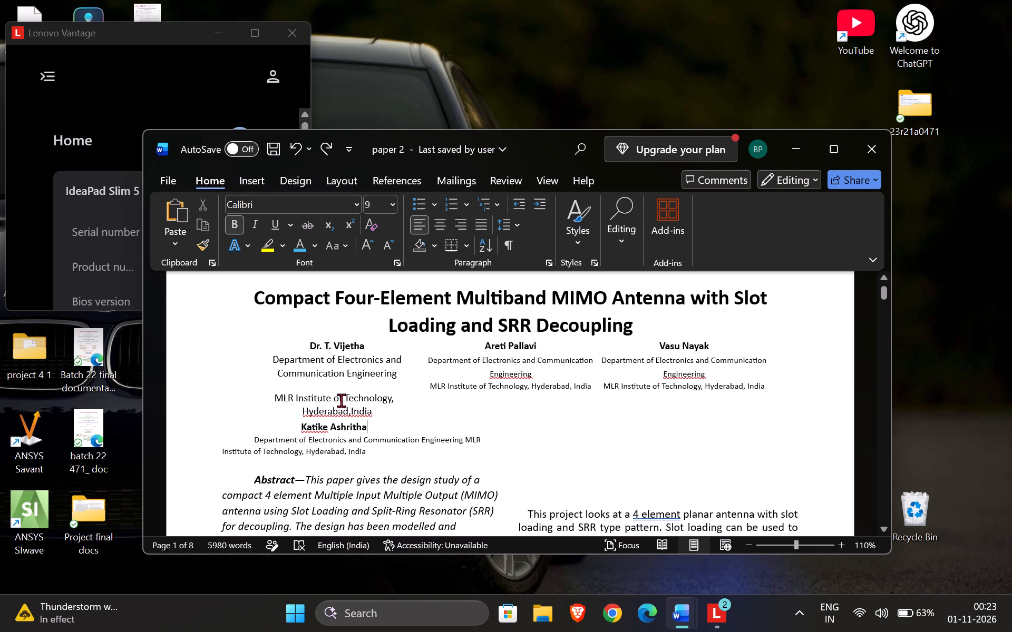
Remove the indent before "MLR Institute of Technology," in the first author's affiliation.
click(269, 399)
key(BackSpace)
key(BackSpace)
key(BackSpace)
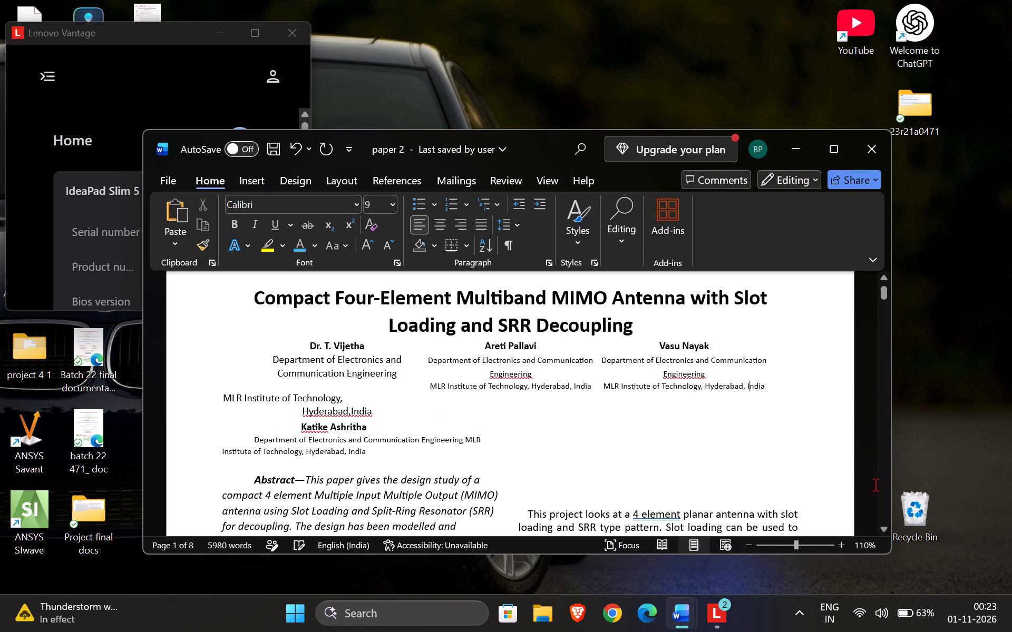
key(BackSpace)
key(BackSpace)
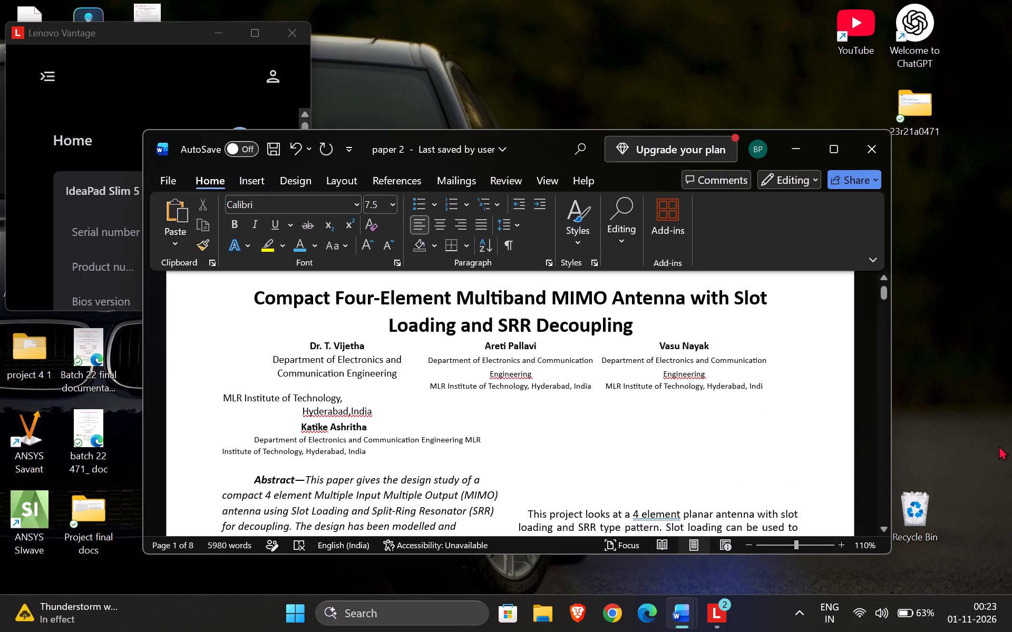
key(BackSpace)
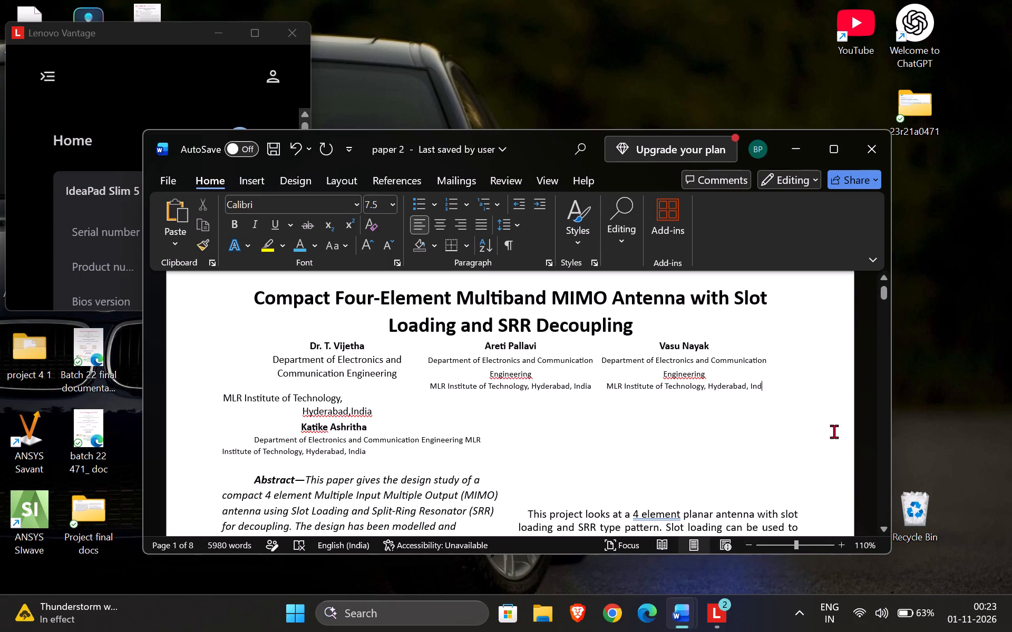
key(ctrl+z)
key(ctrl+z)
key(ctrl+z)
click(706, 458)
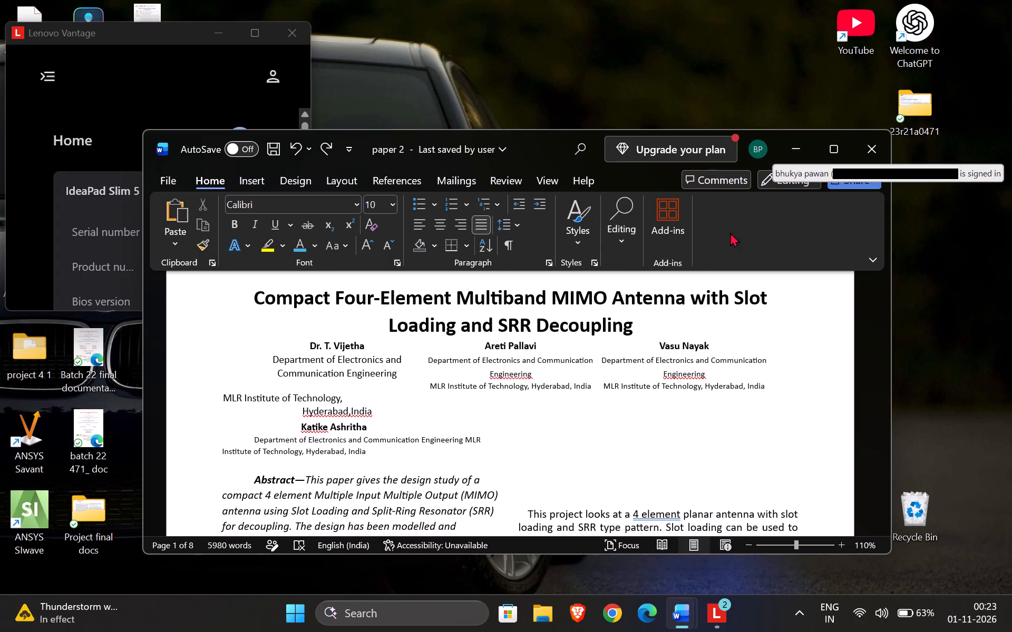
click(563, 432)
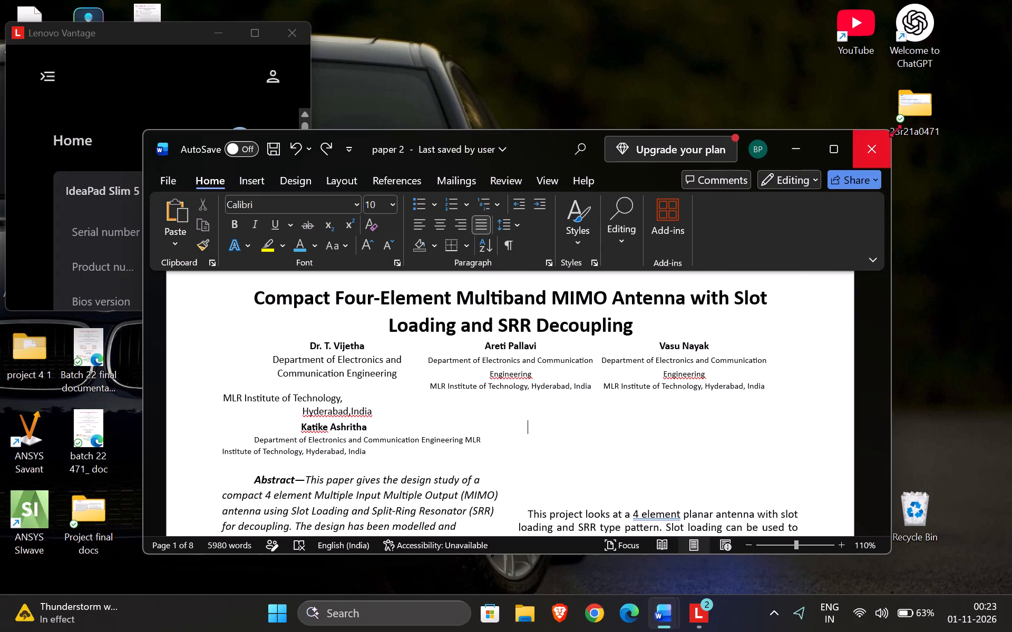
Close the paper 2 document.
click(884, 150)
click(529, 327)
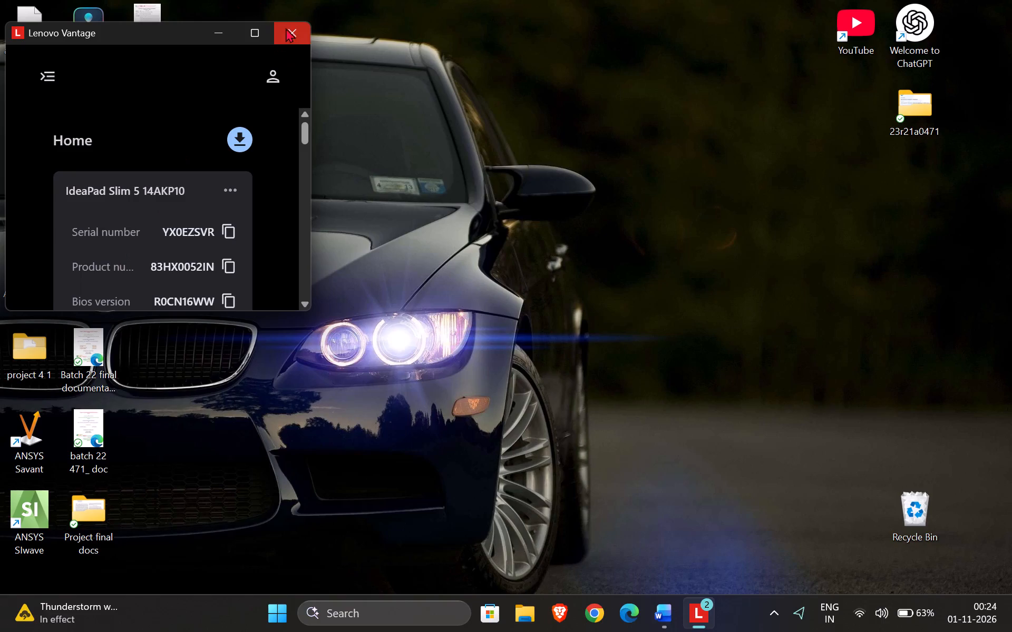
Minimise the Lenovo Vantage window and switch to the IEEE conference paper in Word.
click(215, 28)
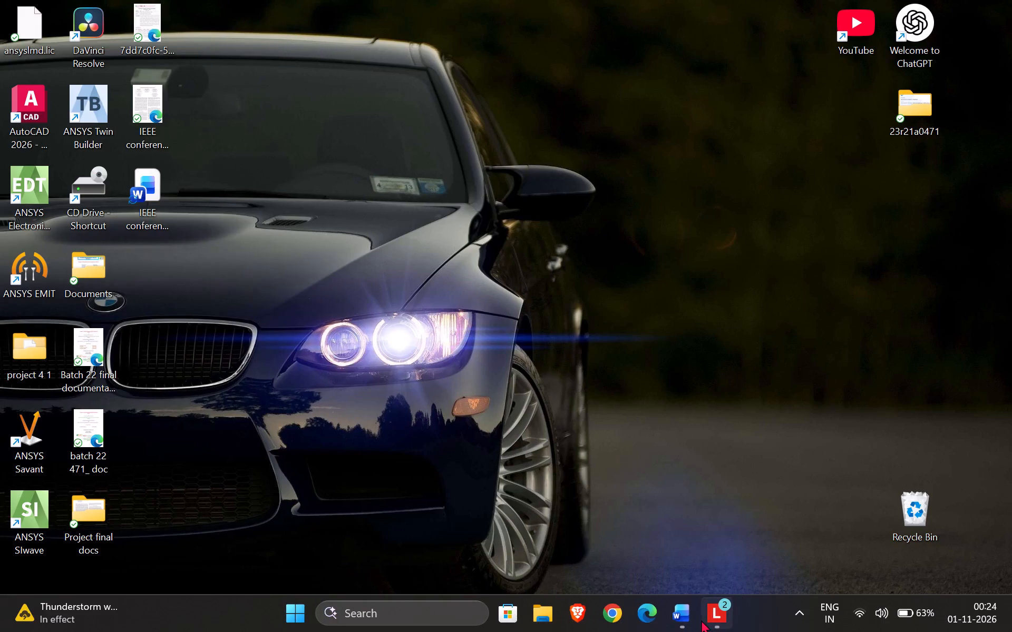
click(687, 618)
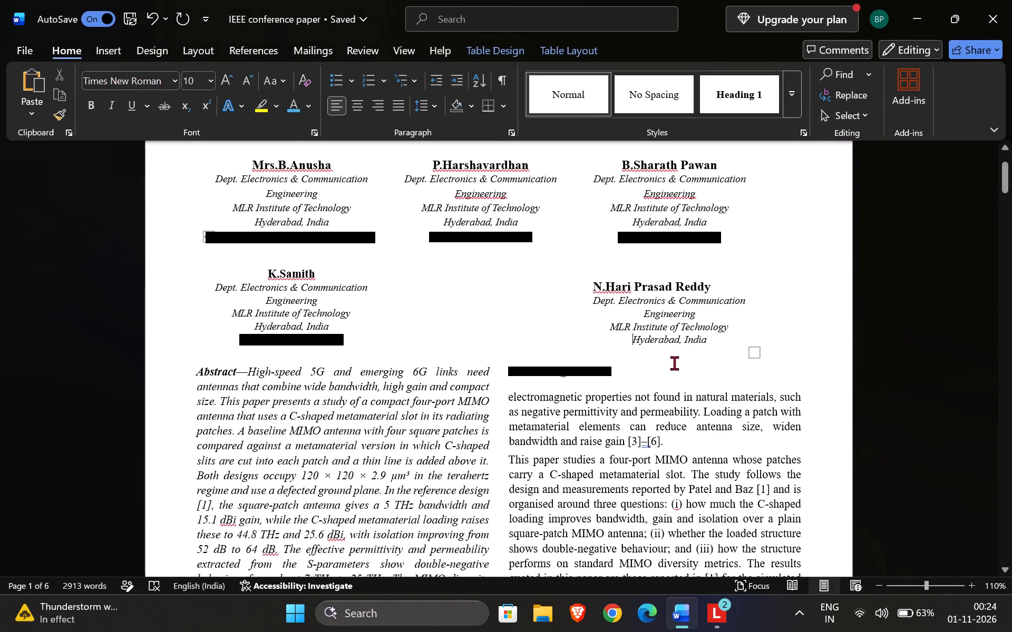
Paste the copied e-mail address on its own line below "Hyderabad, India" in the fifth author's block.
click(711, 350)
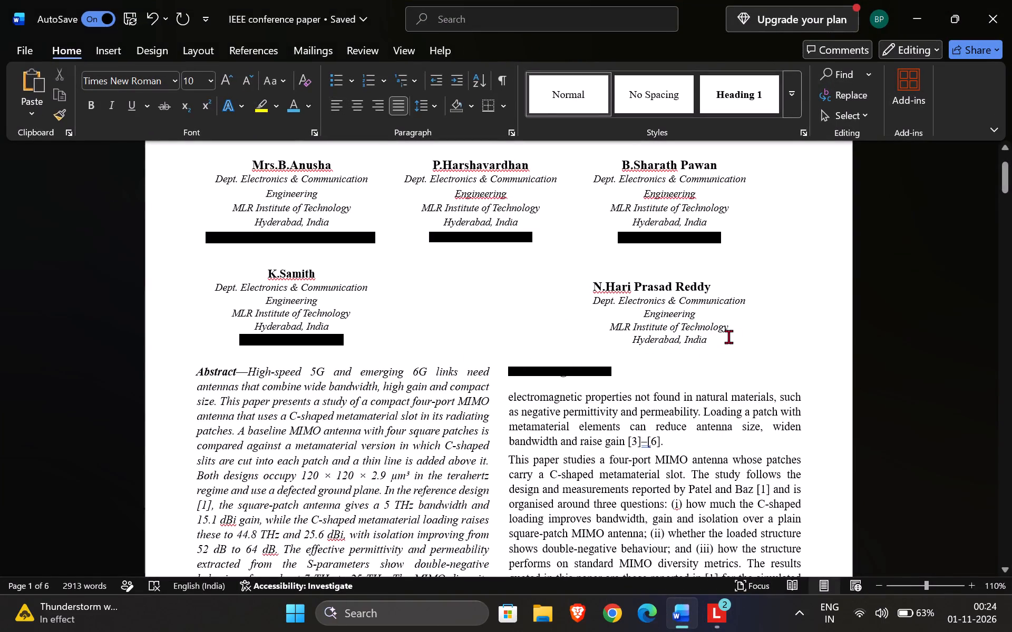
click(728, 337)
key(Return)
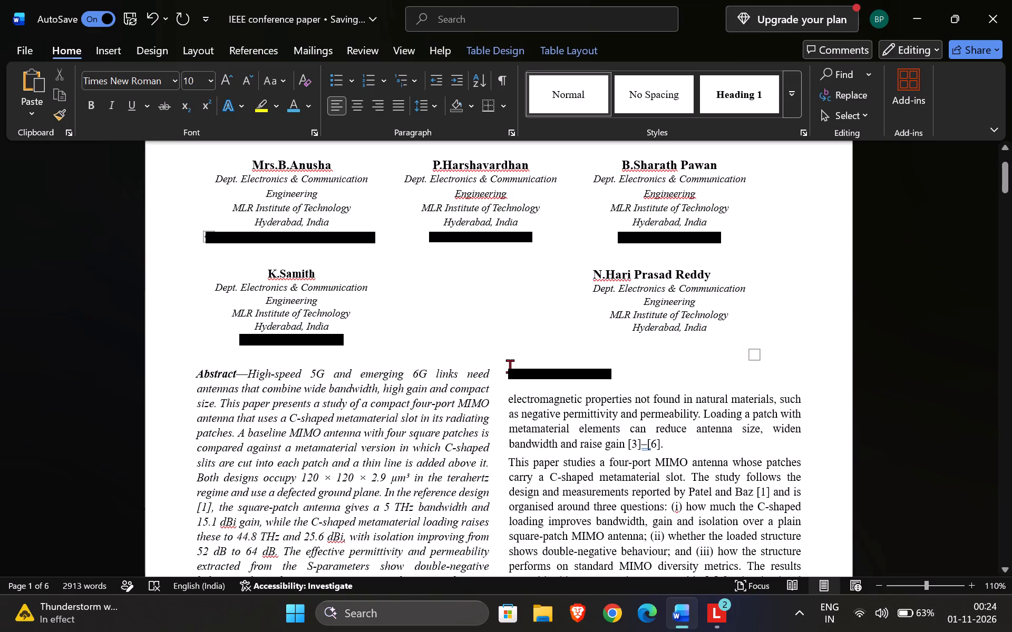
key(ctrl+v)
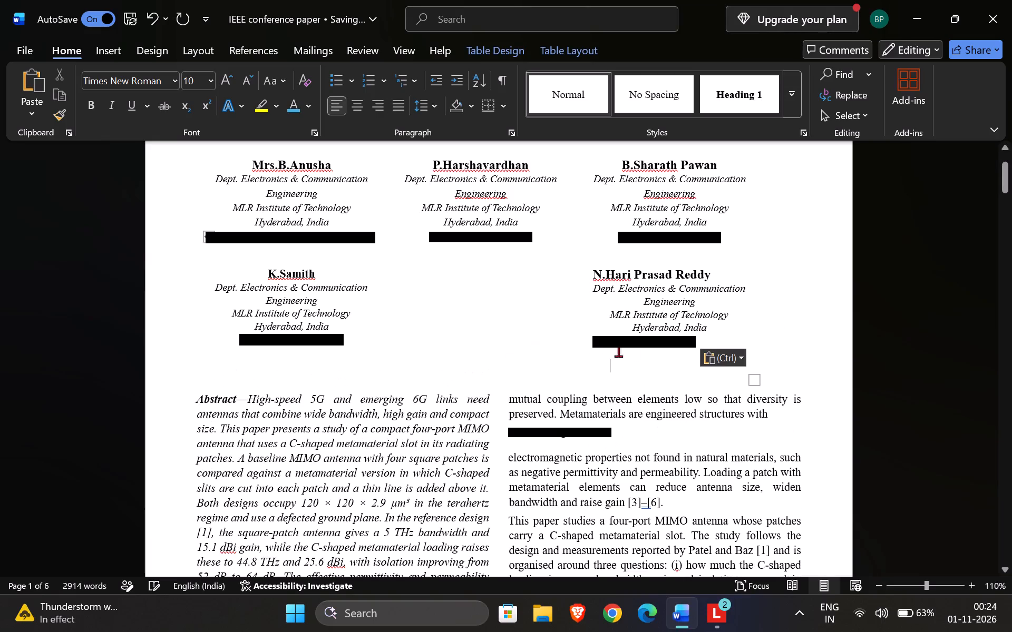
click(494, 367)
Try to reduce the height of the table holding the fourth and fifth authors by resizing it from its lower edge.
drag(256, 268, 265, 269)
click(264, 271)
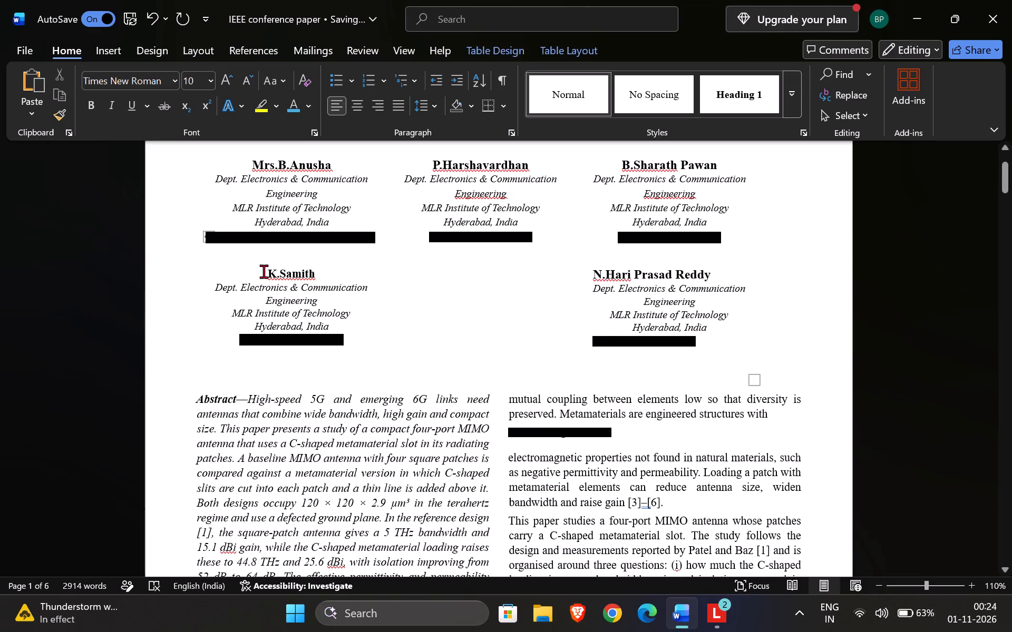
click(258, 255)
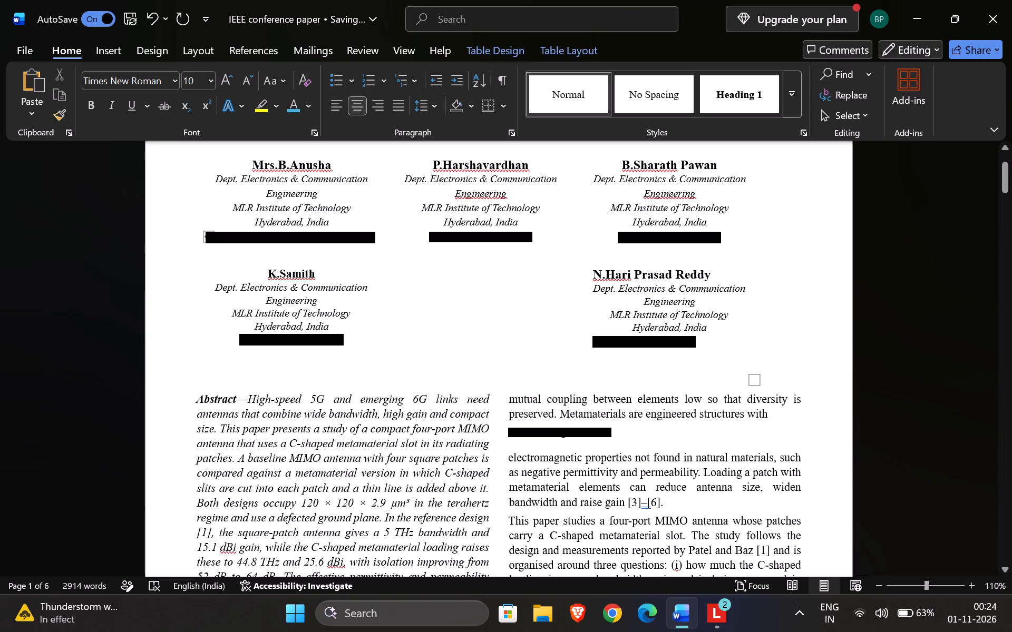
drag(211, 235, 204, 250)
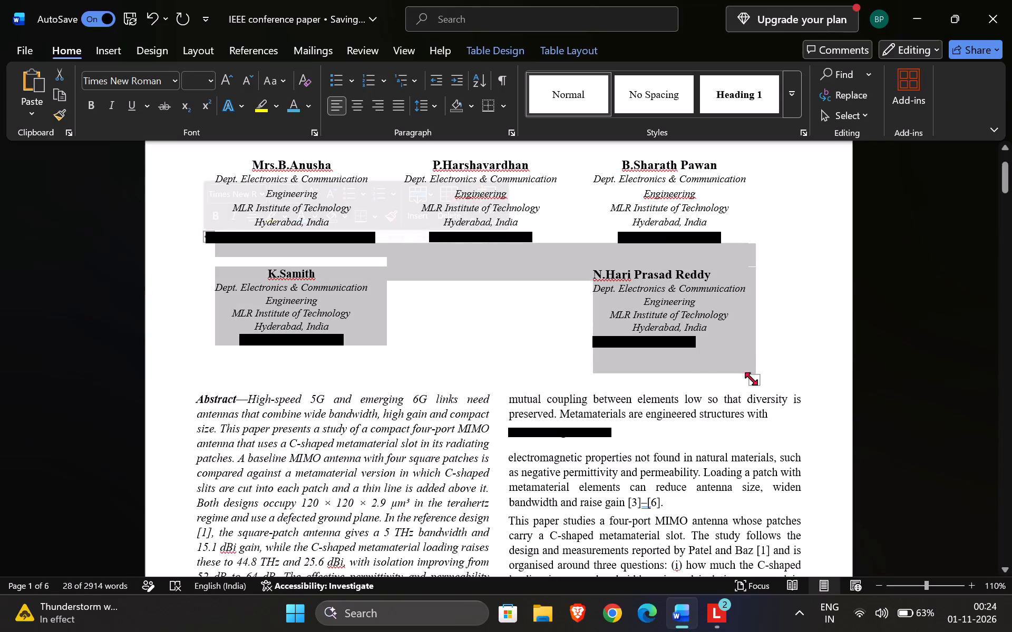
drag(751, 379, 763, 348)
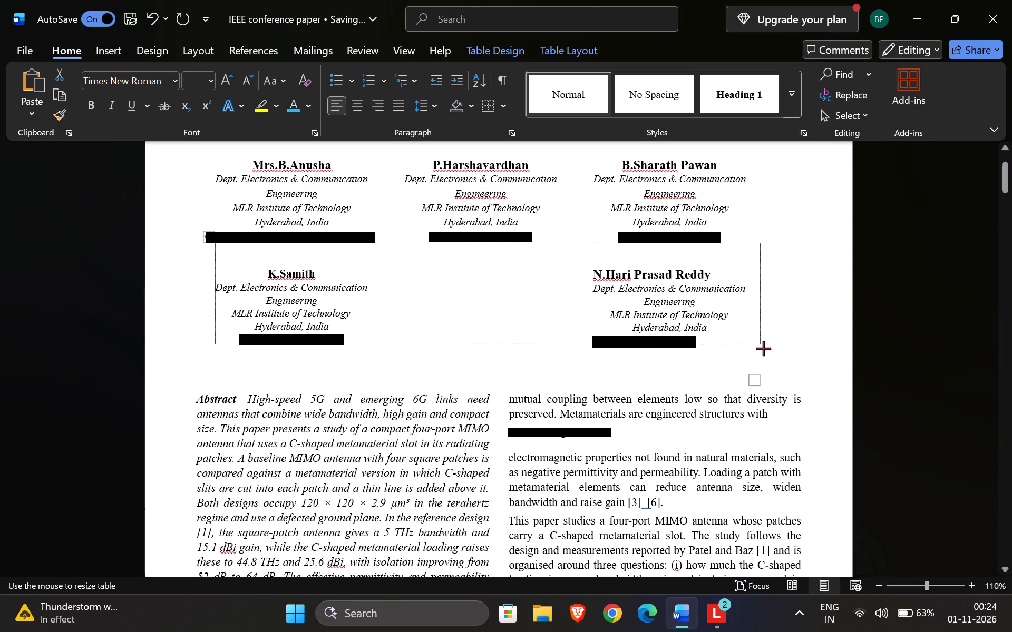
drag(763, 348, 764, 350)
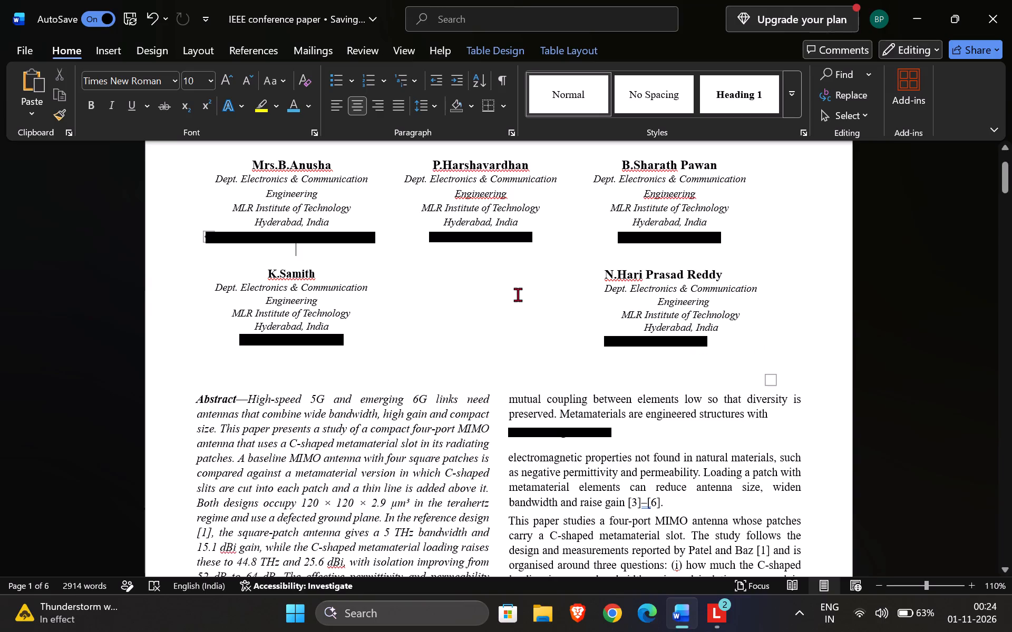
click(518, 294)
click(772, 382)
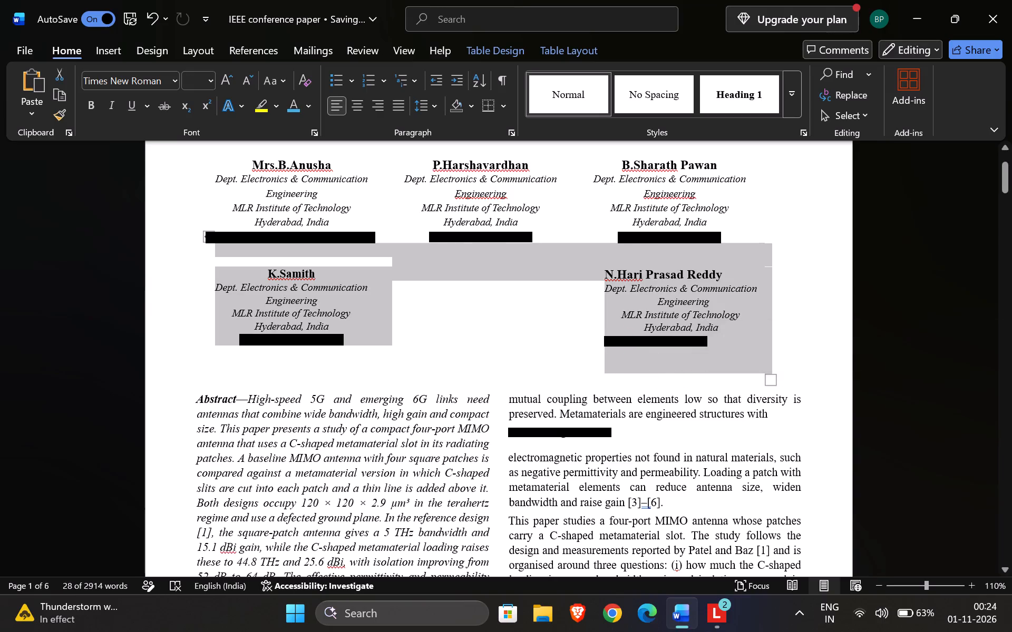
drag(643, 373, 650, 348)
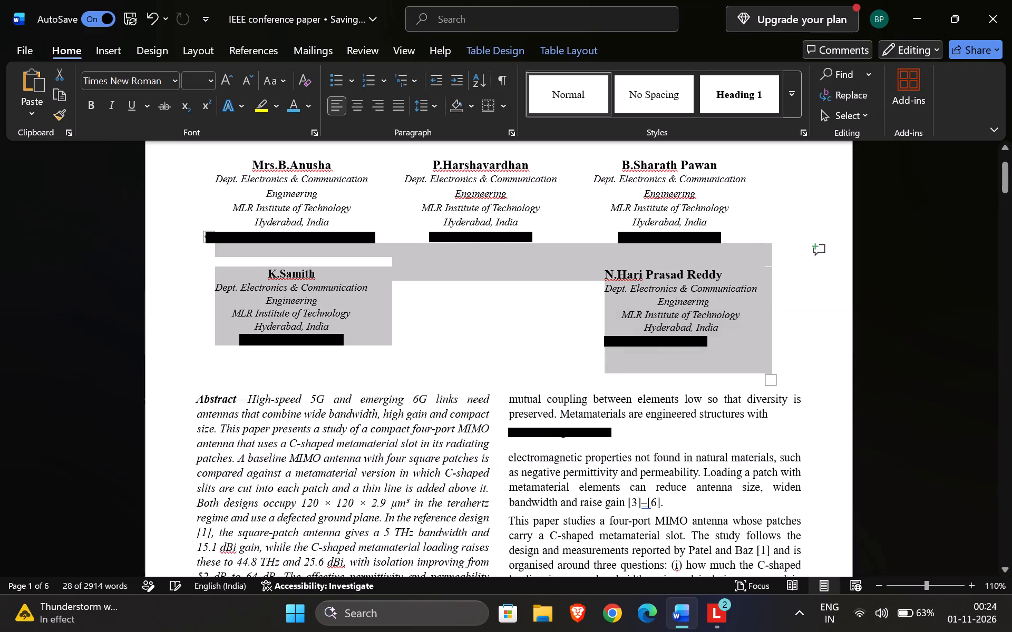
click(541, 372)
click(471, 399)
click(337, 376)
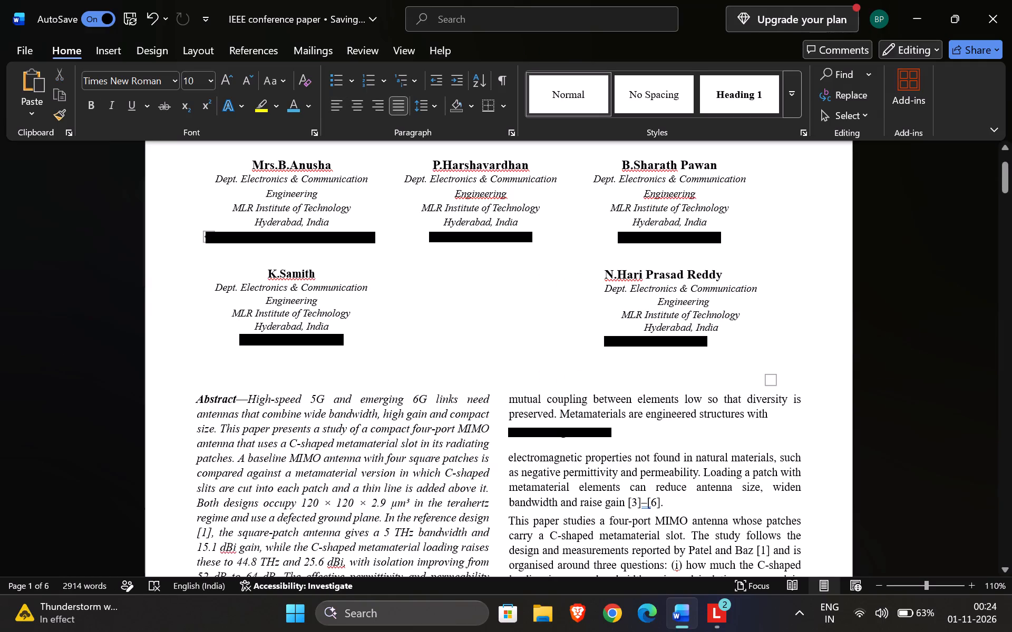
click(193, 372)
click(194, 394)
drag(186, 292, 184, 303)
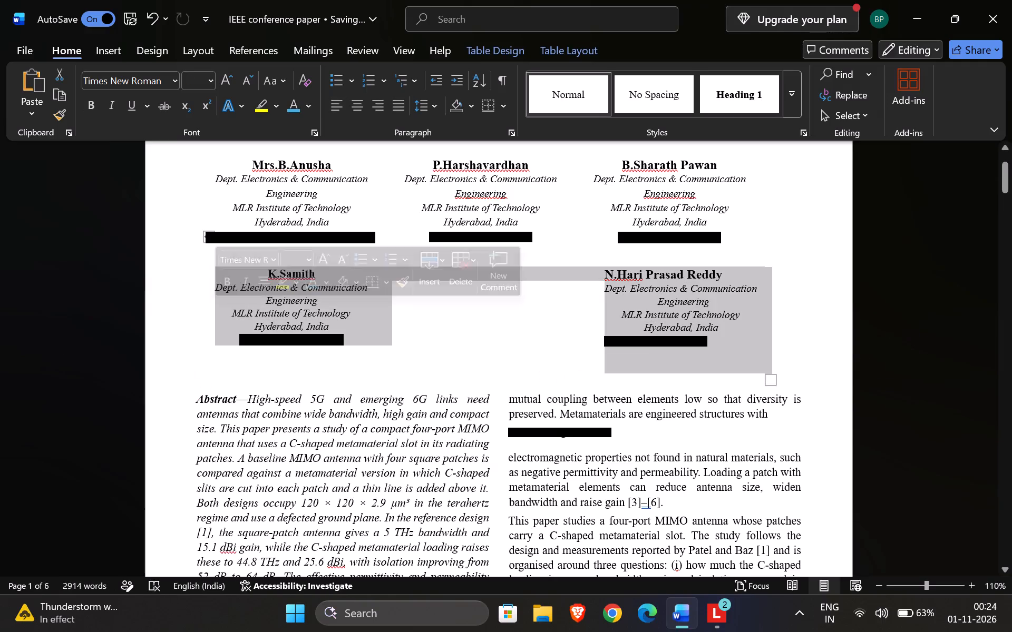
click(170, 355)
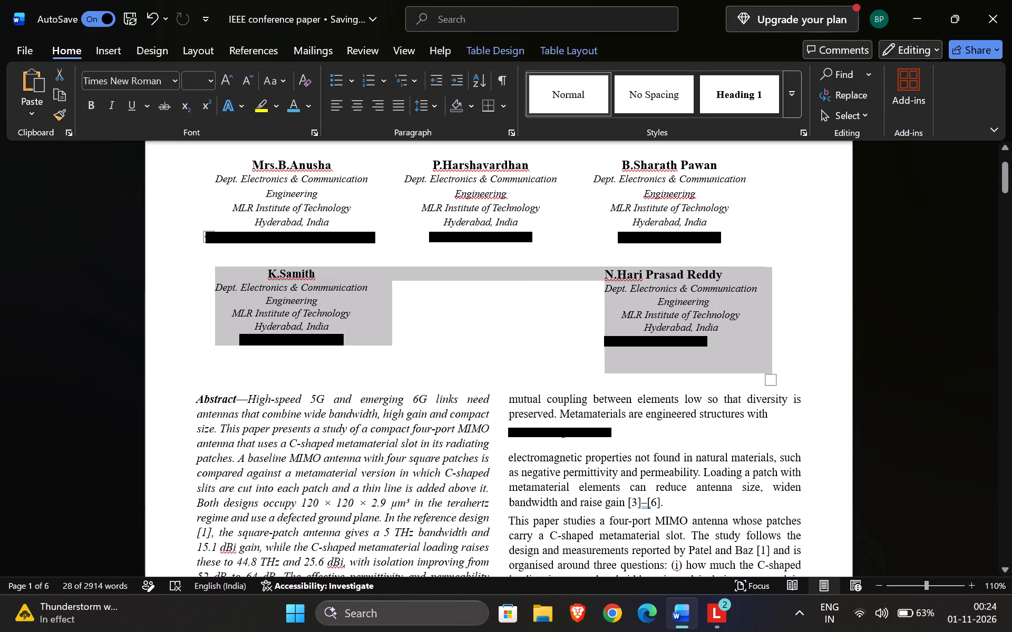
Apply AutoFit to Contents to the table holding the fourth and fifth authors.
drag(210, 238, 204, 246)
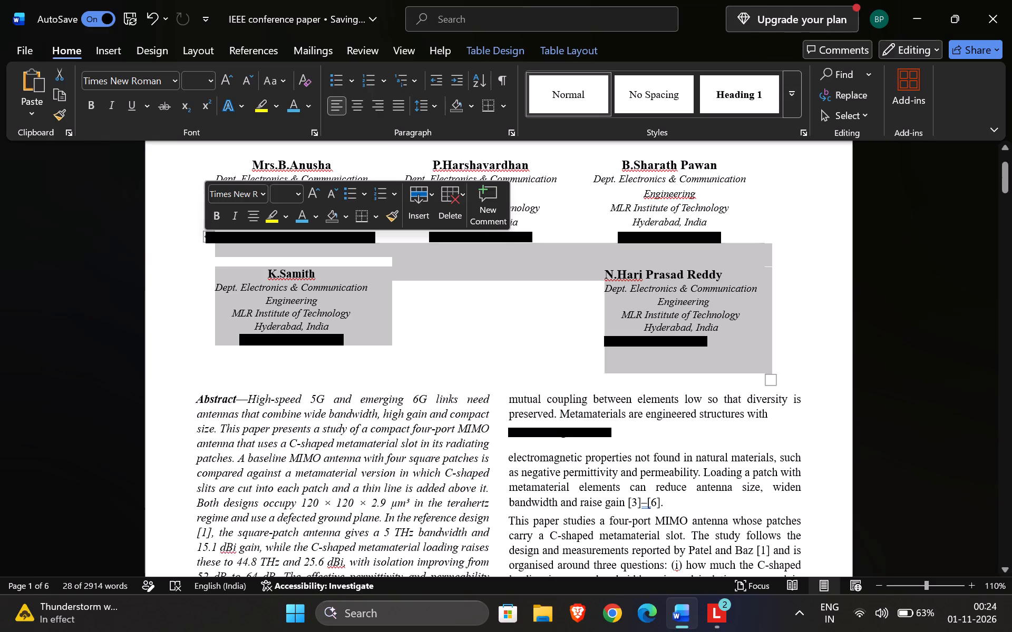
click(208, 236)
right_click(208, 236)
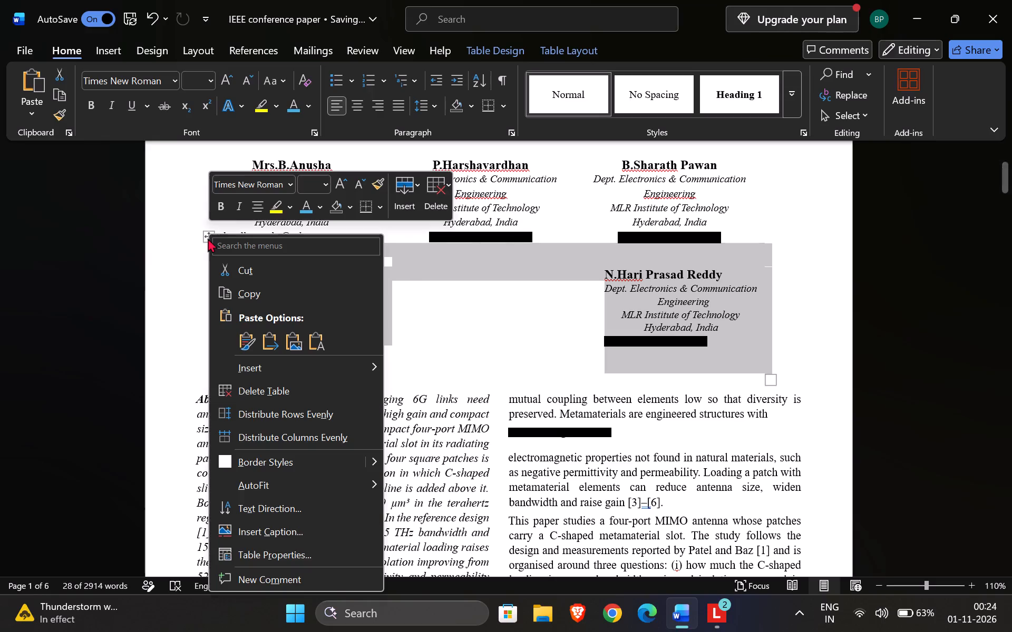
click(185, 291)
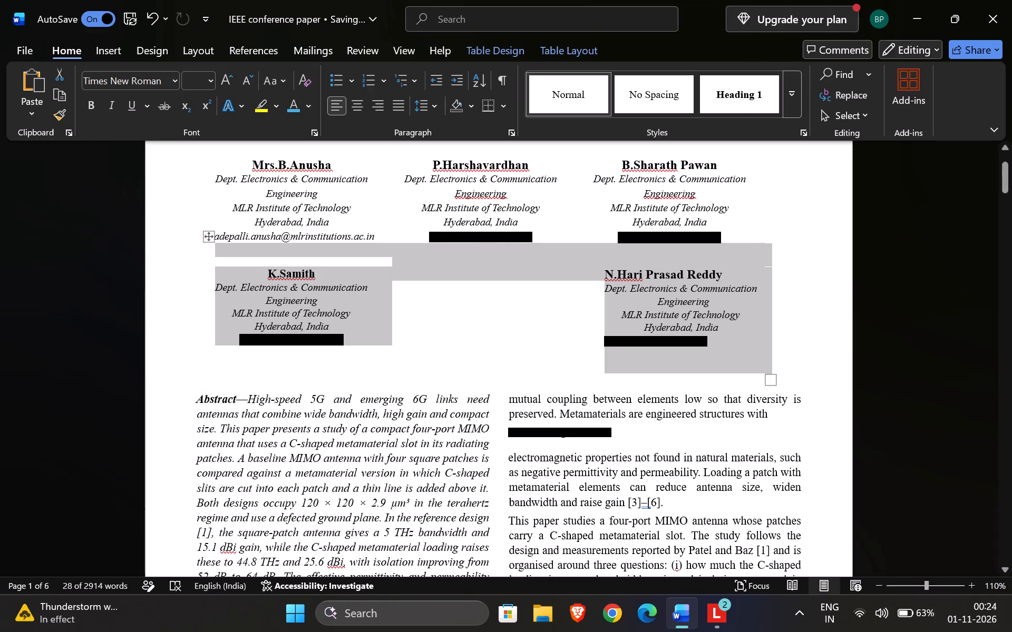
click(207, 233)
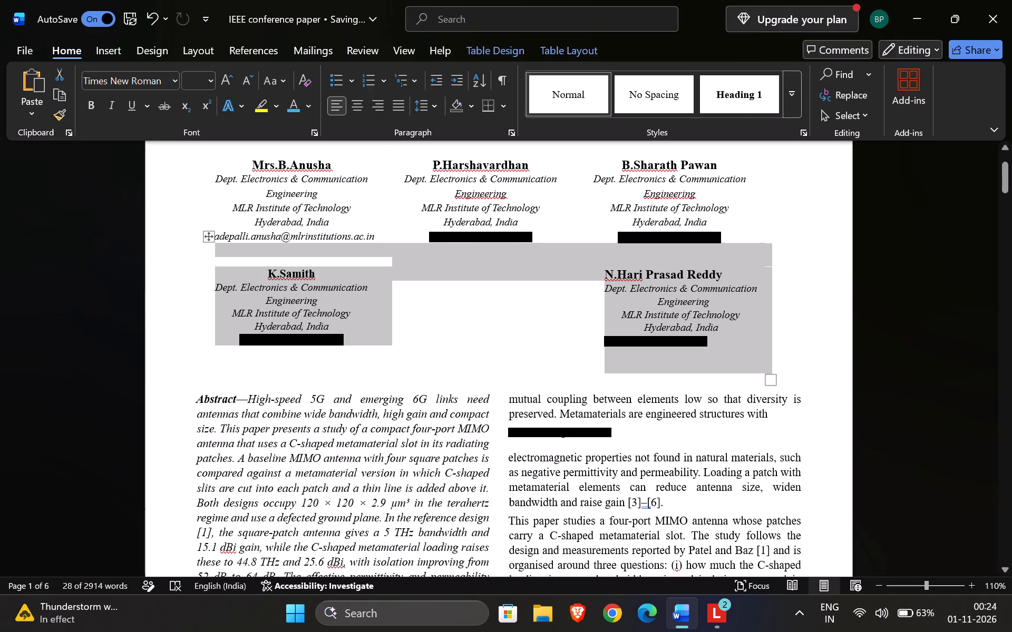
right_click(207, 233)
right_click(207, 233)
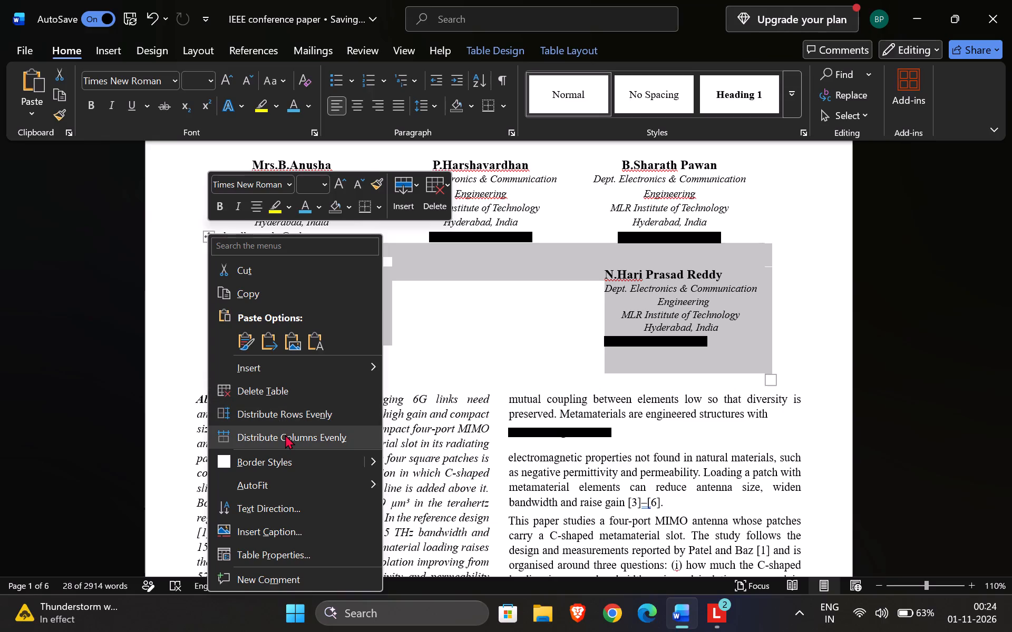
click(287, 488)
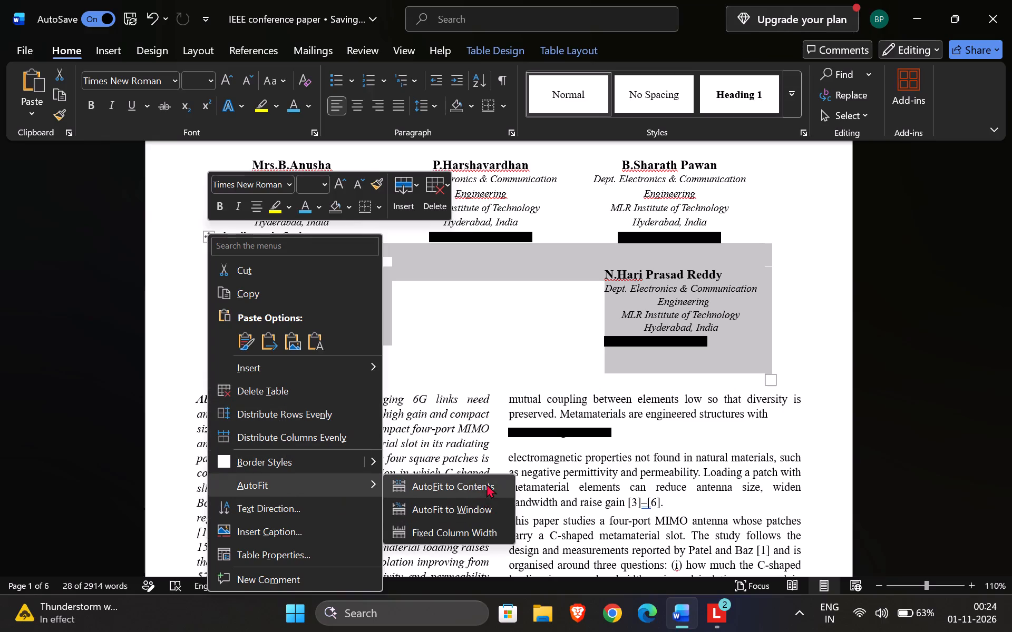
click(486, 483)
click(657, 308)
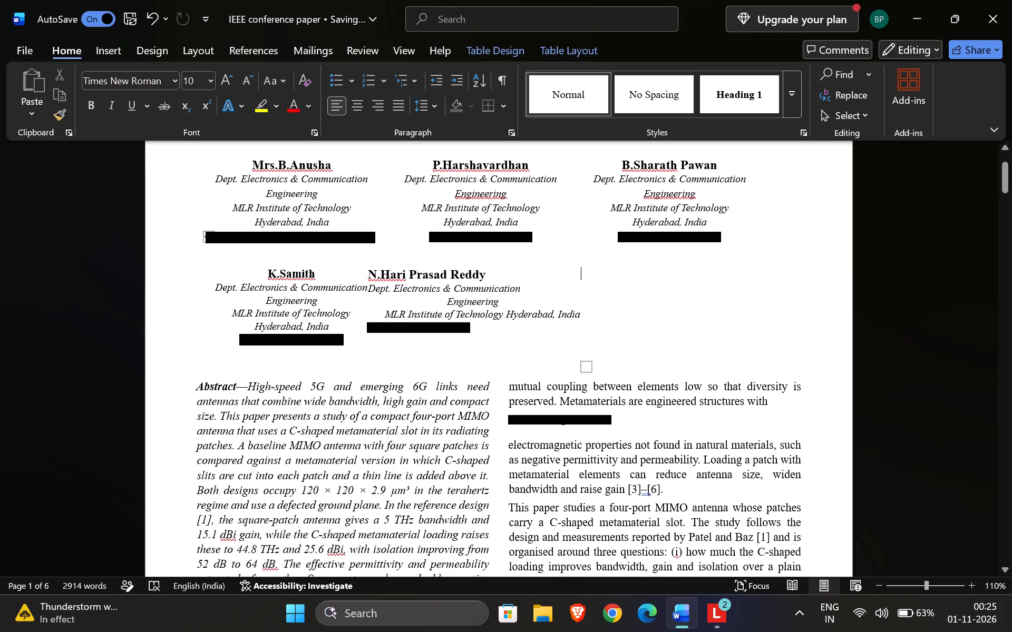
Centre-align the fifth author's block, from the name through the e-mail line.
click(365, 278)
click(368, 276)
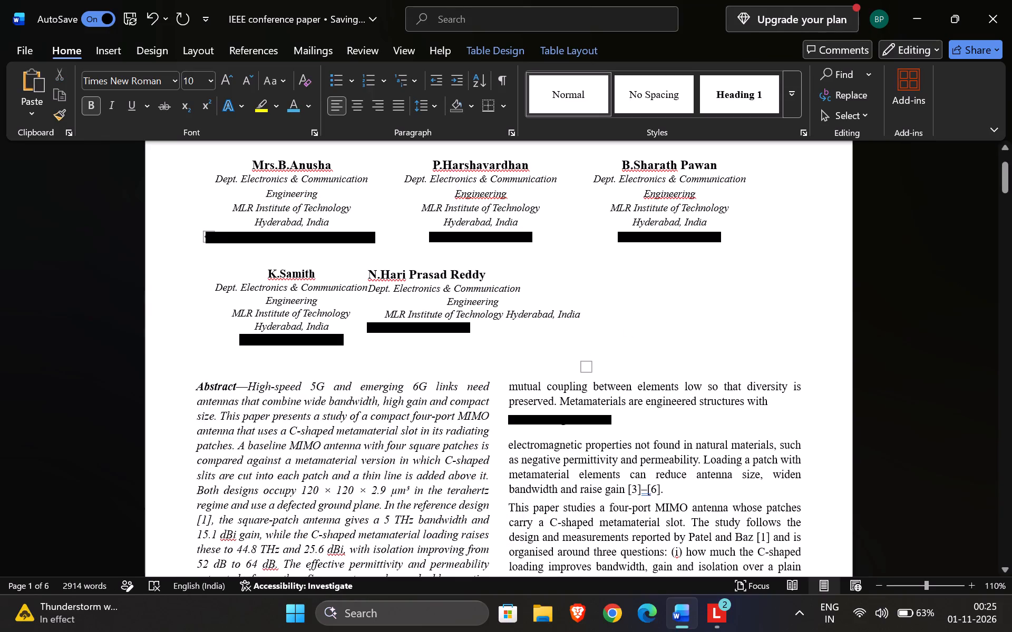
drag(372, 273, 495, 329)
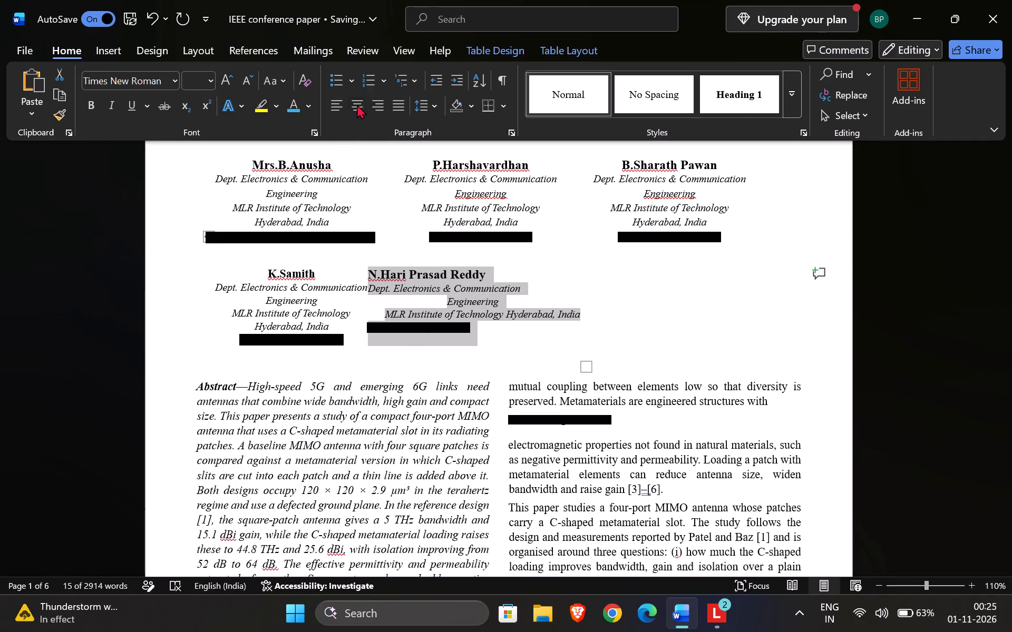
click(357, 104)
click(349, 383)
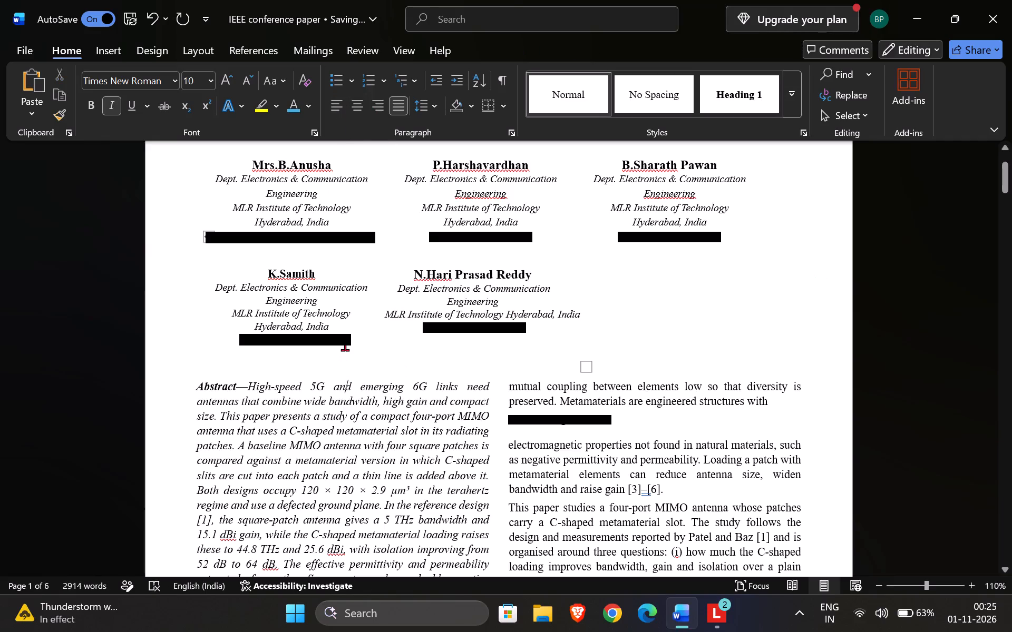
Centre-align the fourth author's block, from the name through the e-mail line.
drag(353, 338, 241, 282)
click(348, 111)
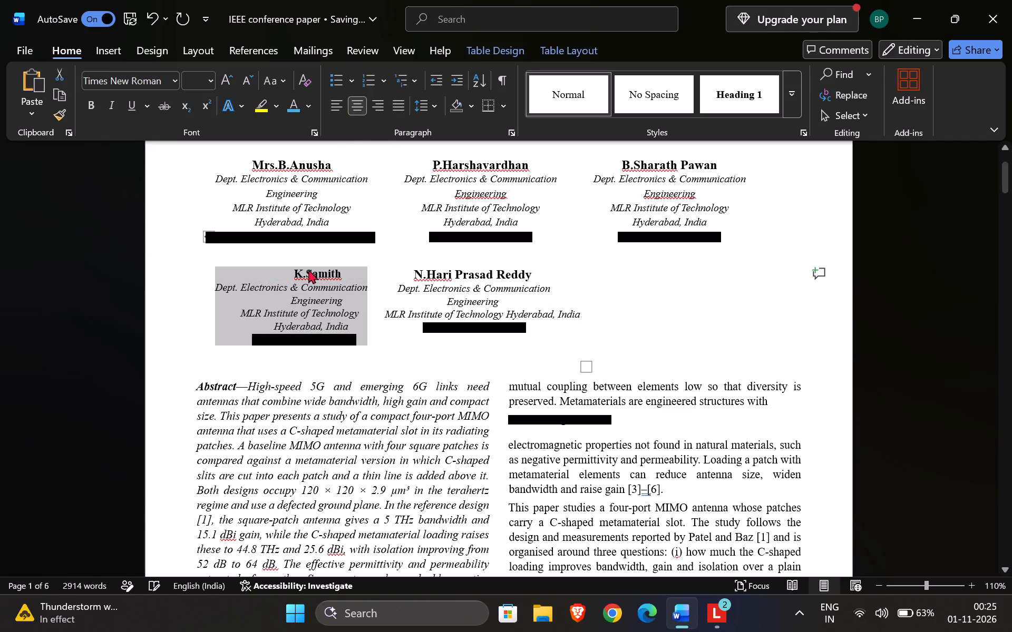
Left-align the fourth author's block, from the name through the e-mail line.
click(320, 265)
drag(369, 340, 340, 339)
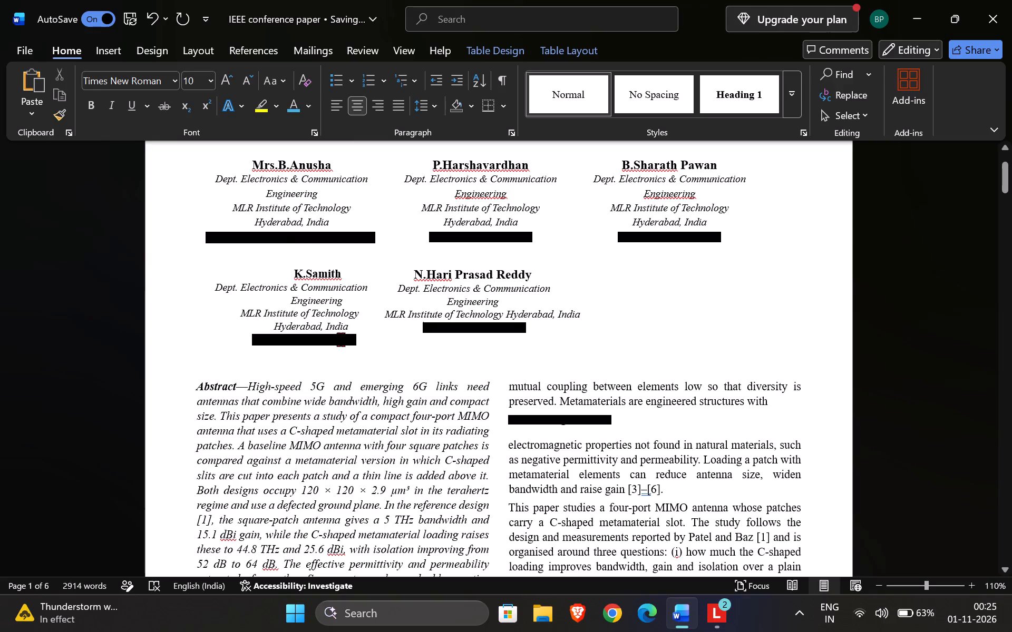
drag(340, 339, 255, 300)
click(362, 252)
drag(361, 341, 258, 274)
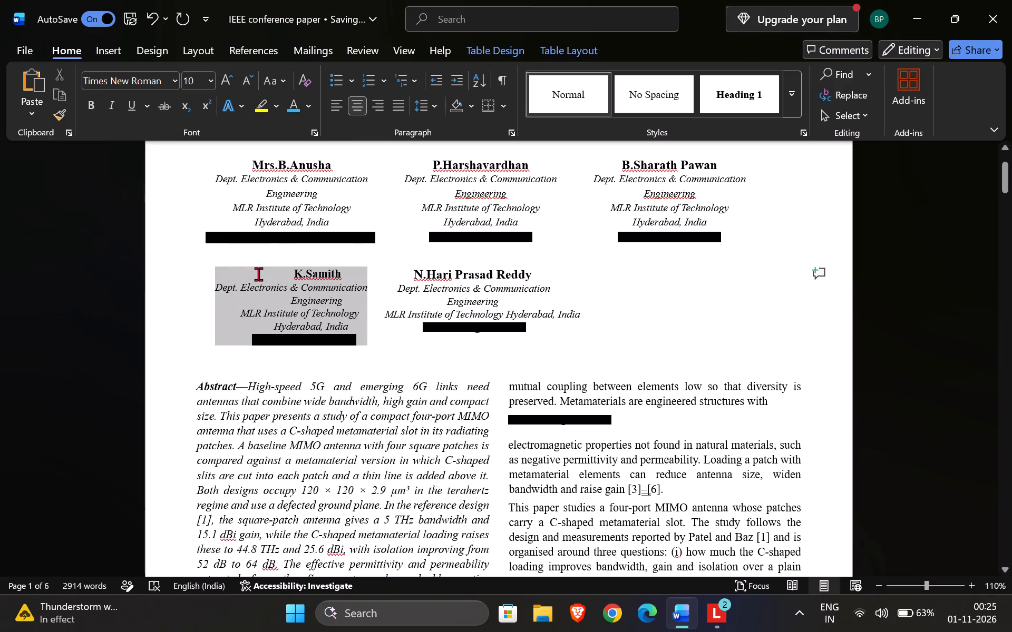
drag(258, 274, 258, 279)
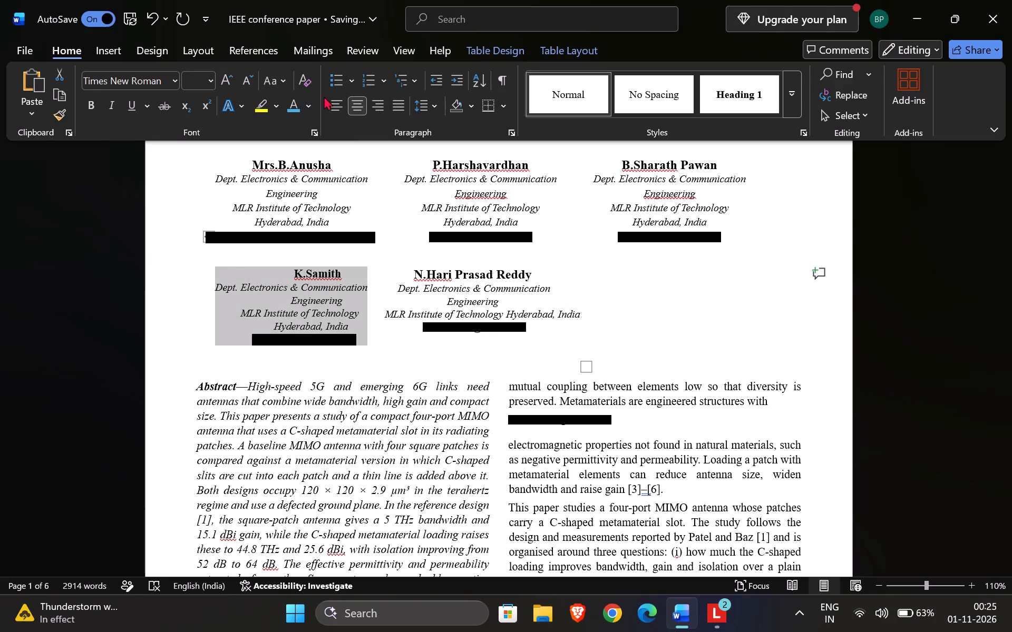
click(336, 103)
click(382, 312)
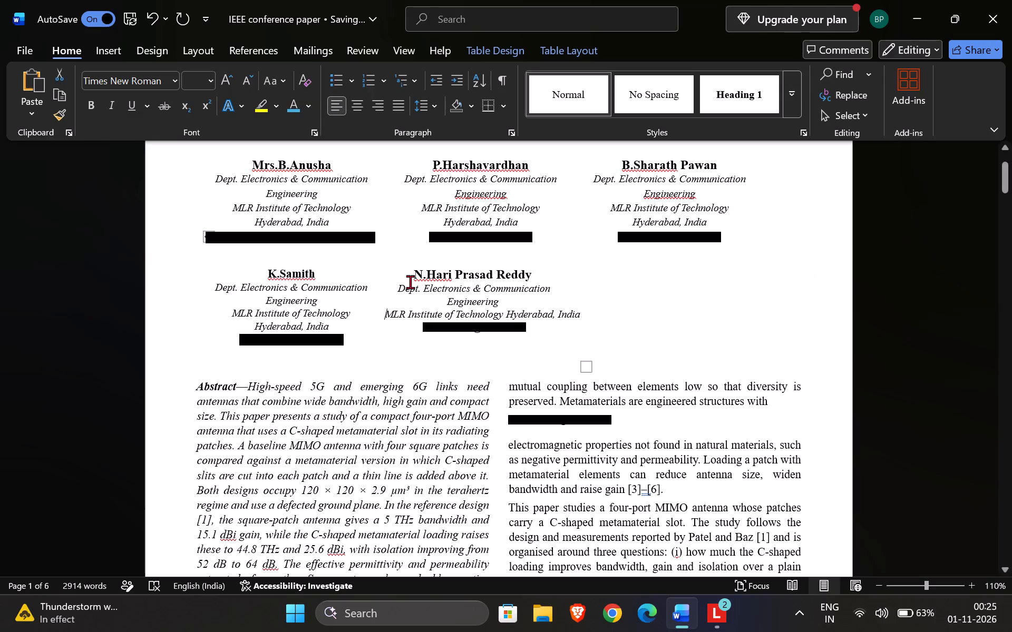
Widen the table holding the fourth and fifth authors by resizing it outward from its lower corner.
drag(408, 272, 542, 330)
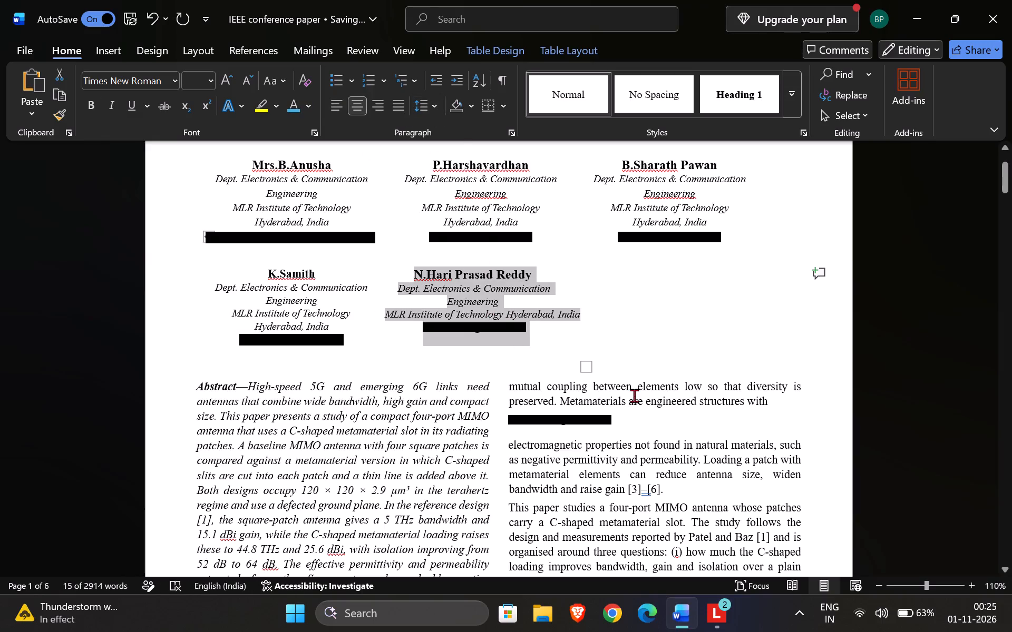
drag(587, 368, 695, 361)
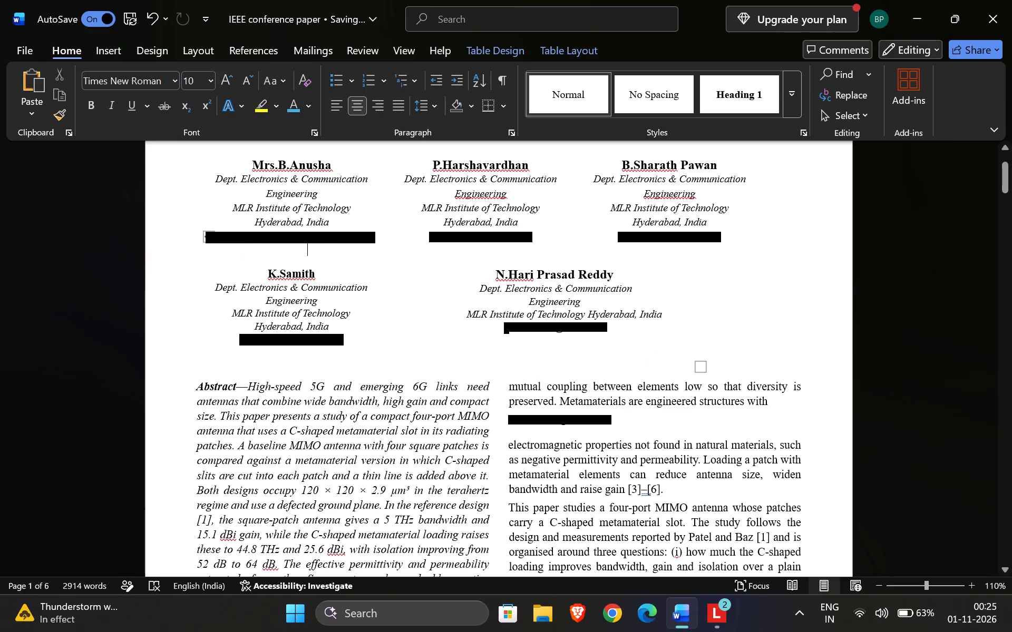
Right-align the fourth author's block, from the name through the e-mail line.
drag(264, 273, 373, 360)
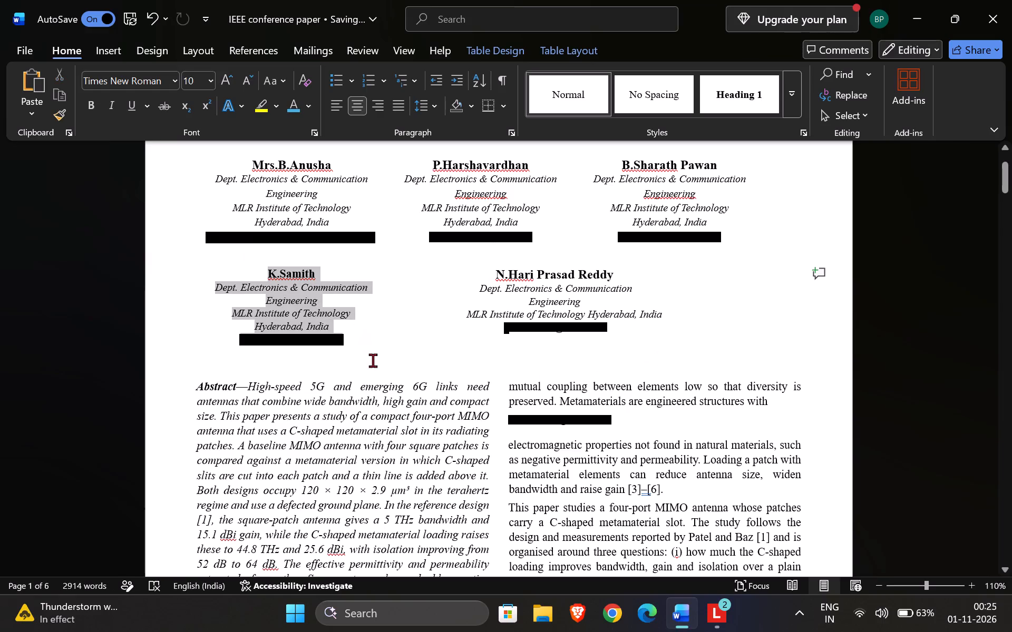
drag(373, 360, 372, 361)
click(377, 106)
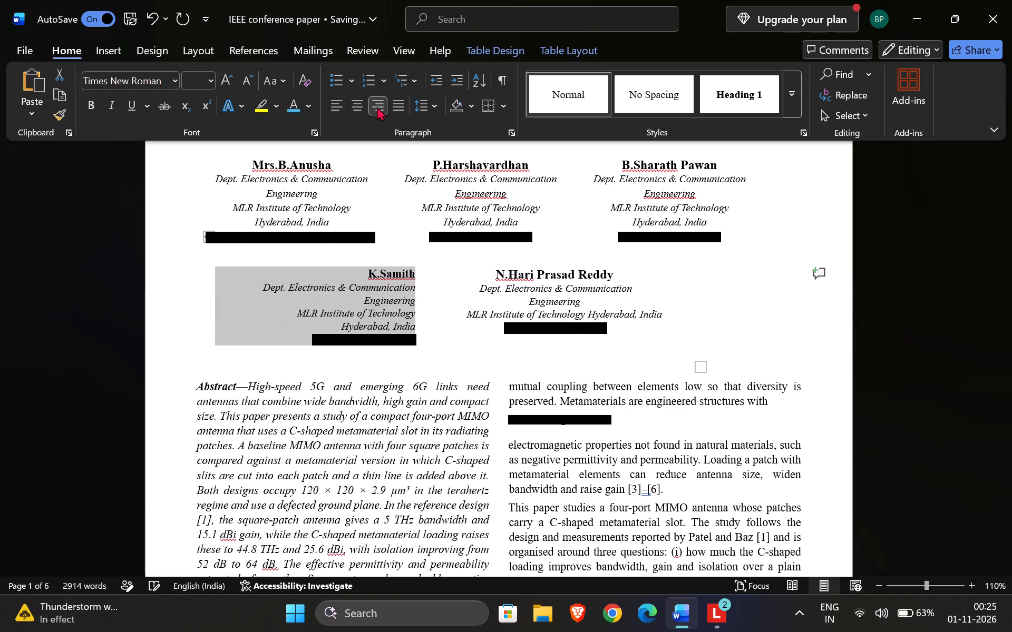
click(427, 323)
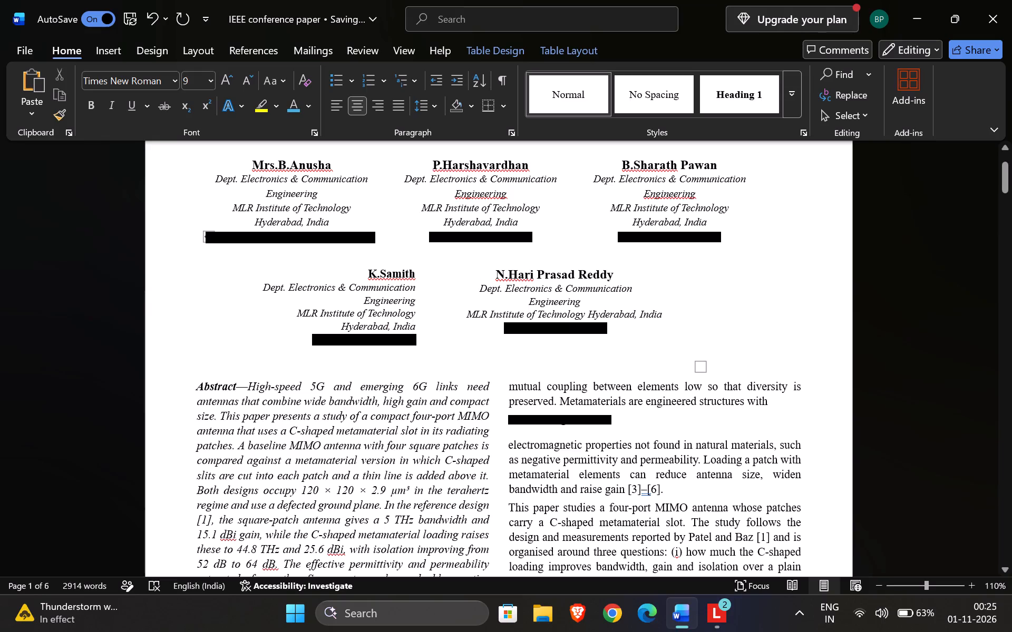
Centre-align the fourth author's block, from the name through the e-mail line.
drag(369, 267, 381, 283)
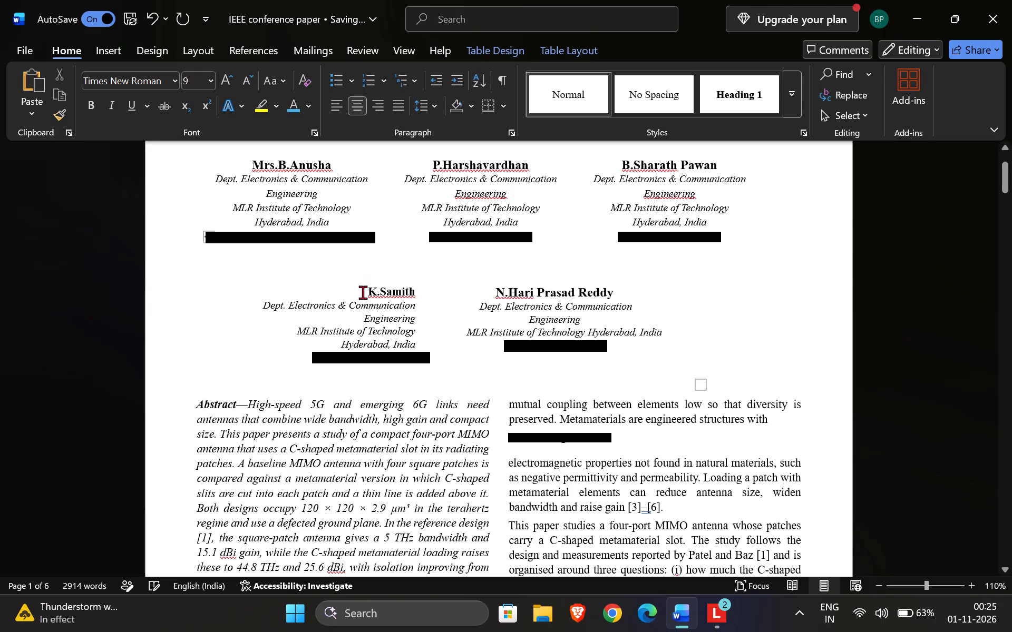
drag(363, 292, 425, 349)
click(391, 272)
drag(424, 358, 384, 301)
click(388, 319)
double_click(348, 309)
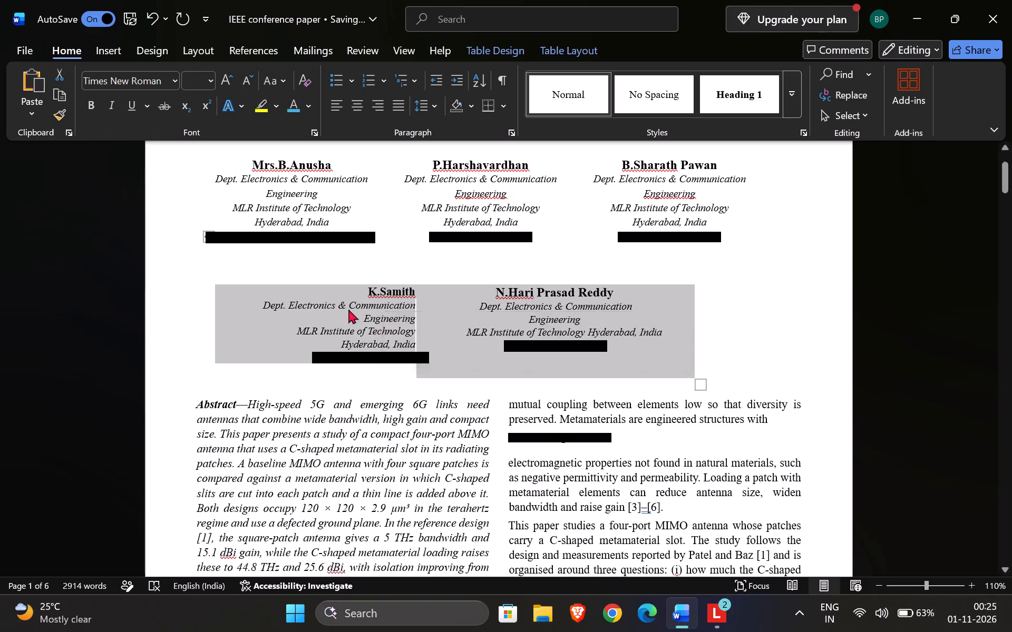
click(337, 281)
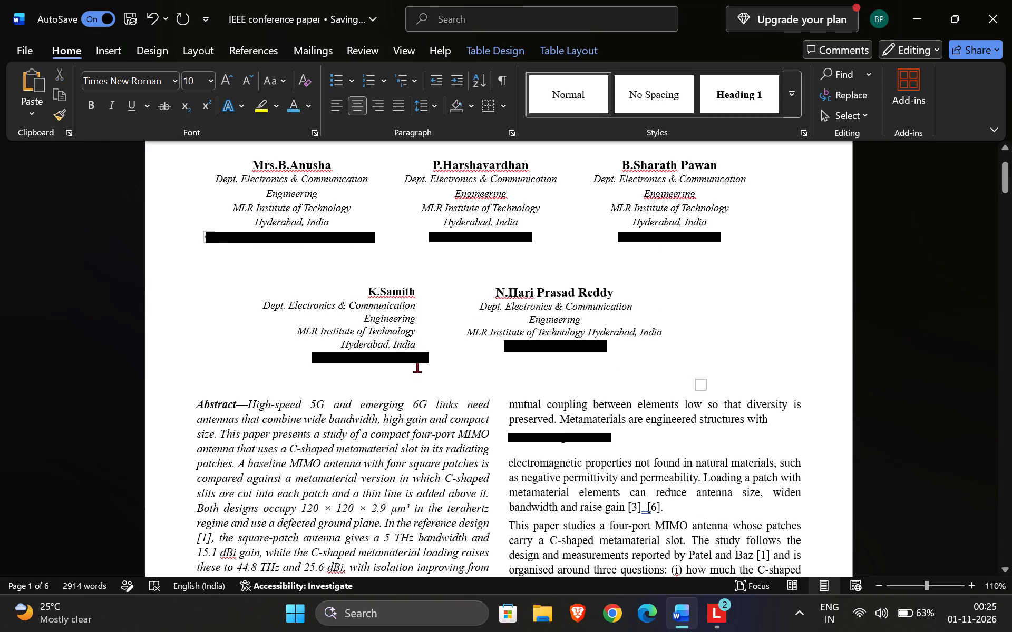
drag(367, 289, 414, 354)
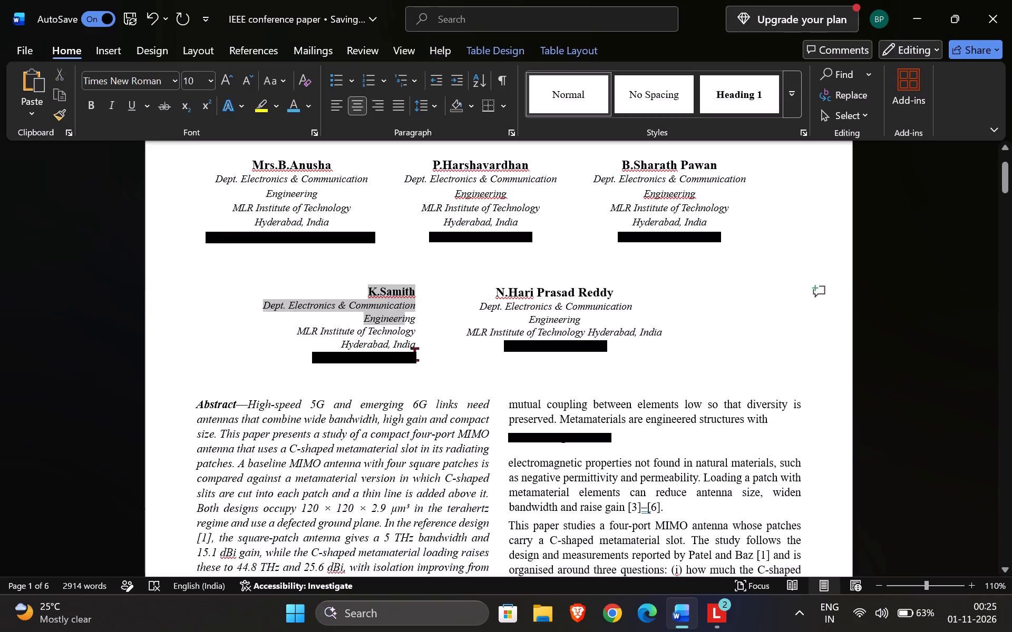
drag(414, 354, 414, 357)
click(355, 105)
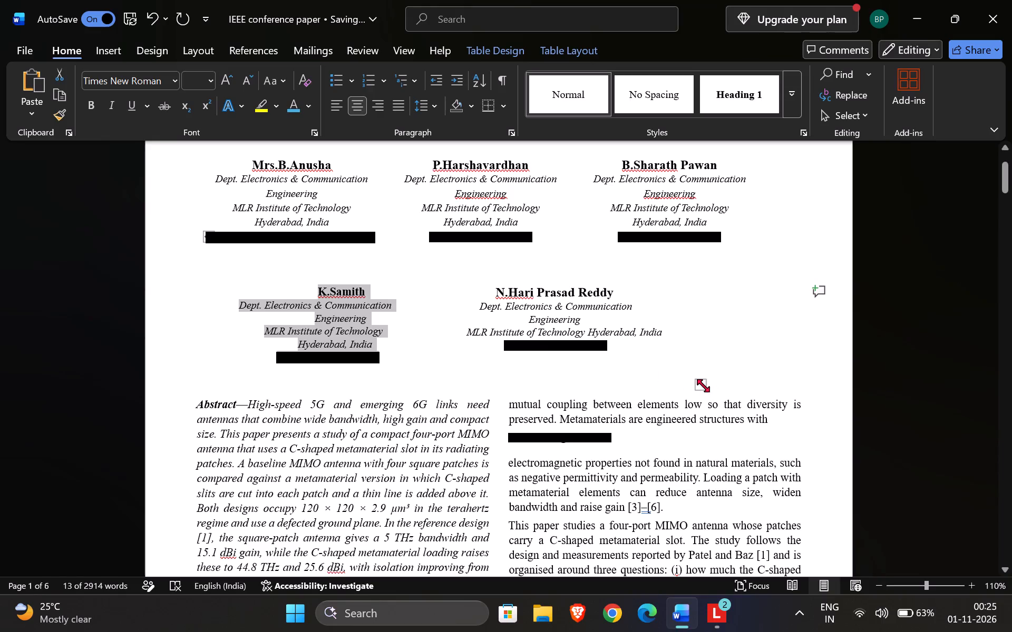
Resize the table holding the fourth and fifth authors, making it wider and reducing its height.
drag(703, 386, 743, 381)
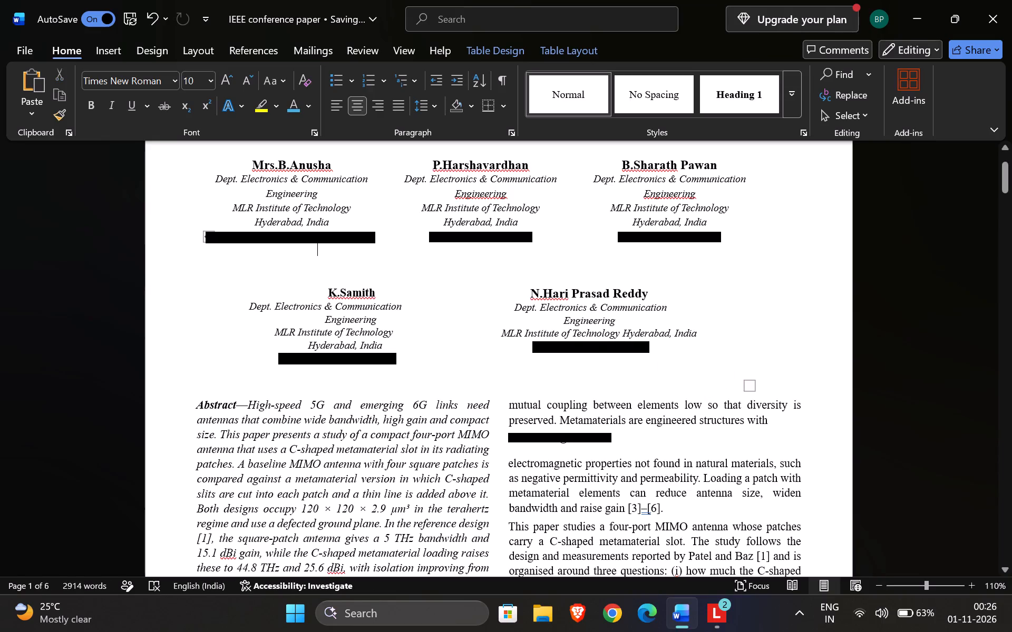
click(362, 265)
drag(546, 243, 546, 261)
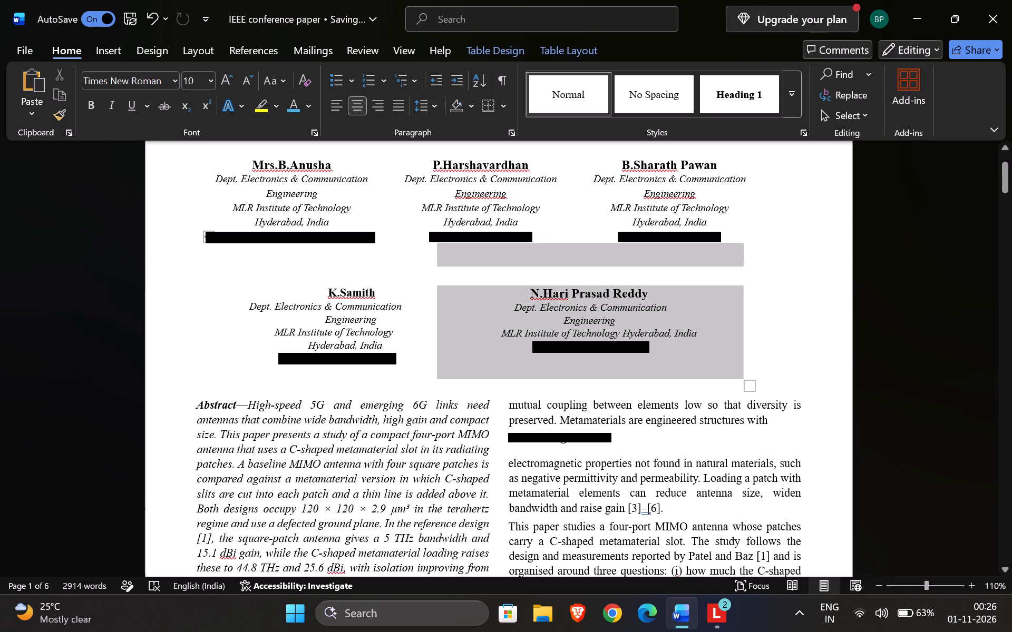
drag(546, 261, 546, 275)
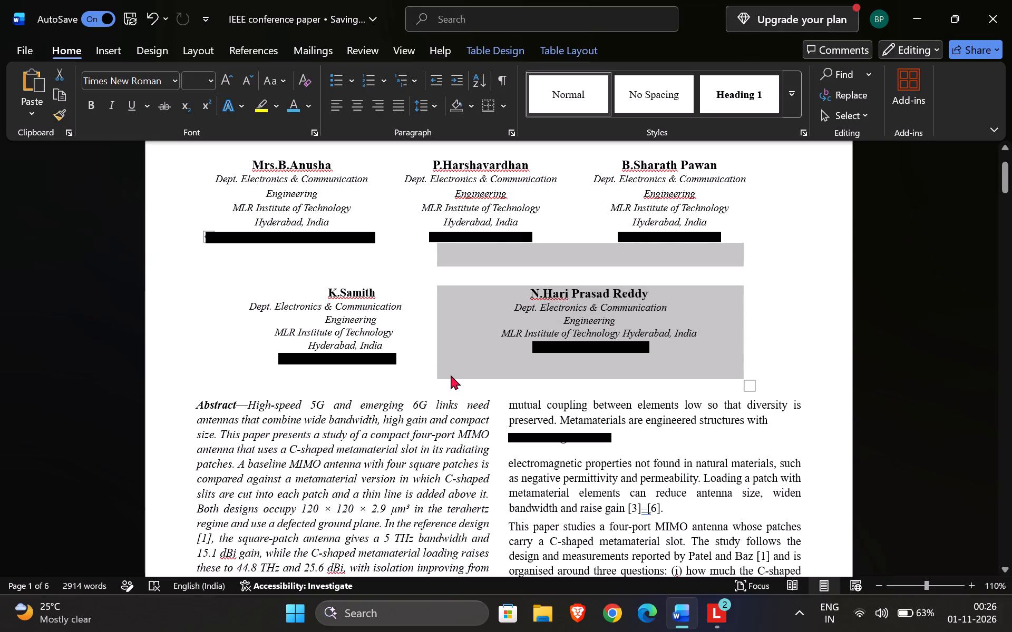
drag(451, 379, 455, 349)
click(403, 317)
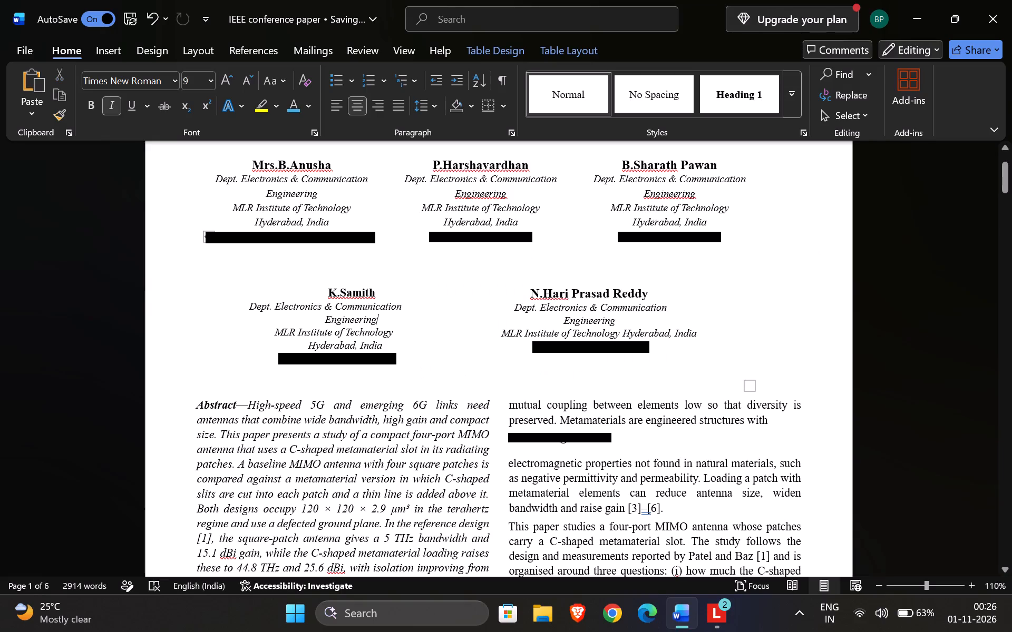
drag(748, 388, 755, 351)
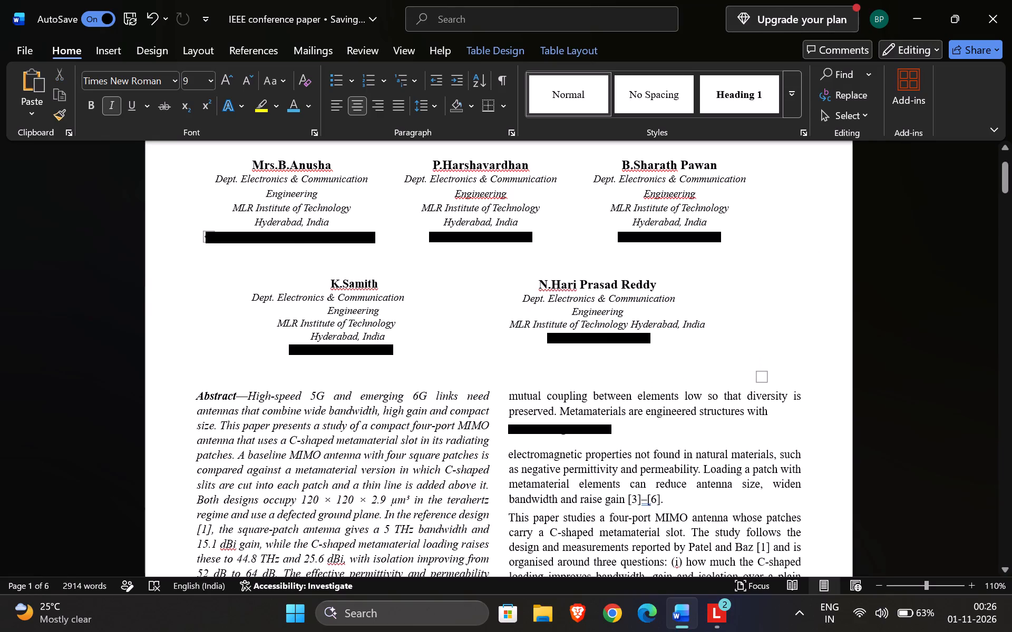
drag(760, 378, 766, 344)
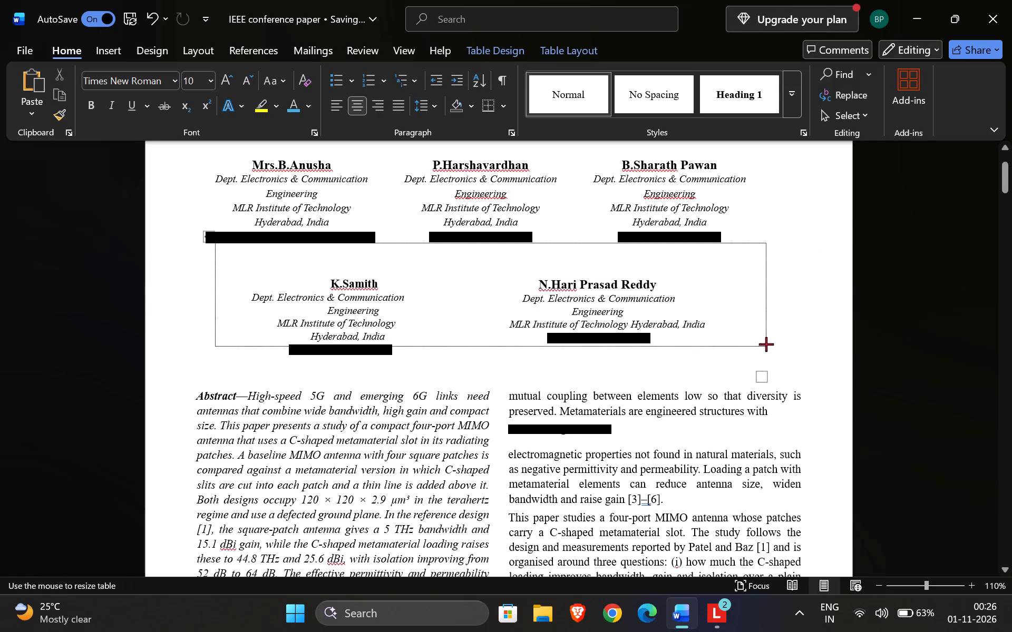
drag(766, 344, 770, 339)
drag(774, 368, 760, 333)
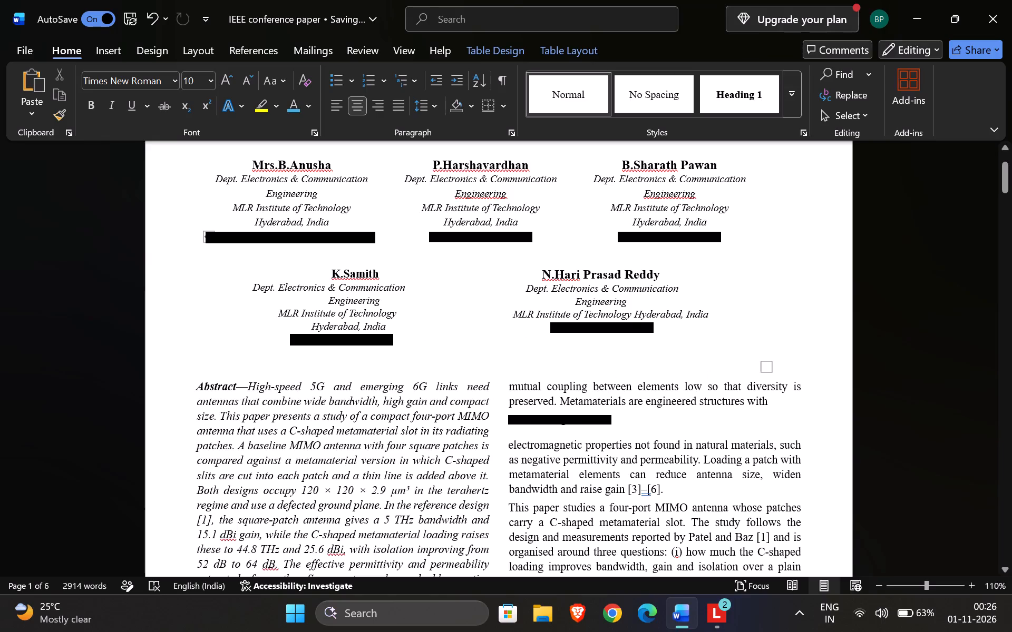
Change the font colour of the whole "I. INTRODUCTION" heading to a lighter blue tint from the theme colours.
scroll(513, 261, up, 2)
scroll(551, 311, down, 1)
scroll(563, 317, up, 1)
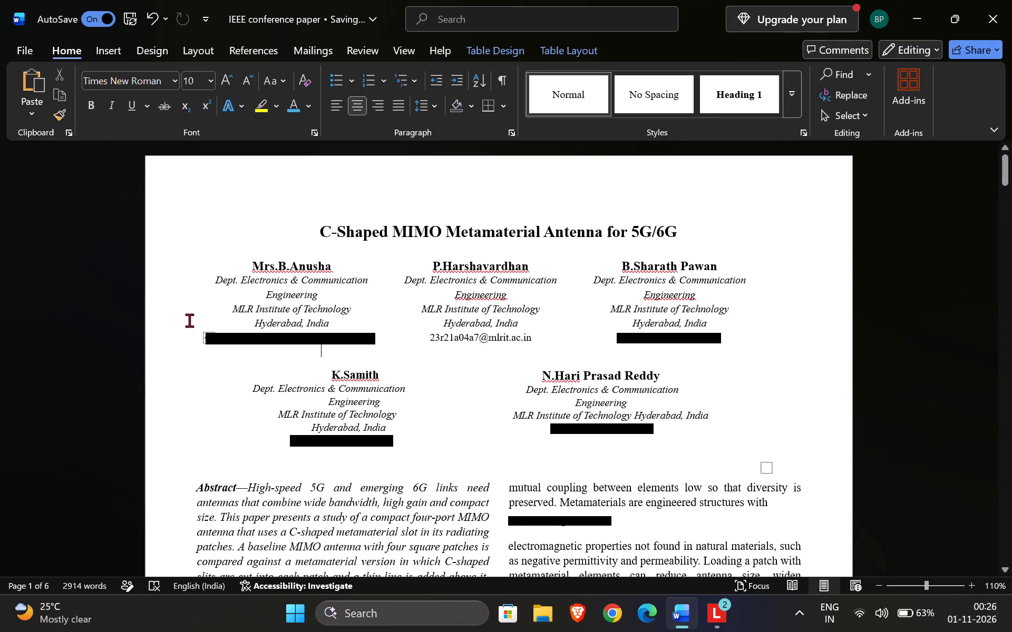
scroll(246, 371, down, 2)
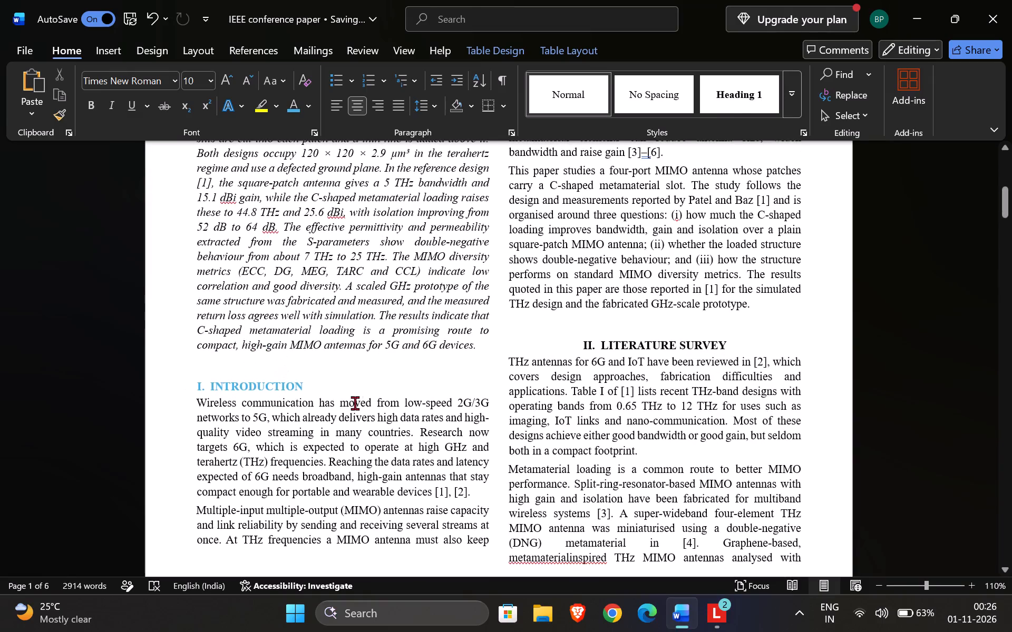
drag(583, 345, 785, 345)
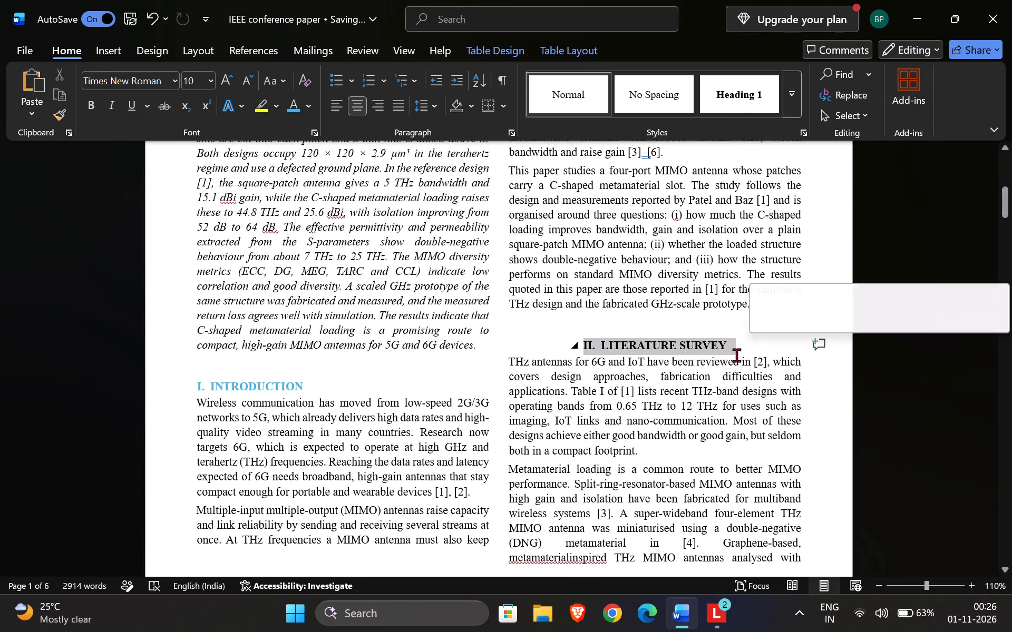
click(228, 387)
double_click(265, 385)
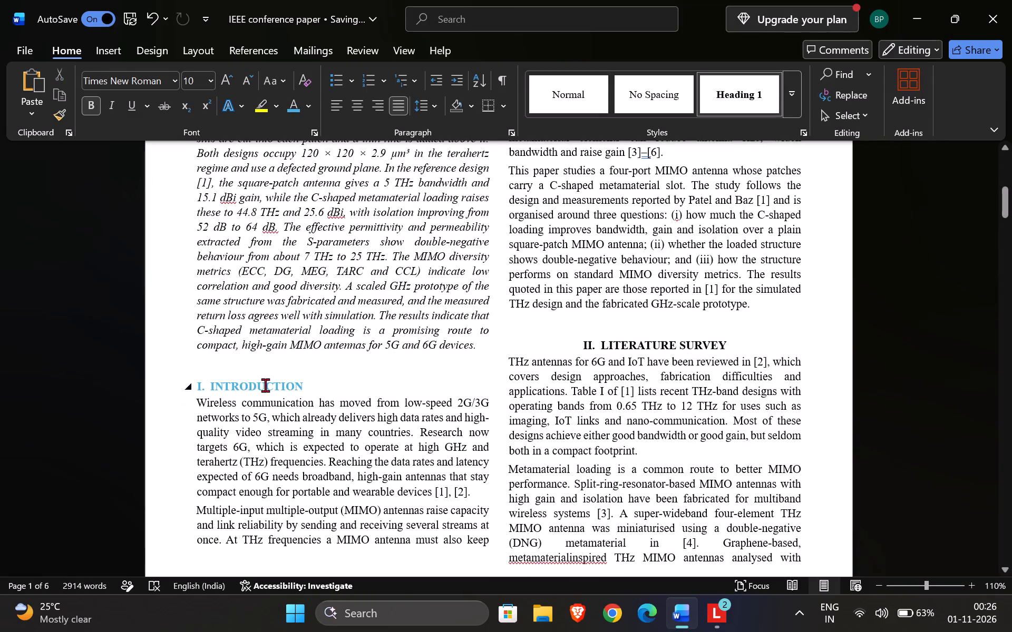
click(375, 361)
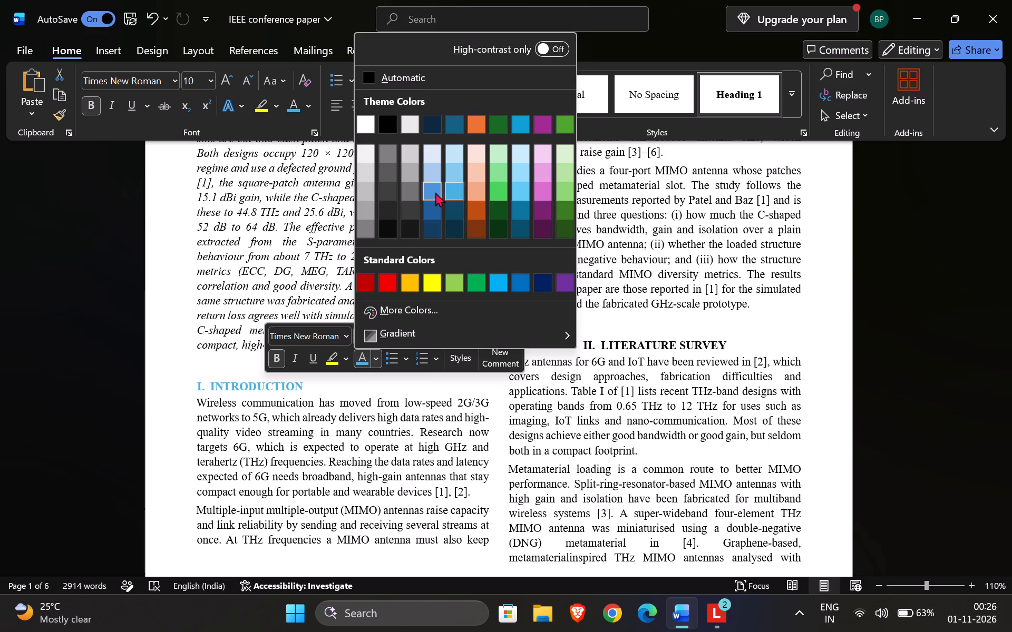
click(460, 175)
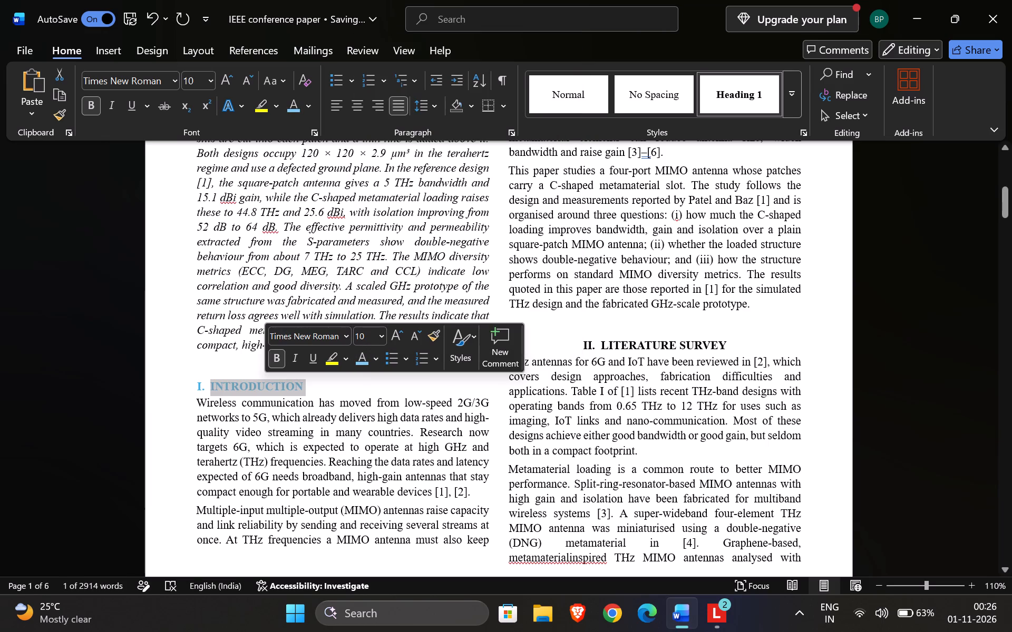
click(235, 349)
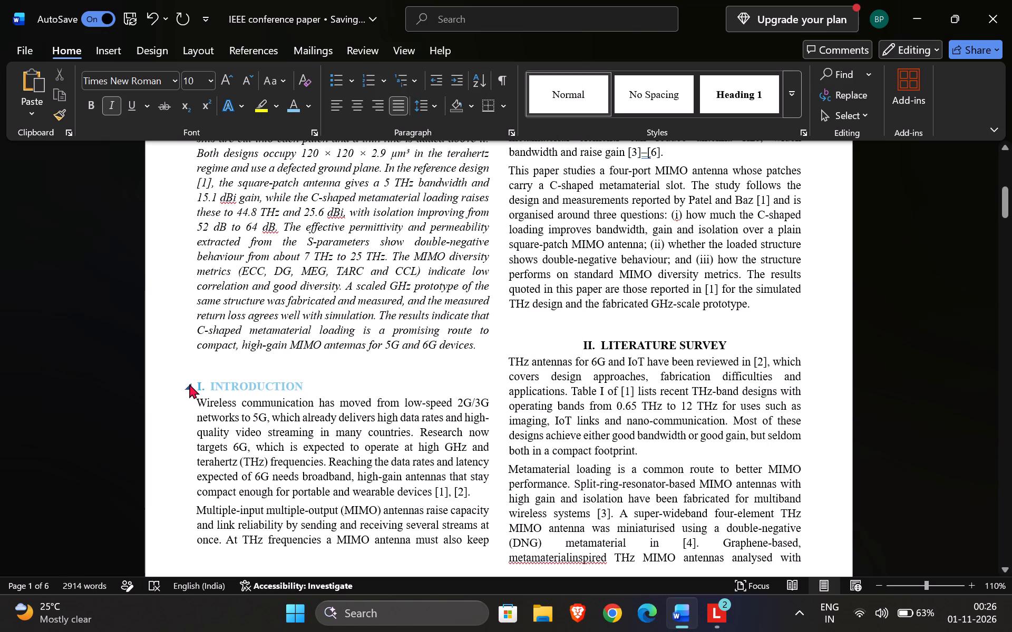
drag(197, 379, 293, 385)
click(383, 354)
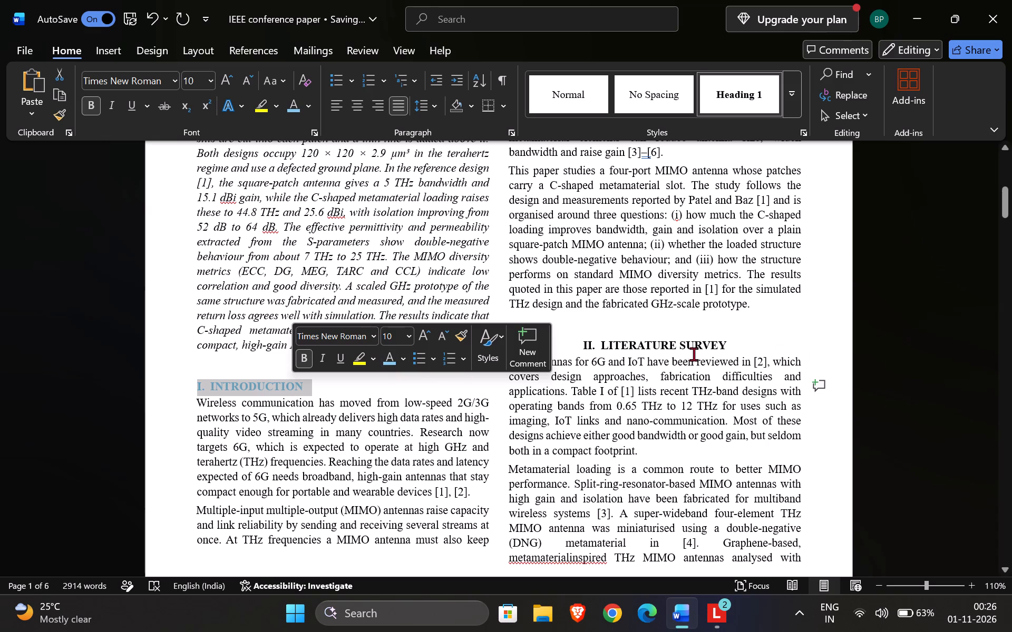
Apply the same light blue font colour to the "II. LITERATURE SURVEY" heading.
click(693, 354)
double_click(690, 347)
click(727, 342)
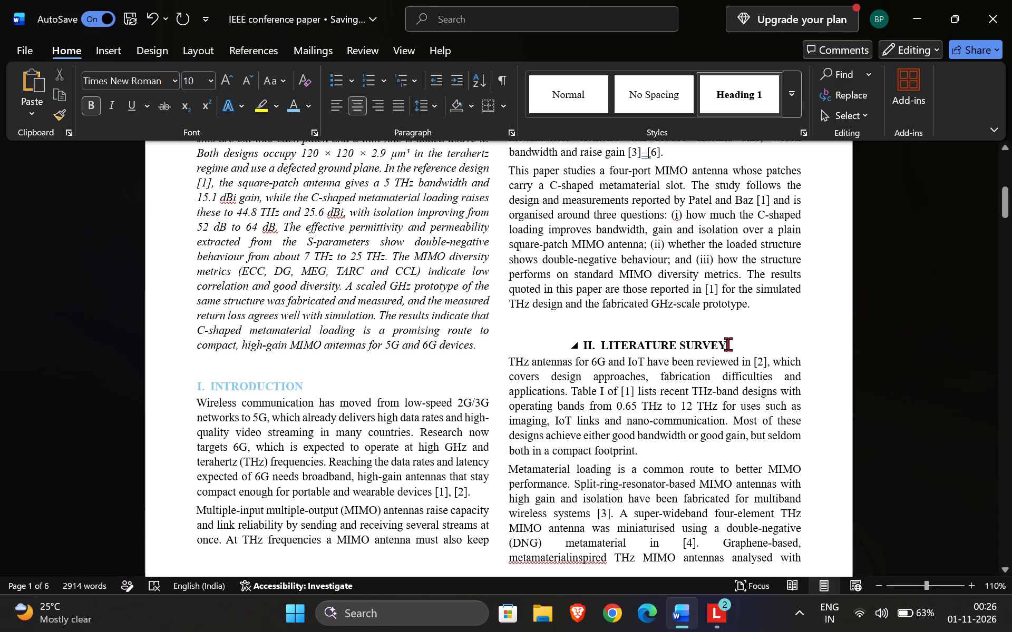
drag(728, 344, 556, 345)
click(649, 318)
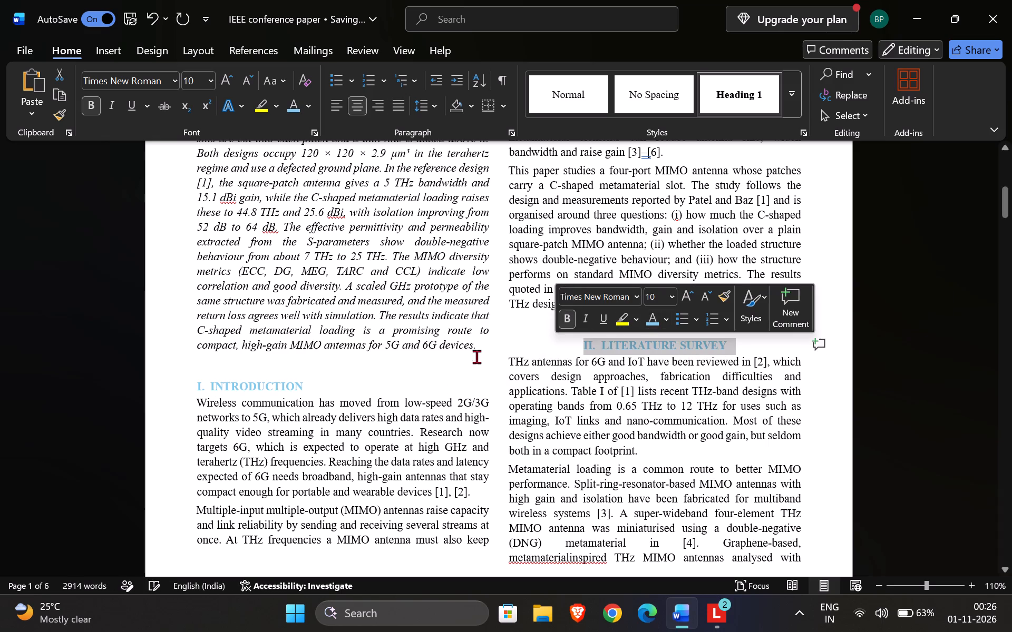
Change the font colour of the "B. C-Shaped Metamaterial Patch" subheading on the second page.
scroll(438, 342, down, 3)
scroll(471, 301, up, 1)
drag(675, 280, 507, 281)
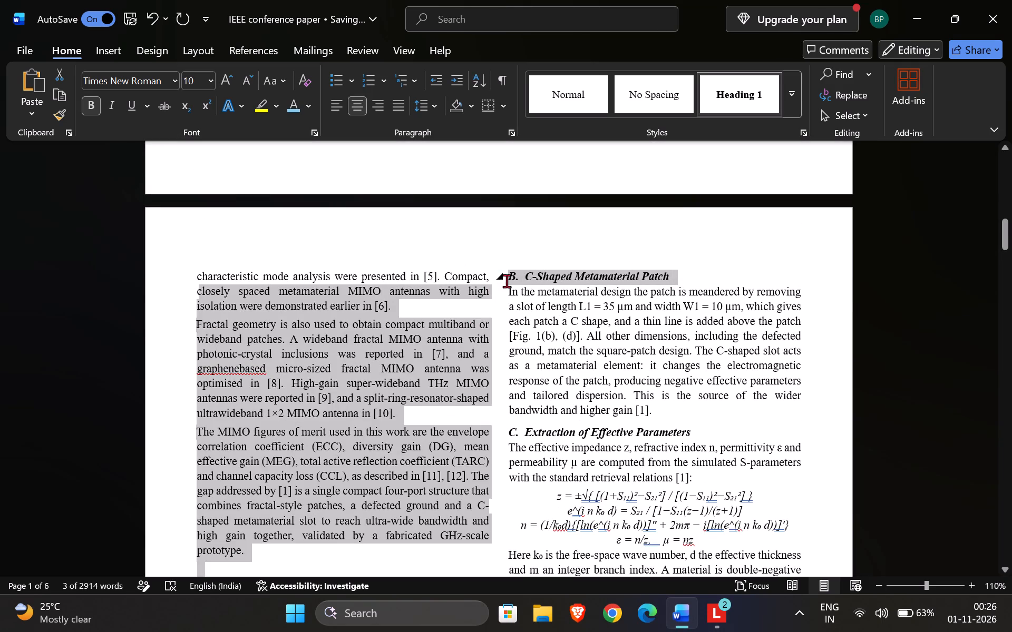
drag(507, 281, 513, 281)
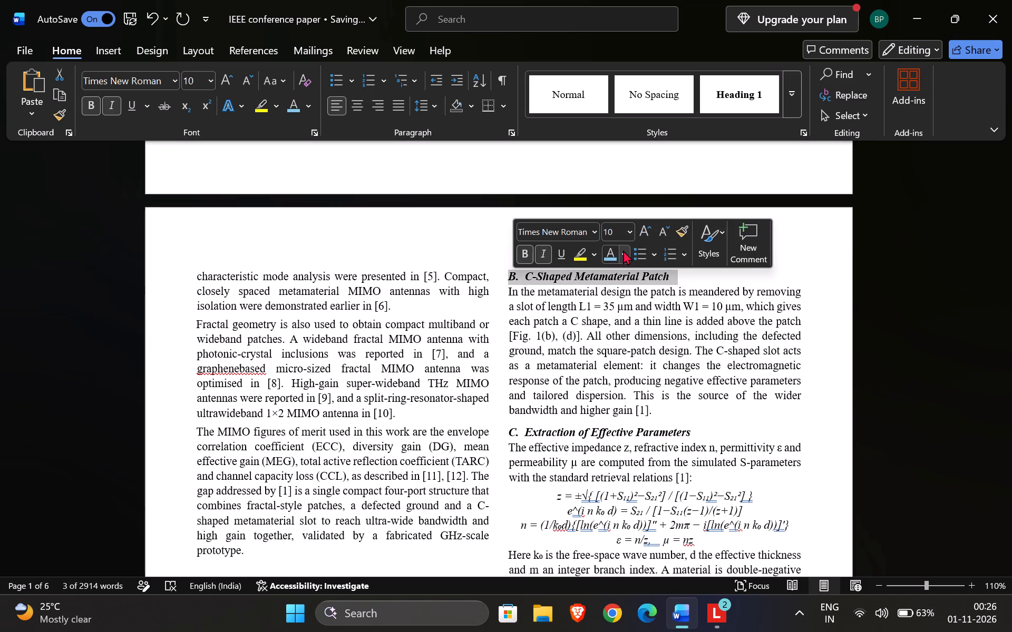
click(623, 250)
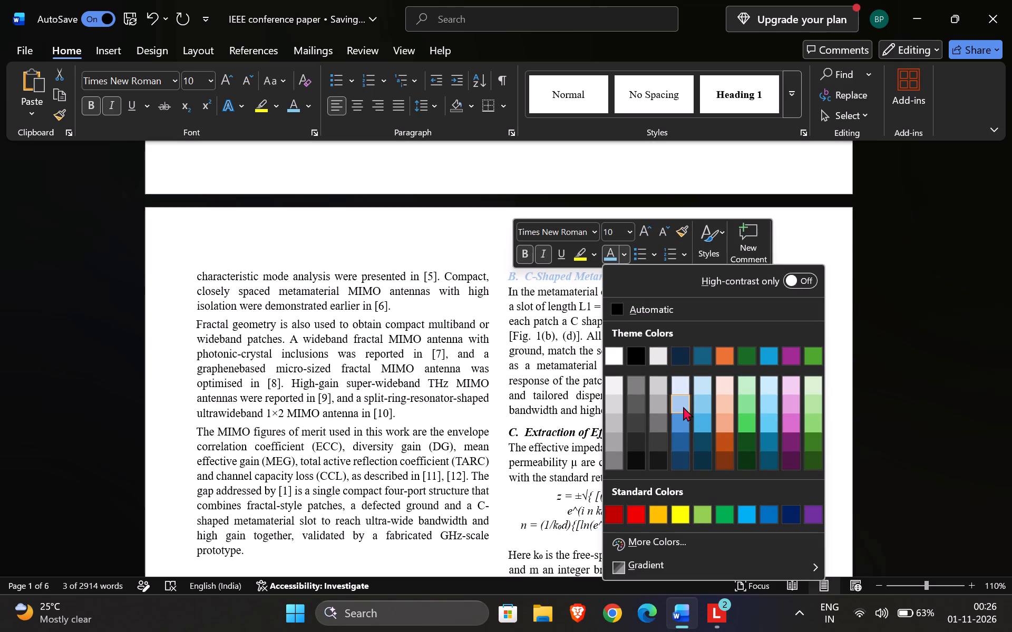
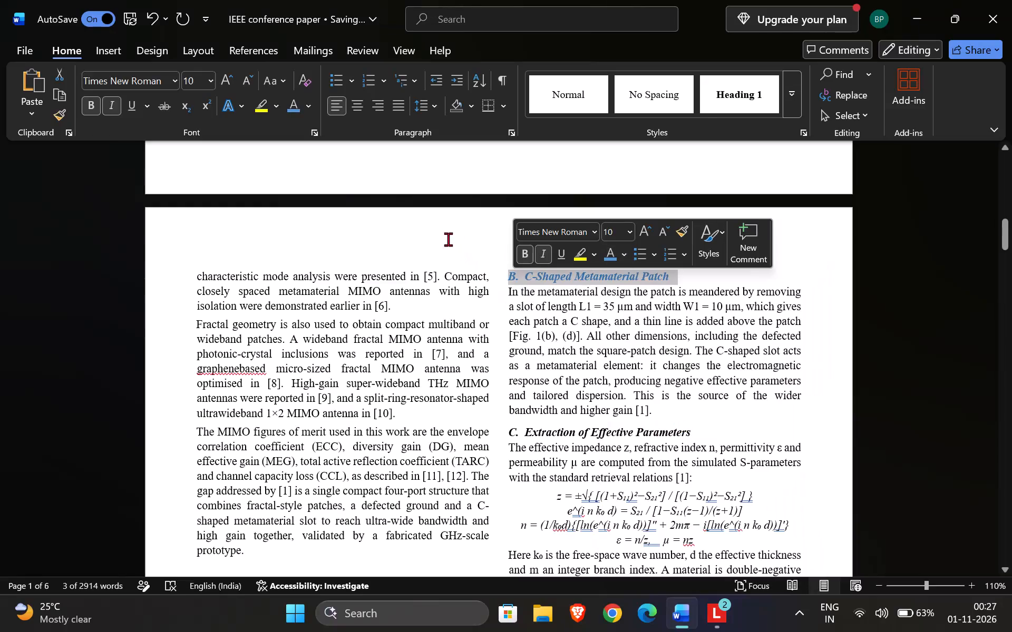
Apply the same blue font colour used on the "B. C-Shaped Metamaterial Patch" subheading to the word "Abstract" on the first page.
click(456, 234)
scroll(485, 242, up, 4)
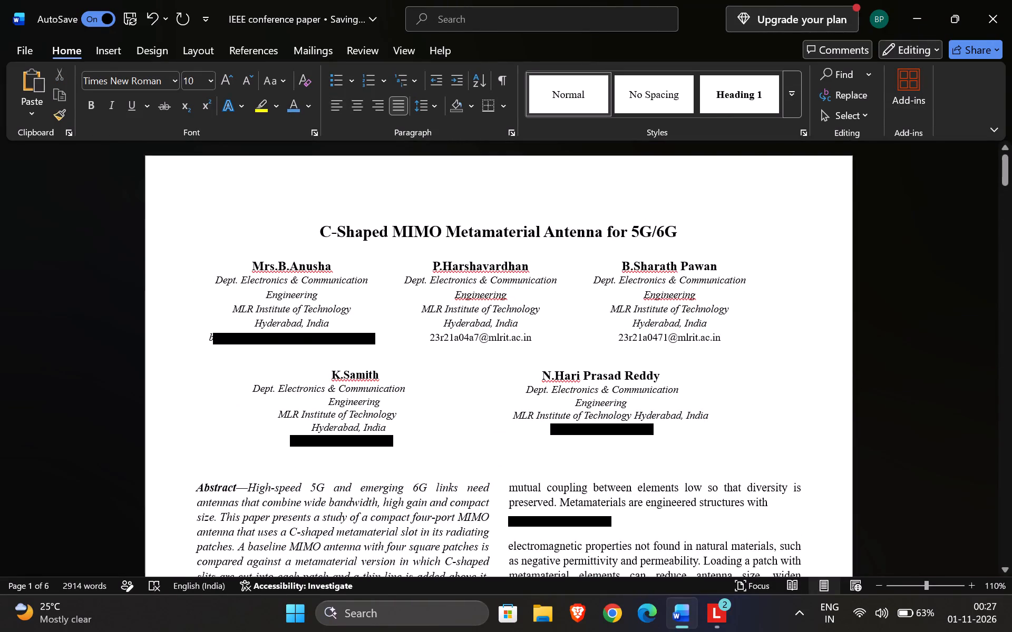
drag(237, 486, 196, 489)
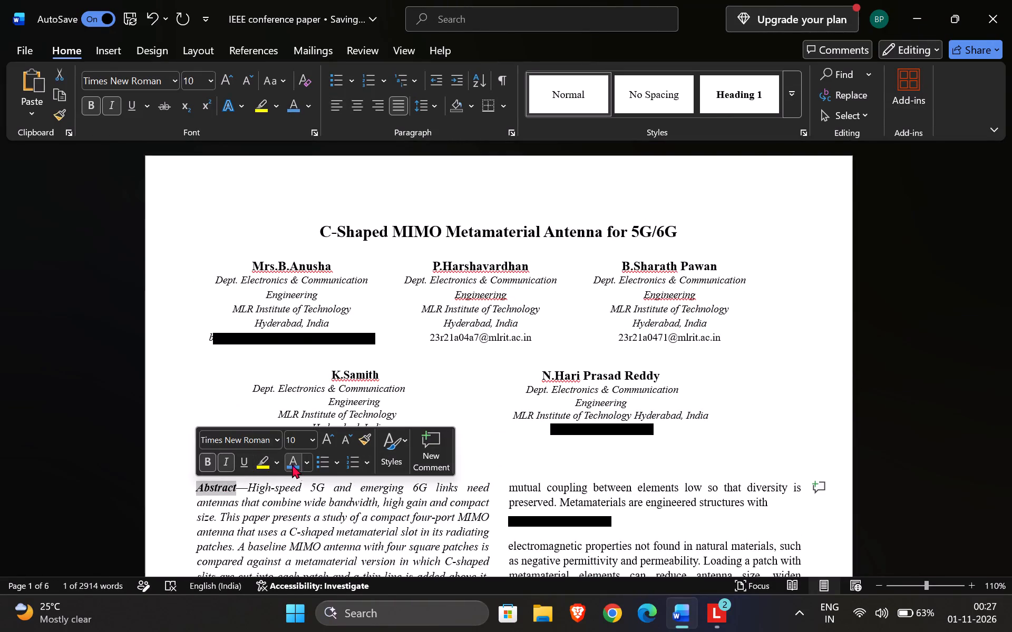
click(292, 464)
Change the font colour of the "III. METHODOLOGY" heading to light blue.
scroll(317, 432, down, 3)
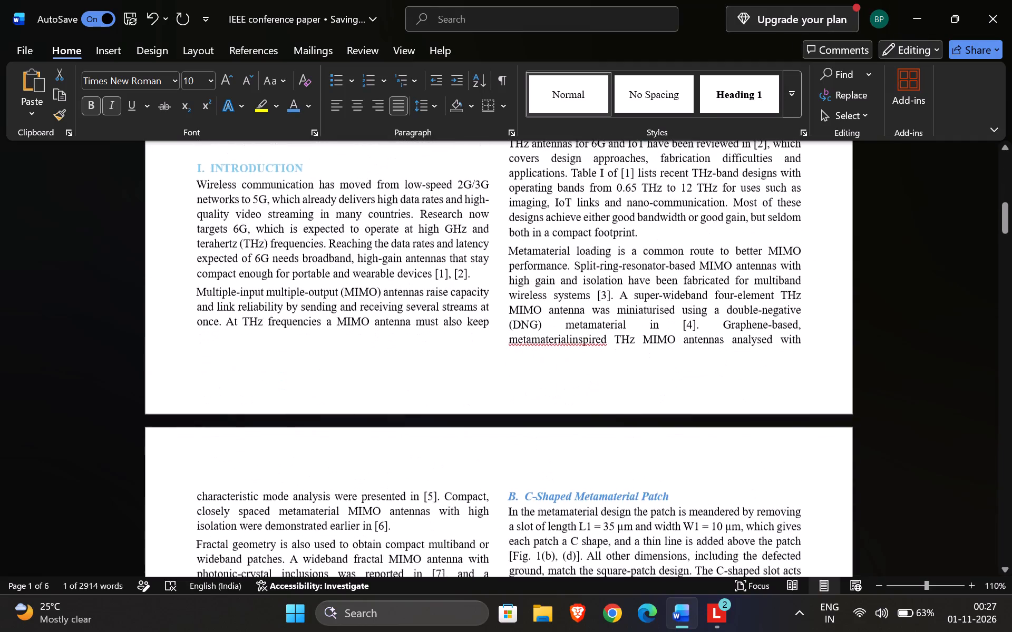
scroll(296, 417, down, 1)
scroll(538, 312, down, 1)
scroll(448, 327, down, 2)
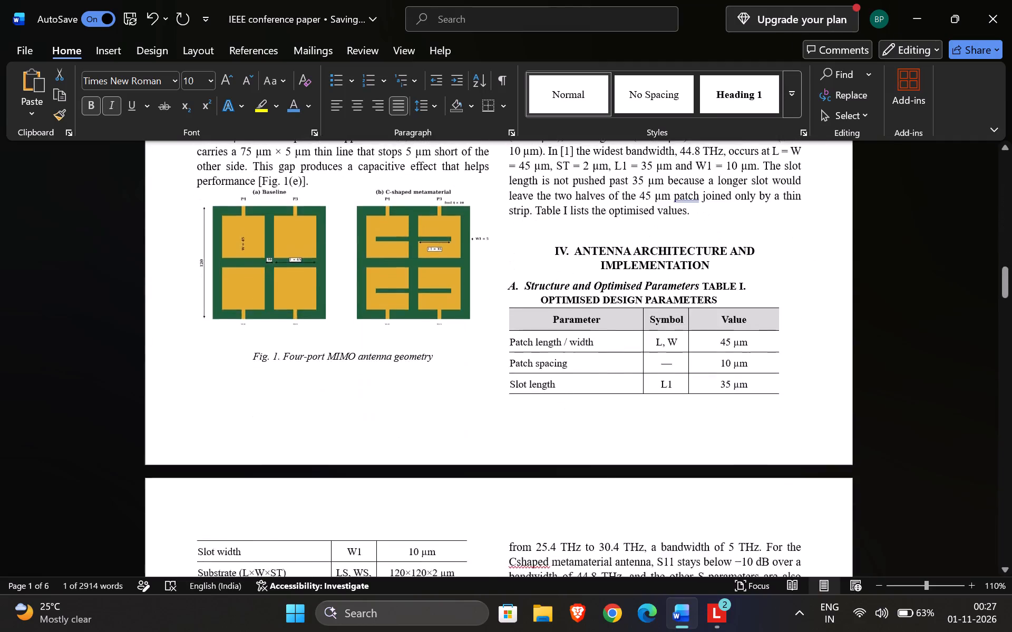
scroll(390, 326, up, 2)
drag(404, 375, 296, 382)
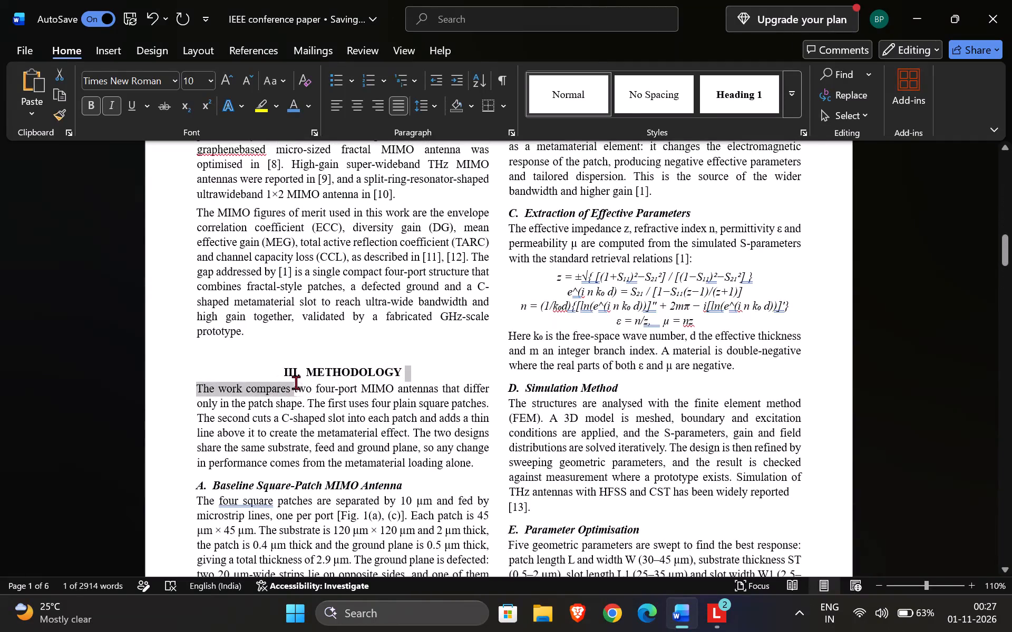
drag(296, 382, 274, 373)
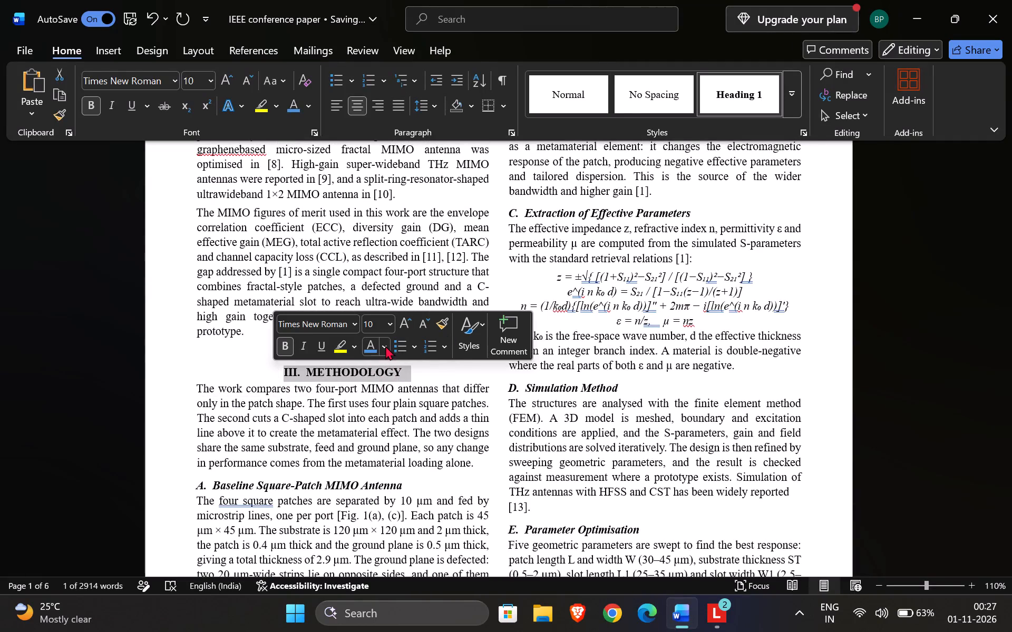
click(385, 345)
click(452, 173)
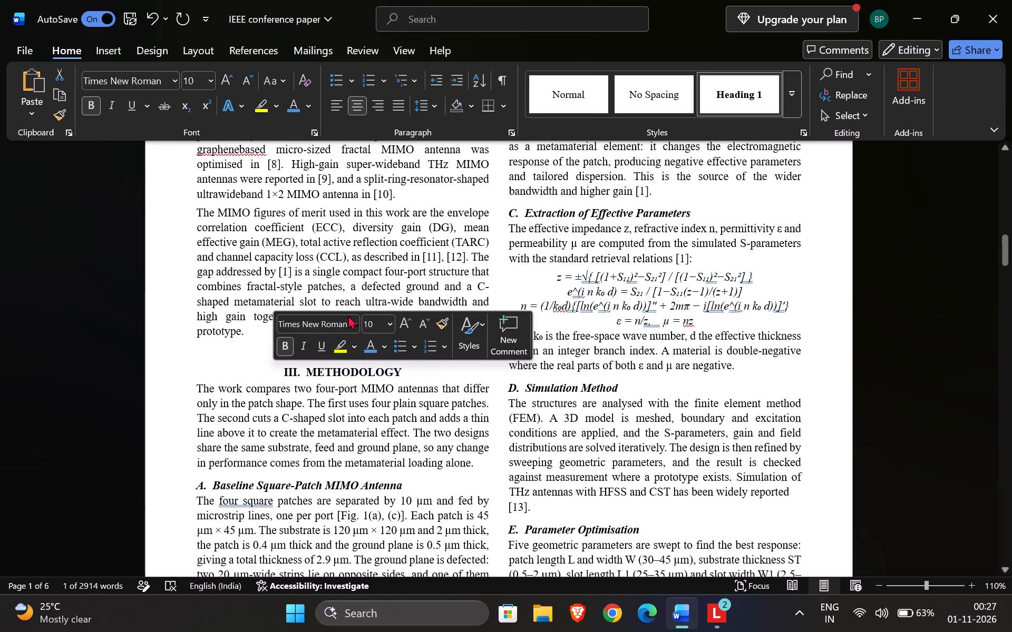
click(315, 394)
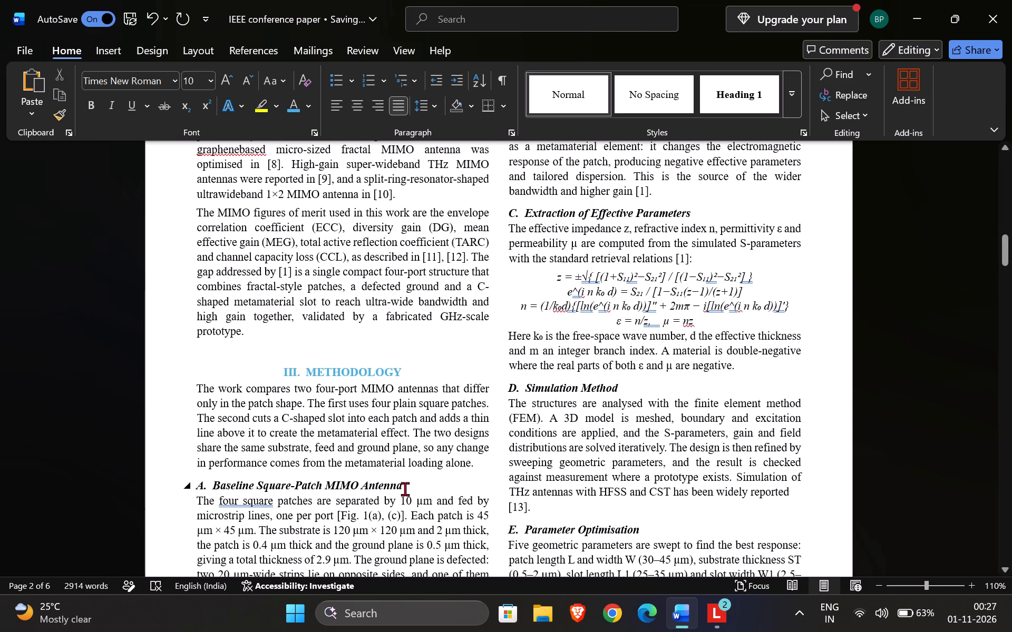
Set the "A. Baseline Square-Patch MIMO Antenna" subheading's font colour to the medium blue tint from the theme colours.
drag(405, 486, 187, 491)
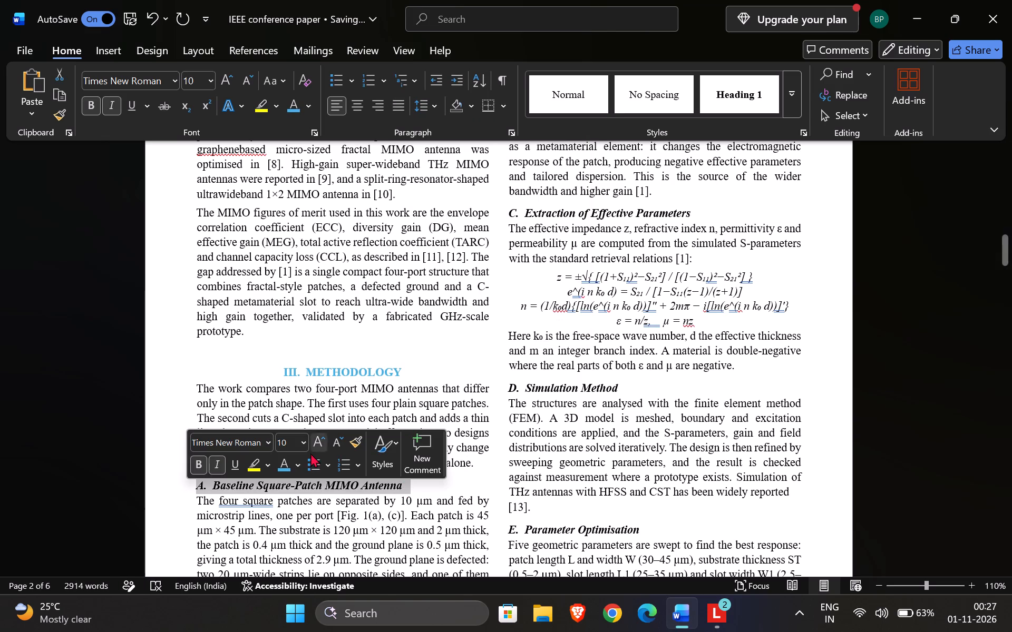
click(297, 465)
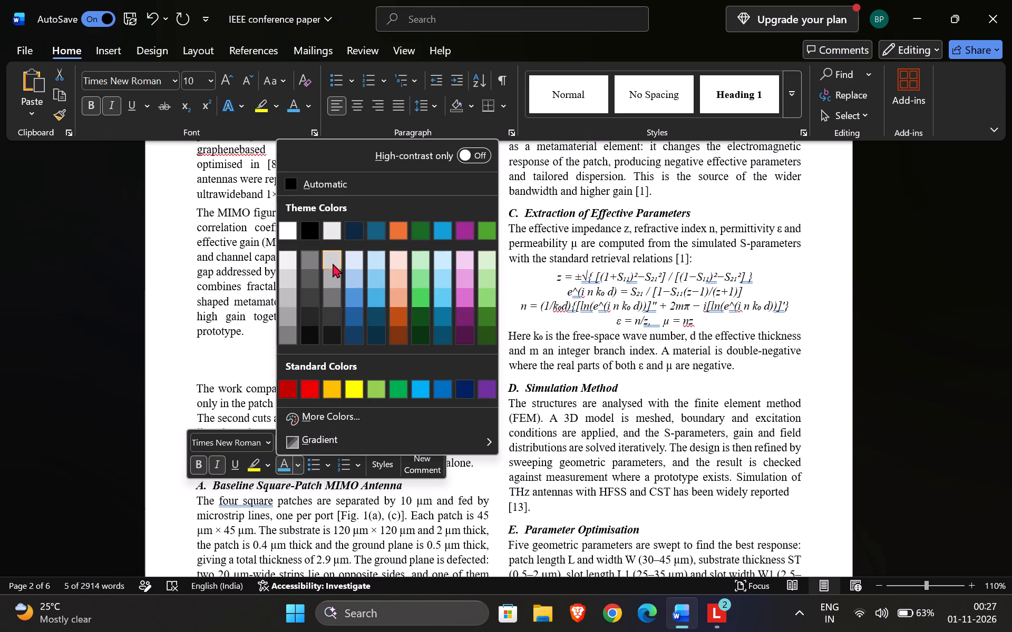
click(349, 293)
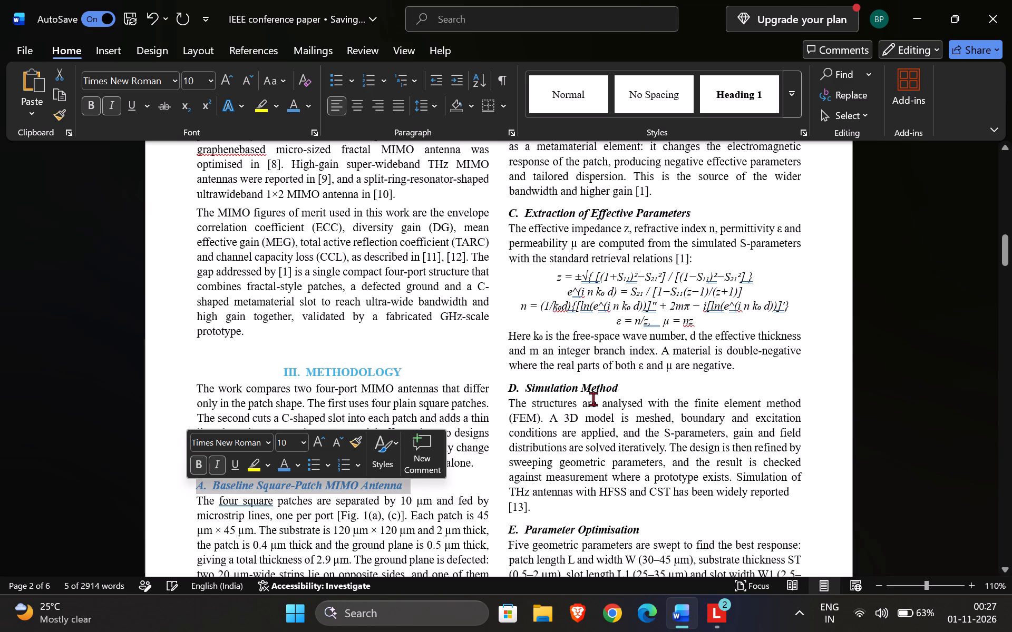
Apply the same blue font colour to the "D. Simulation Method", "C. Extraction of Effective Parameters" and "E. Parameter Optimisation" subheadings.
drag(623, 387, 513, 391)
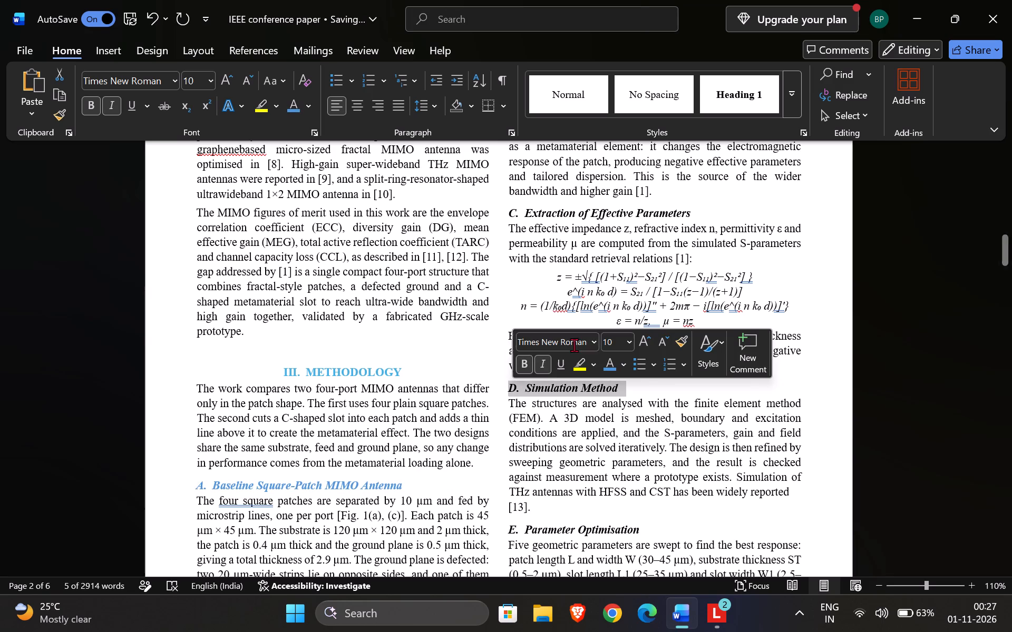
click(609, 368)
drag(699, 214, 507, 219)
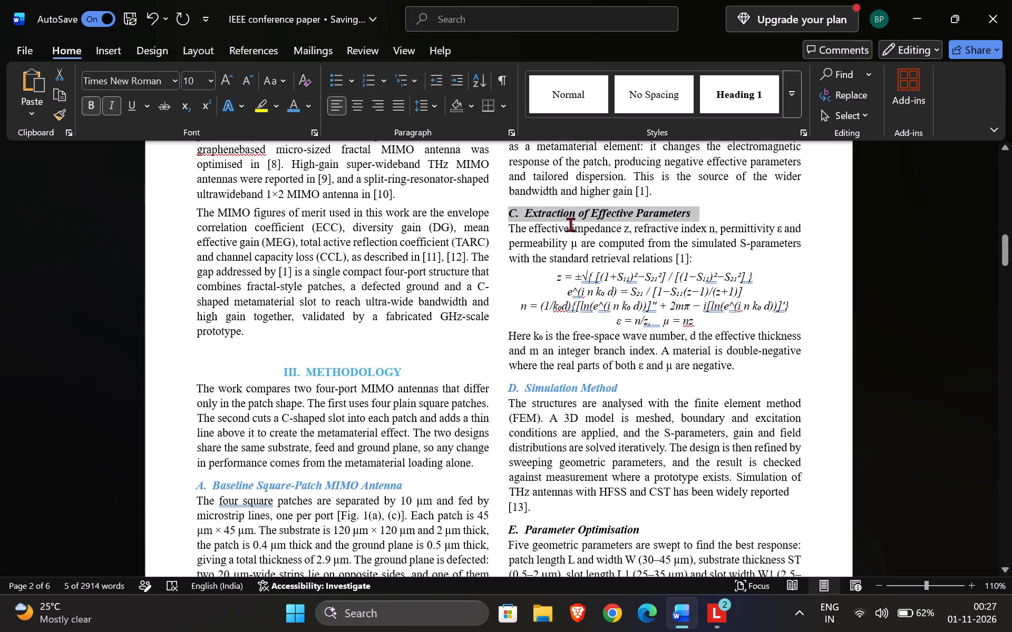
click(299, 107)
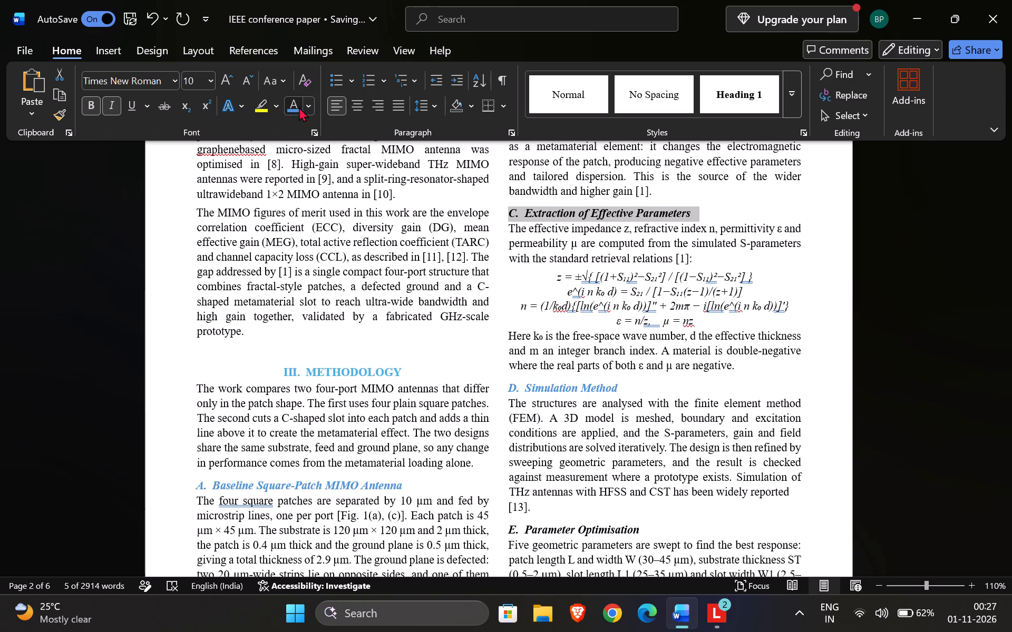
scroll(539, 285, down, 1)
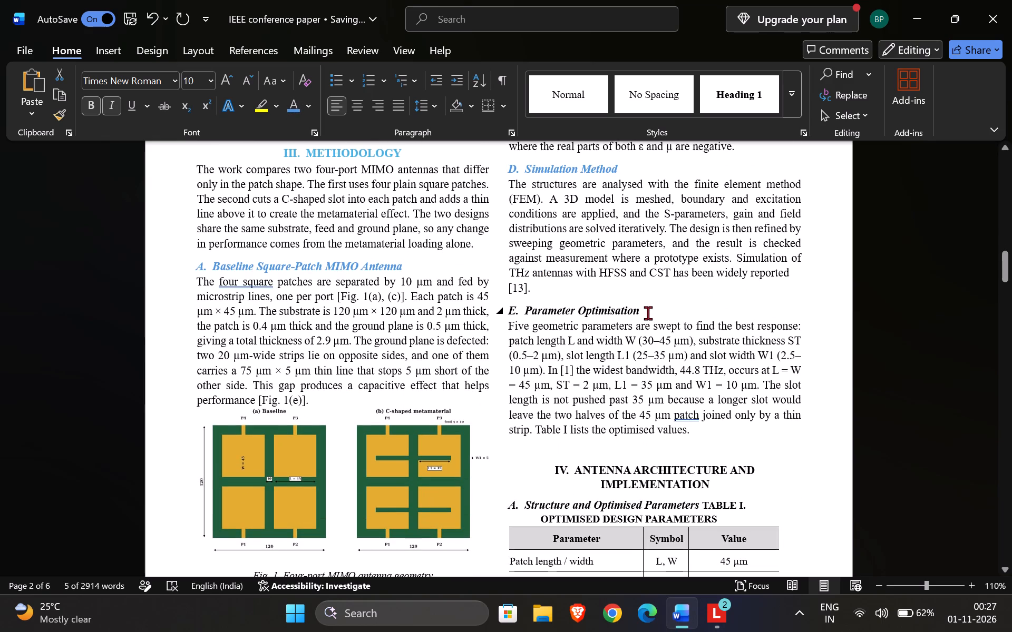
drag(648, 313, 504, 313)
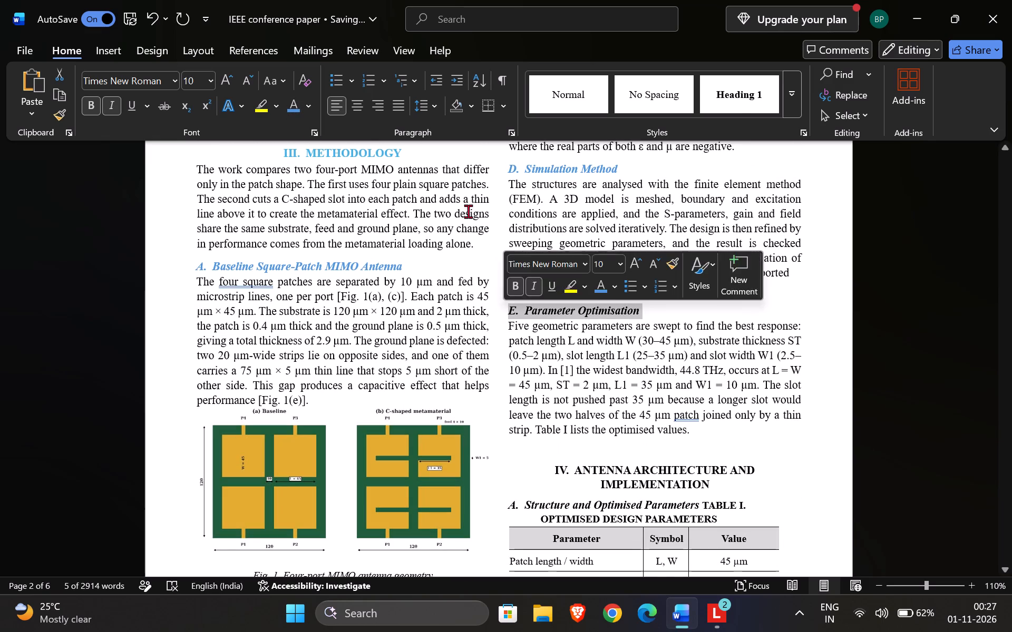
click(290, 101)
Review the heading and subheading colours across the first two pages of the paper.
scroll(569, 339, up, 1)
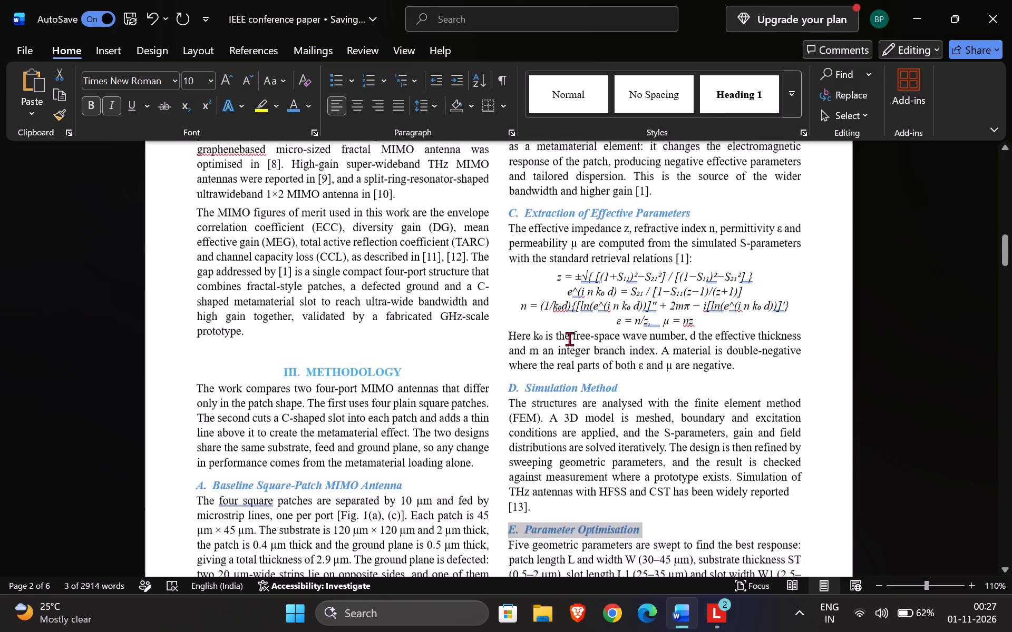
scroll(569, 339, up, 3)
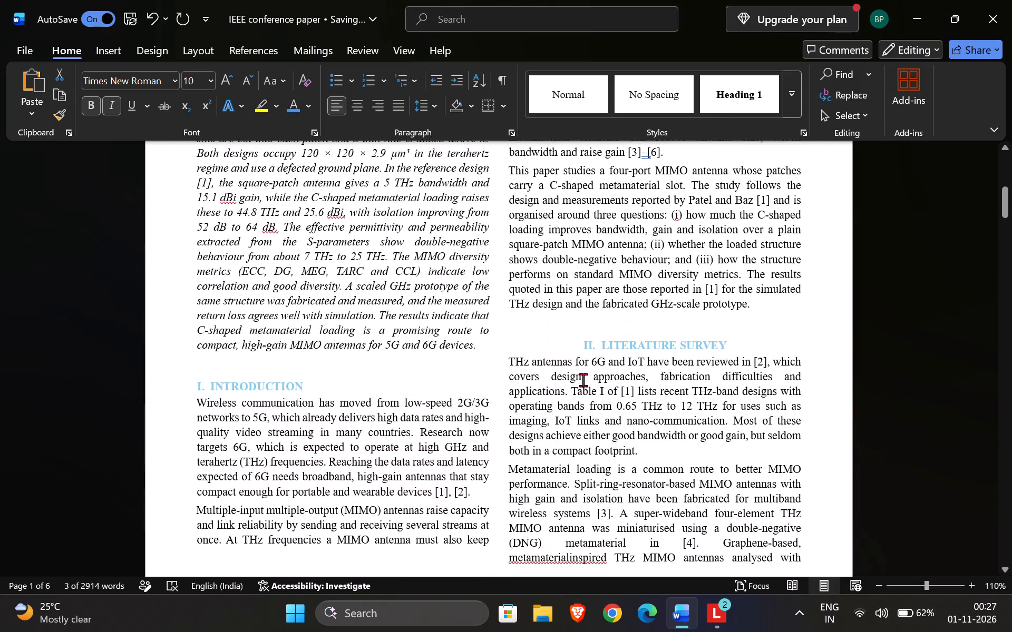
scroll(549, 366, up, 2)
scroll(549, 366, down, 1)
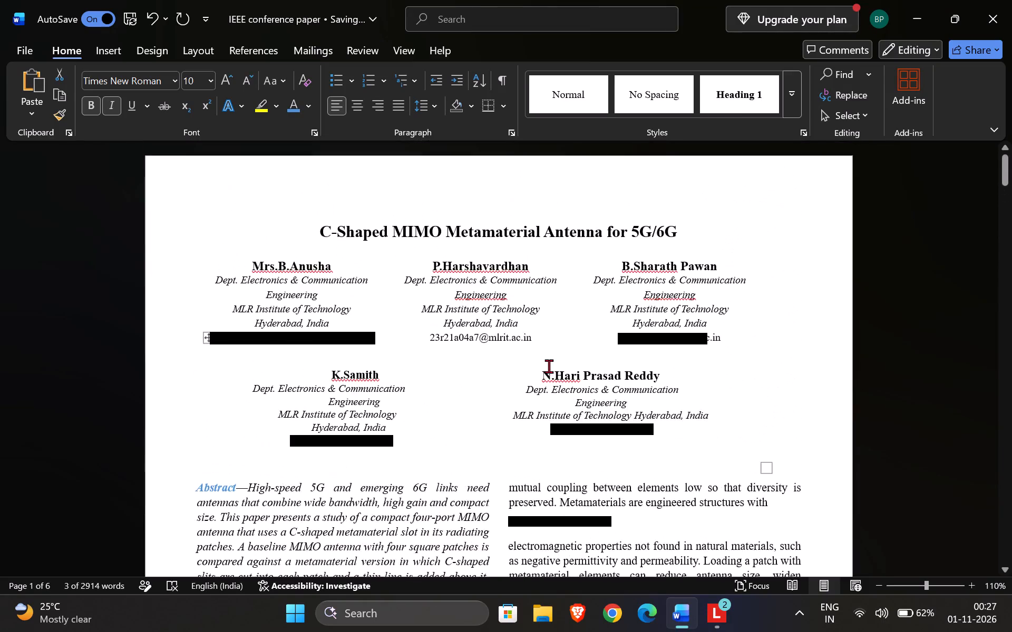
scroll(549, 366, up, 1)
scroll(505, 324, down, 5)
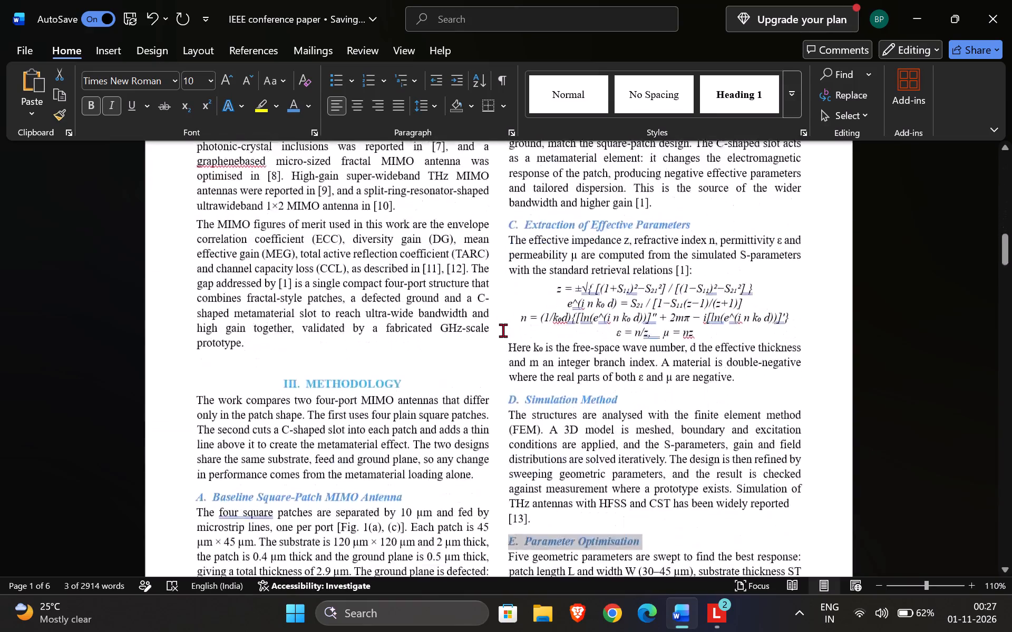
scroll(503, 332, down, 1)
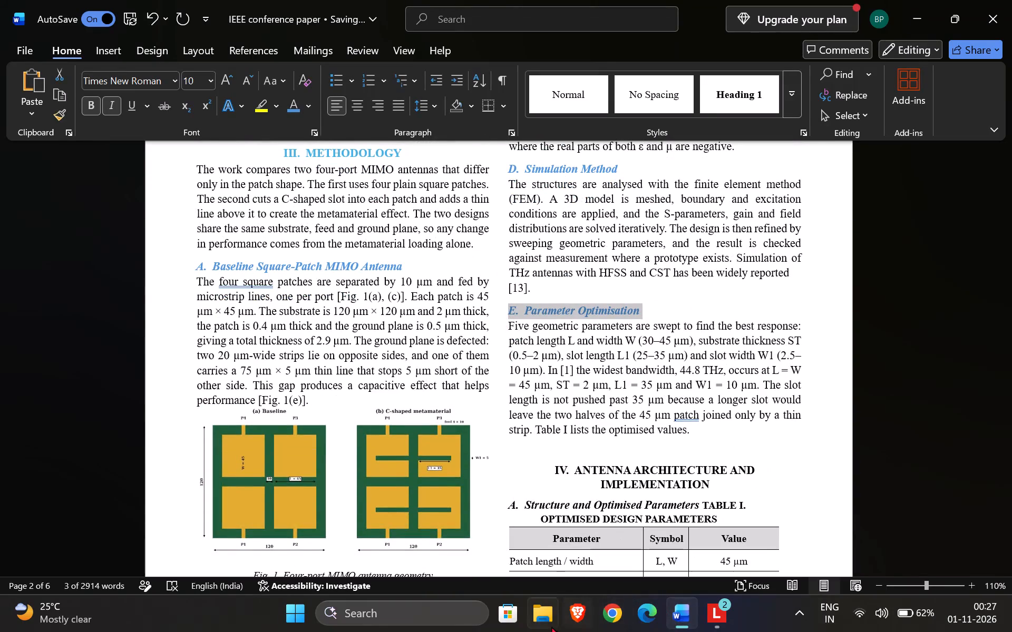
Open the reference PDF "paper 2", examine how its headings and subheadings are coloured, and return to the conference paper in Word.
click(550, 625)
double_click(333, 498)
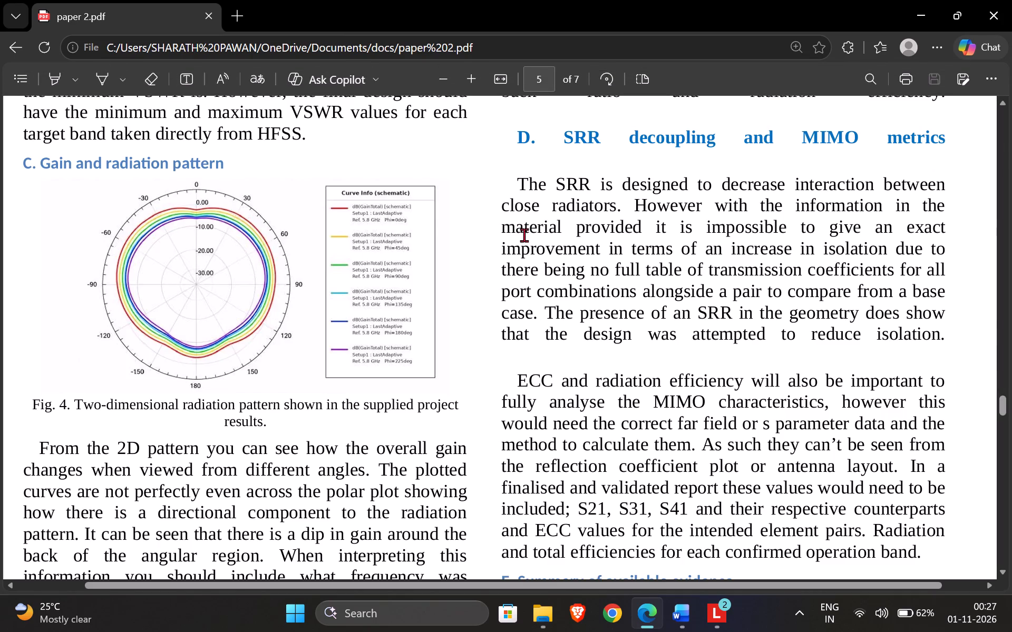
ctrl+scroll(523, 239, down, 2)
scroll(523, 239, up, 1)
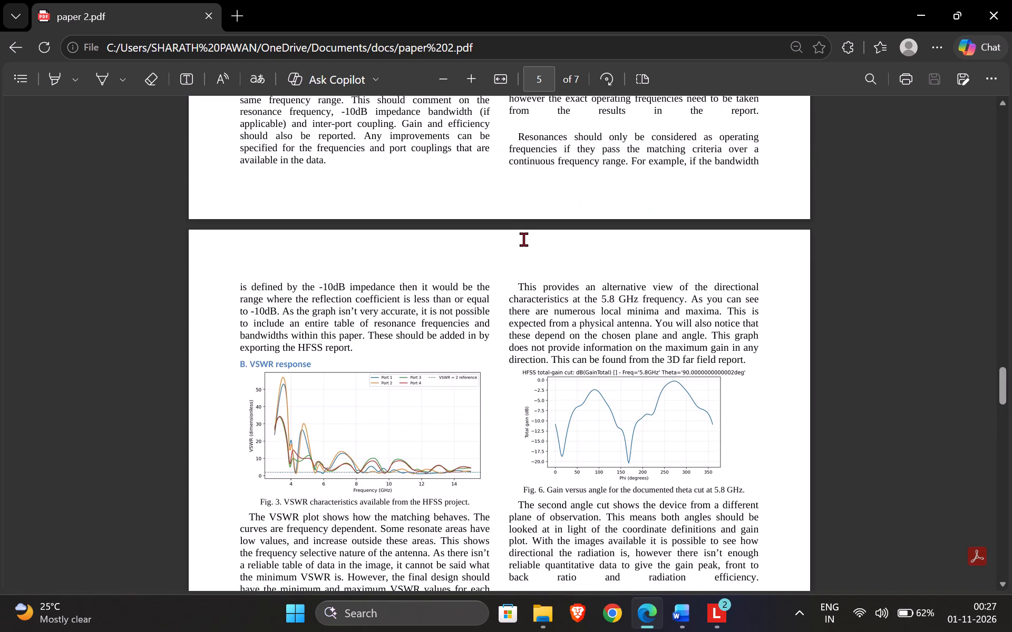
scroll(523, 239, up, 1)
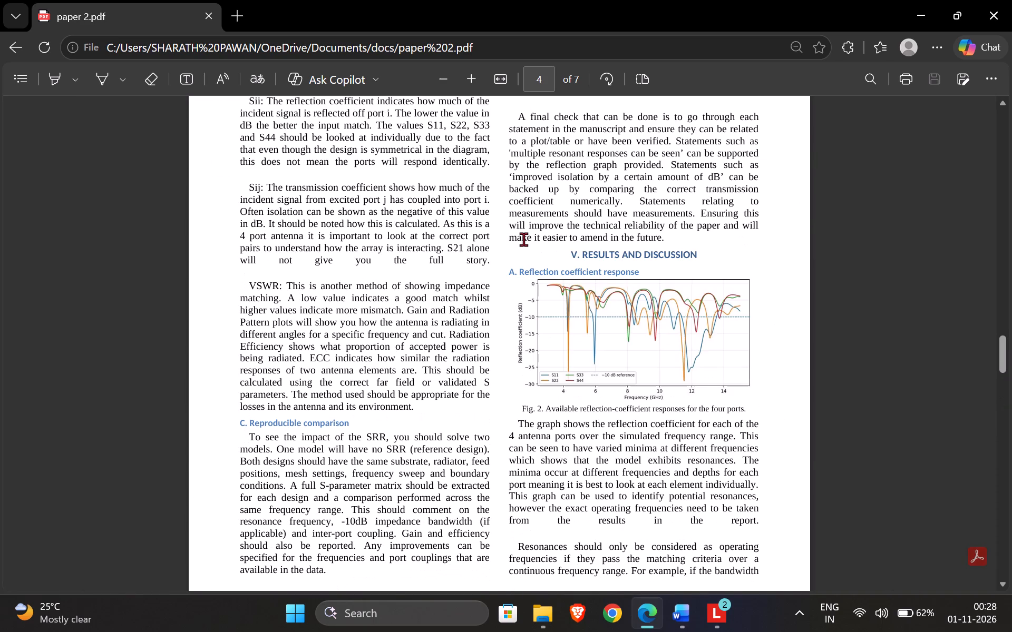
scroll(523, 239, up, 8)
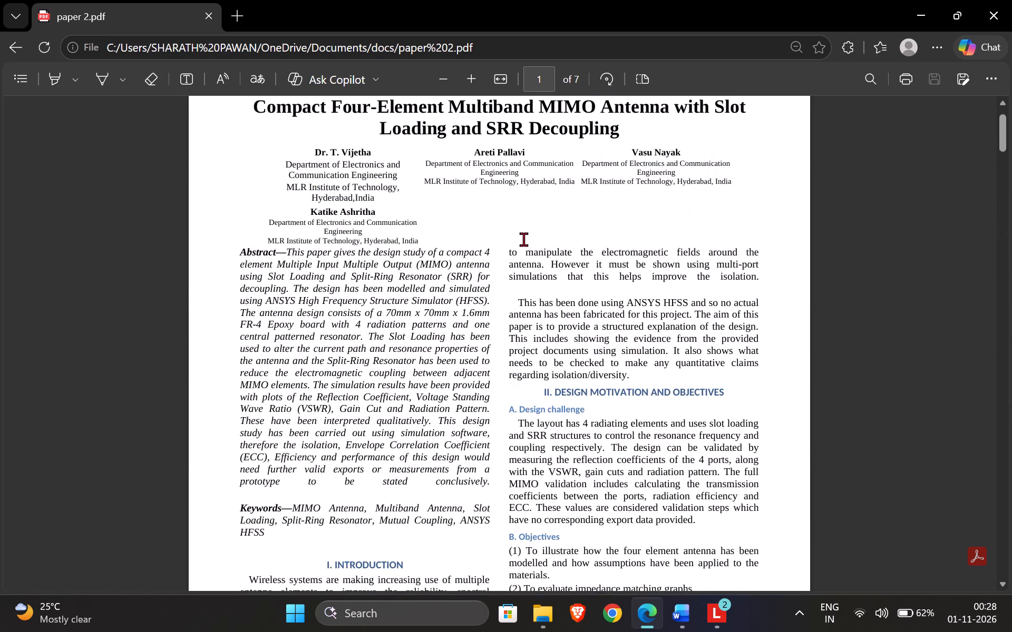
scroll(523, 239, up, 3)
click(921, 7)
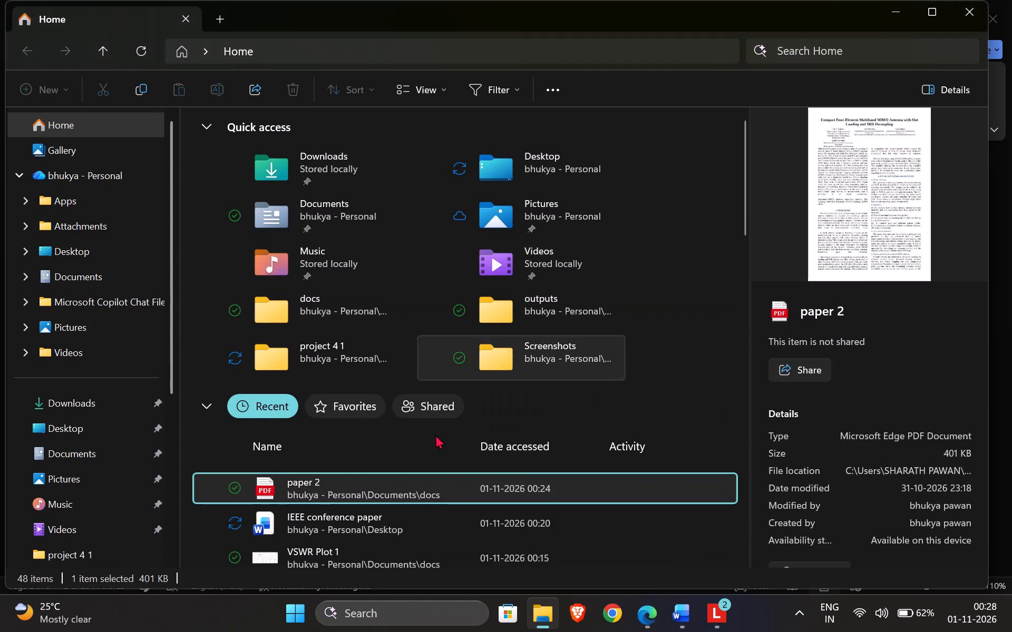
click(678, 552)
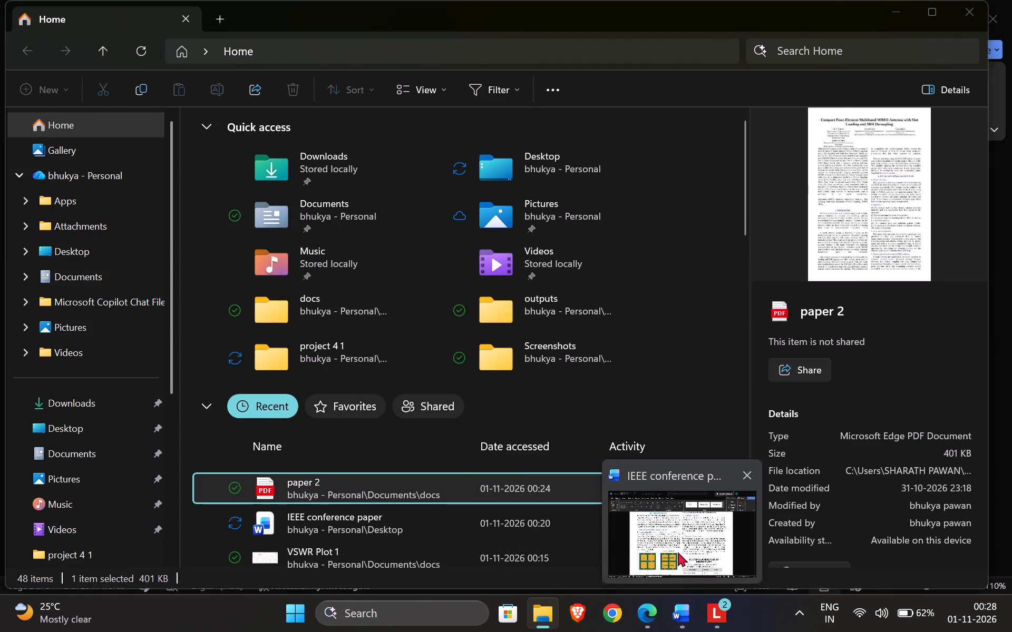
Apply the blue subheading colour to "A. Structure and Optimised Parameters TABLE I." and the "OPTIMISED DESIGN PARAMETERS" title below it.
scroll(507, 383, down, 1)
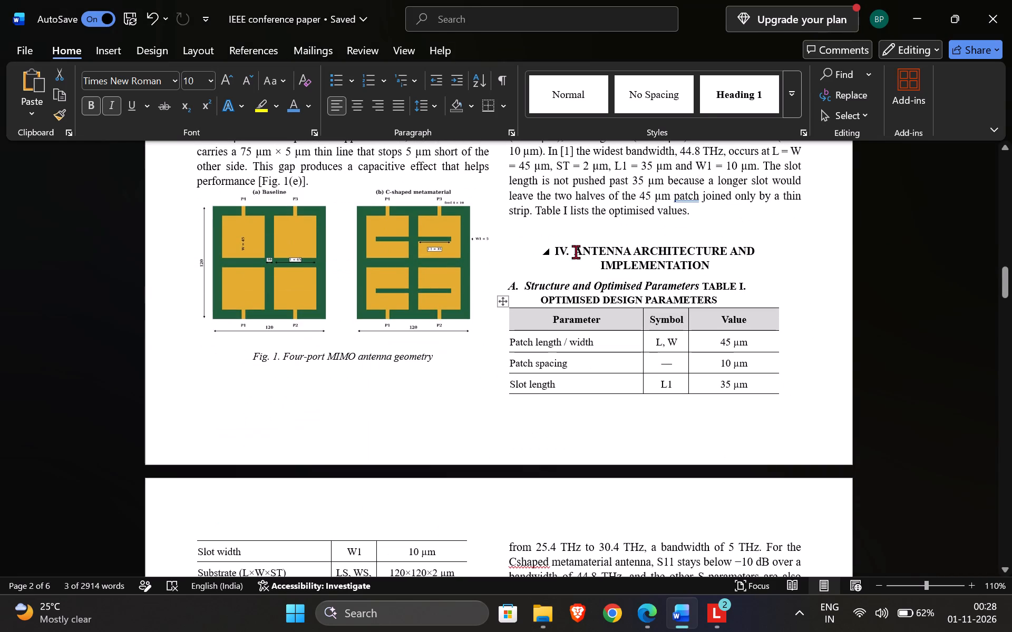
drag(553, 250, 728, 274)
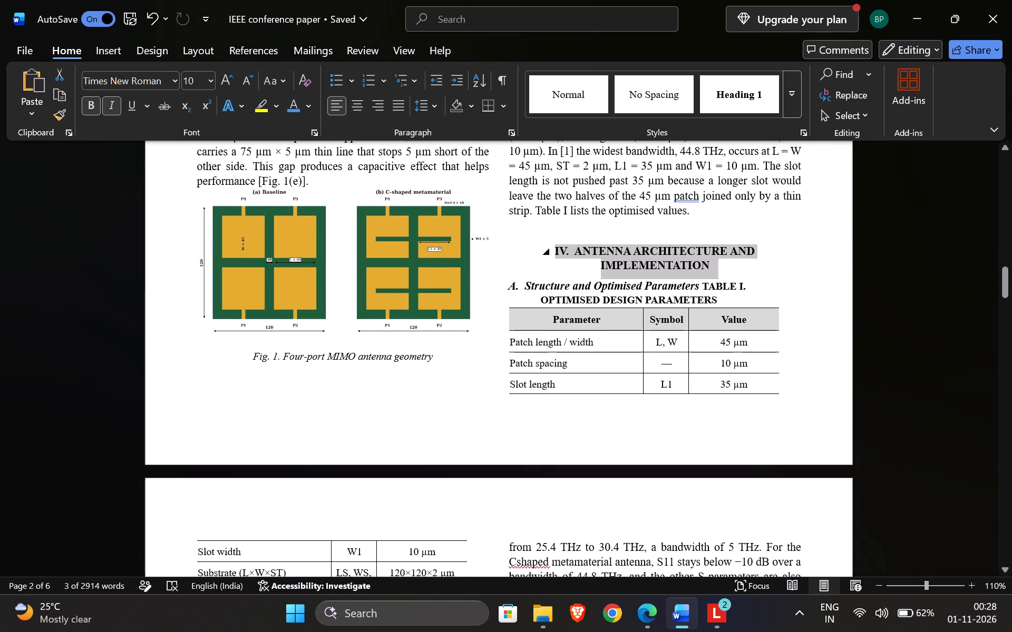
drag(507, 289, 684, 278)
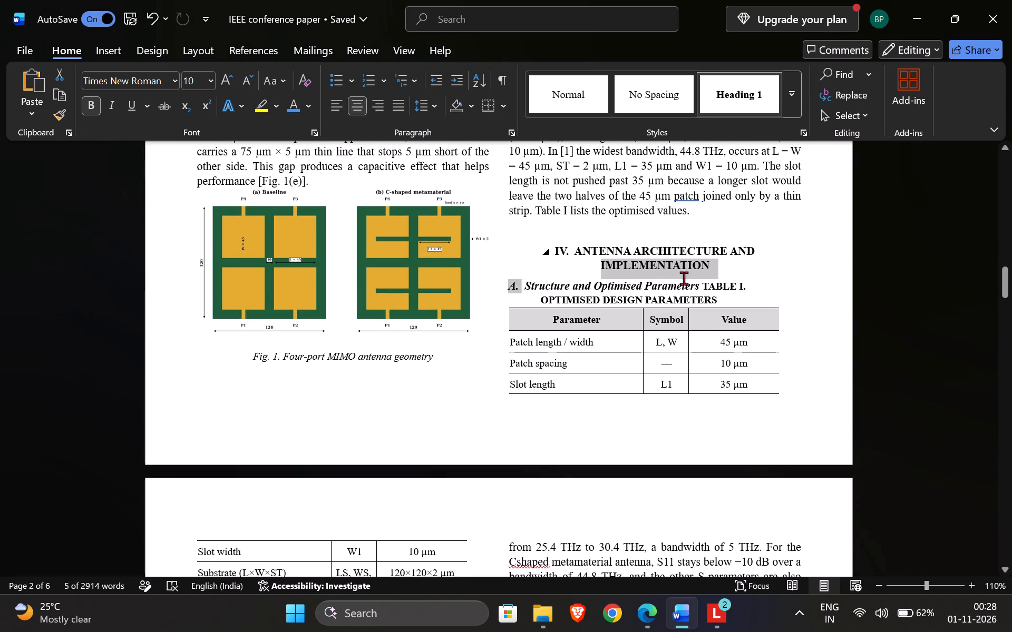
drag(684, 278, 759, 290)
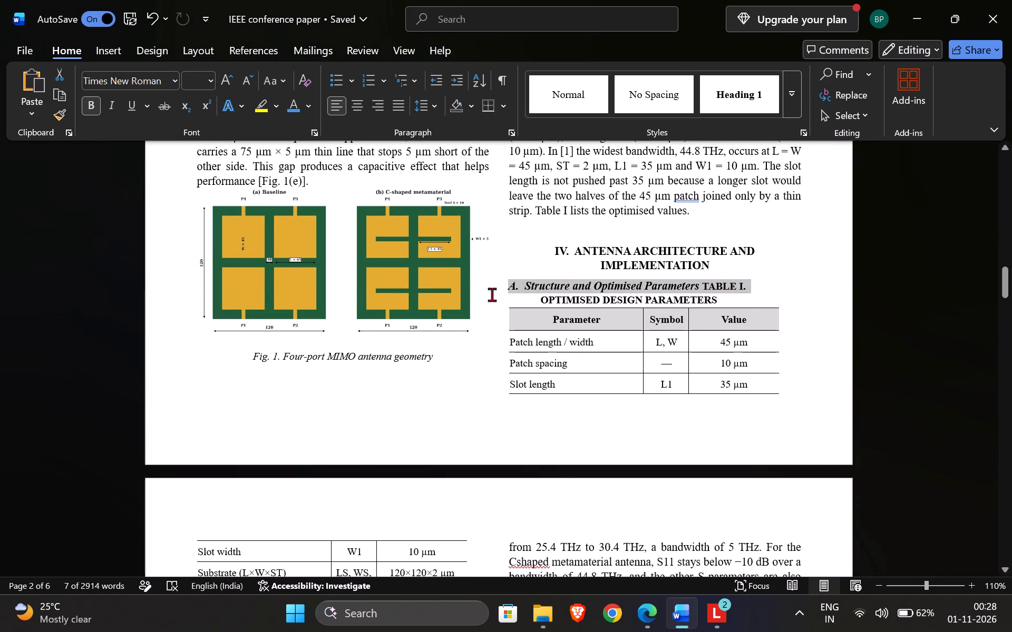
click(292, 107)
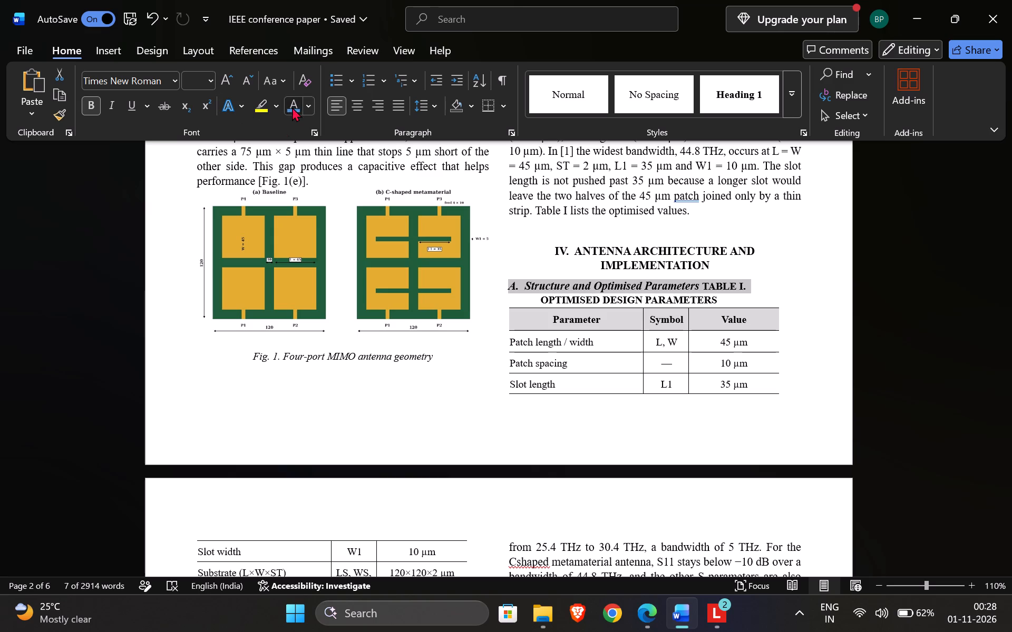
drag(727, 298, 538, 302)
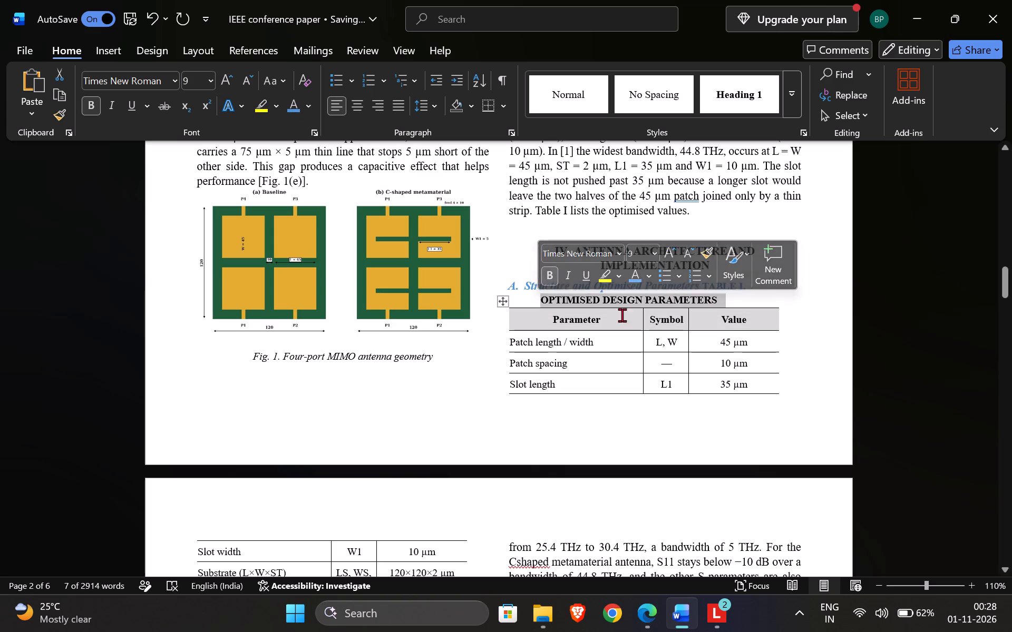
click(639, 275)
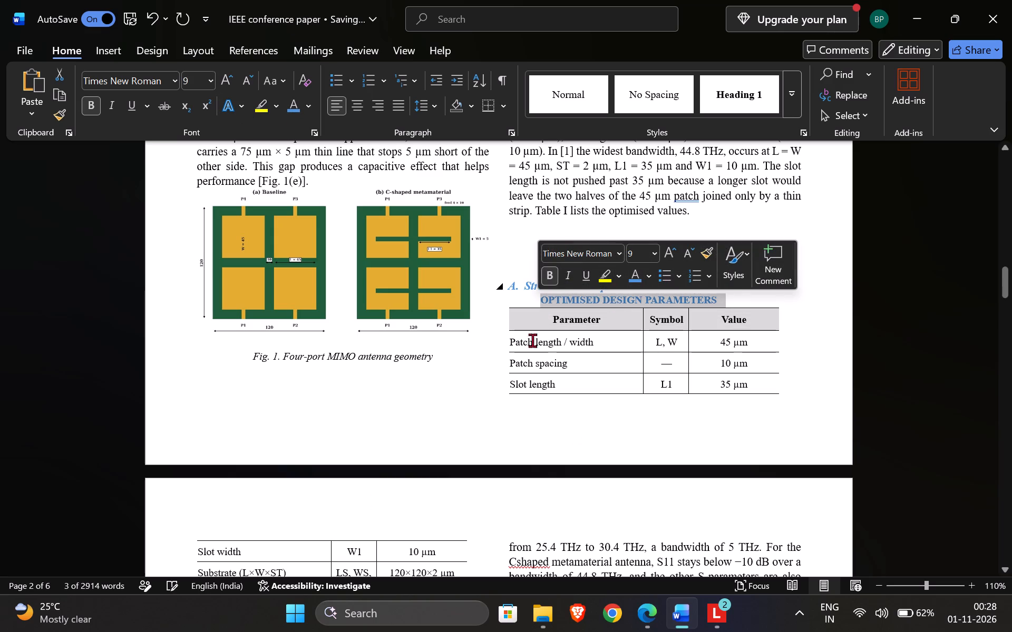
click(455, 396)
click(531, 434)
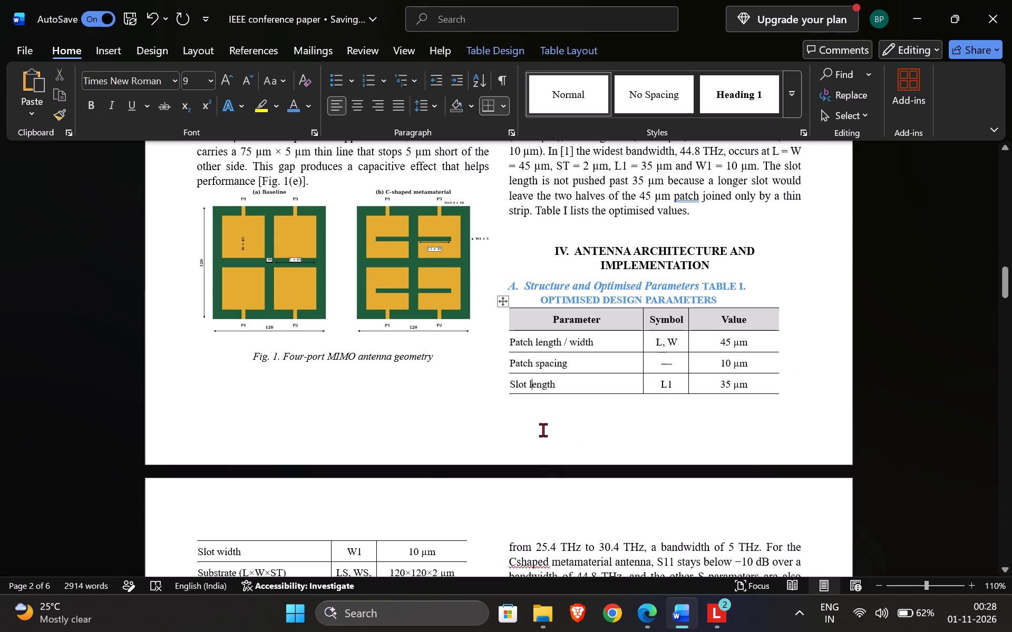
Apply the blue subheading colour to "B. Radiating Layer", "C. Ground Plane" and "D. Fabrication and Measurement at GHz Scale".
scroll(549, 431, down, 2)
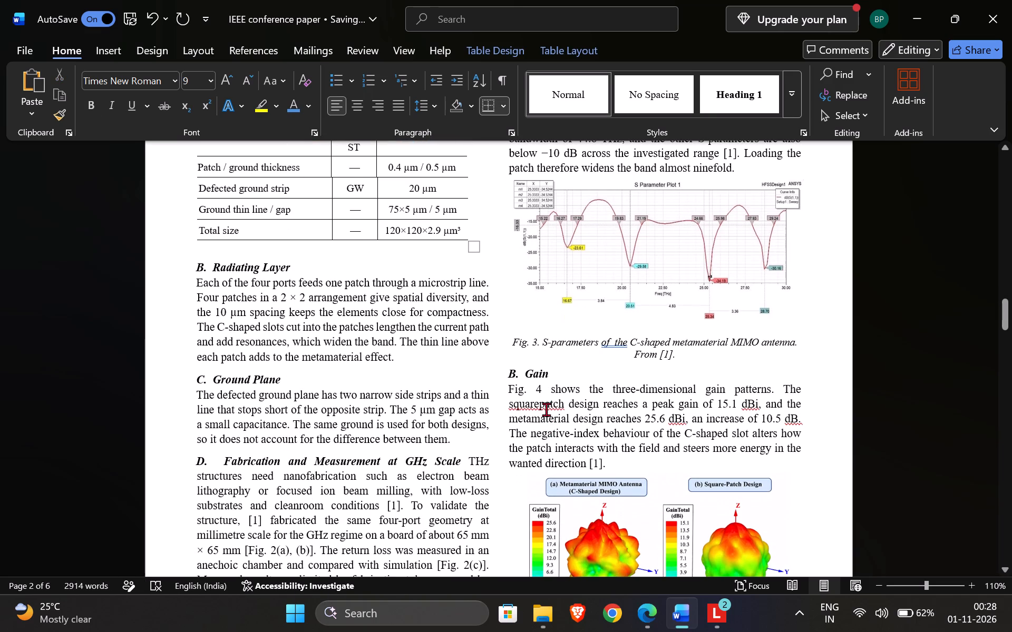
drag(301, 264, 301, 263)
drag(301, 263, 169, 270)
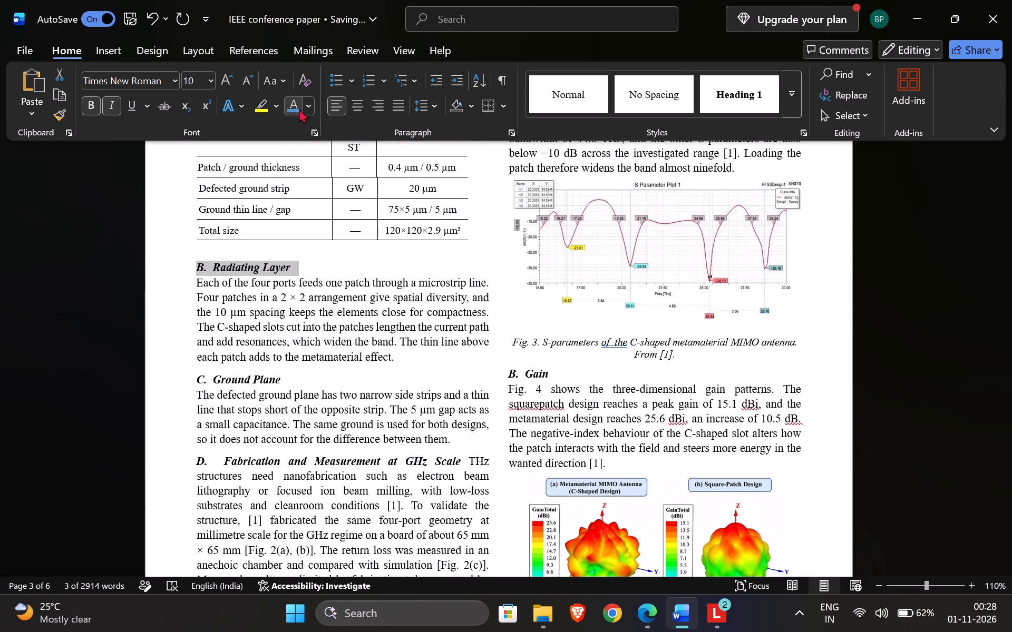
click(298, 108)
scroll(294, 335, up, 3)
scroll(294, 333, down, 3)
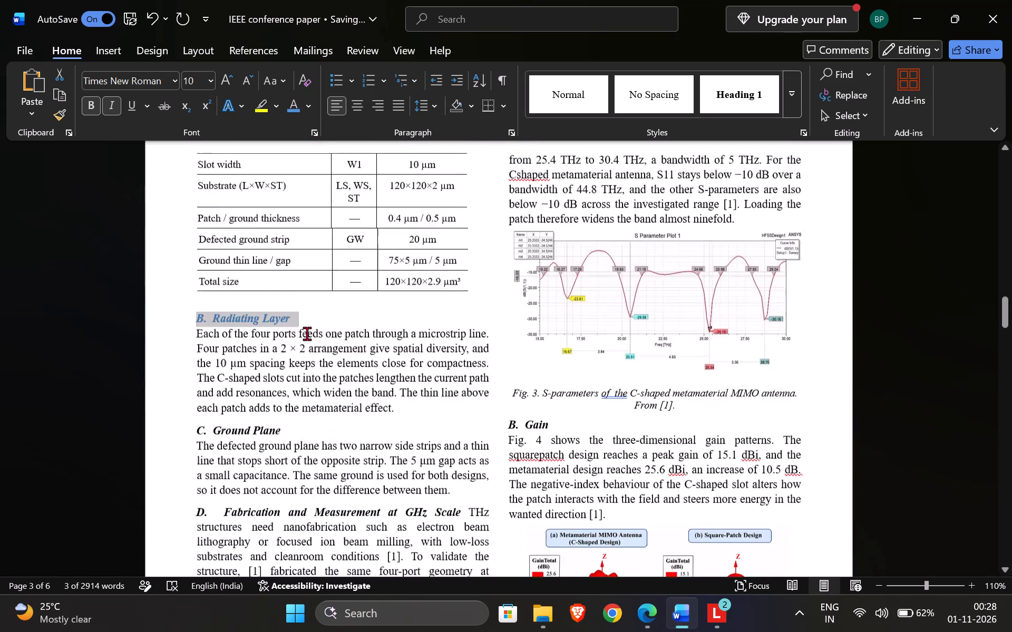
drag(288, 376, 198, 386)
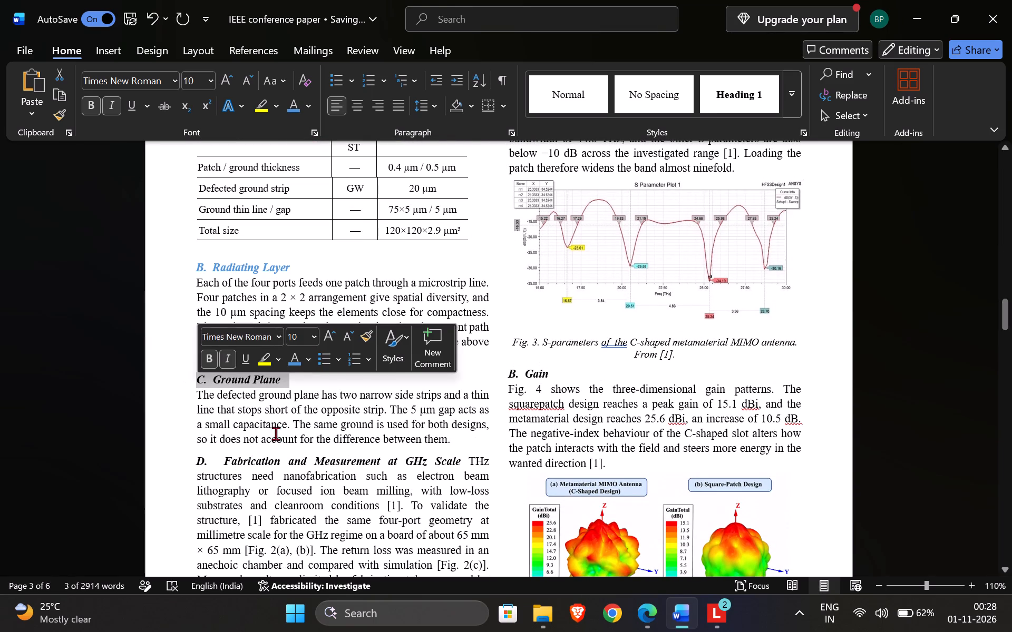
click(290, 366)
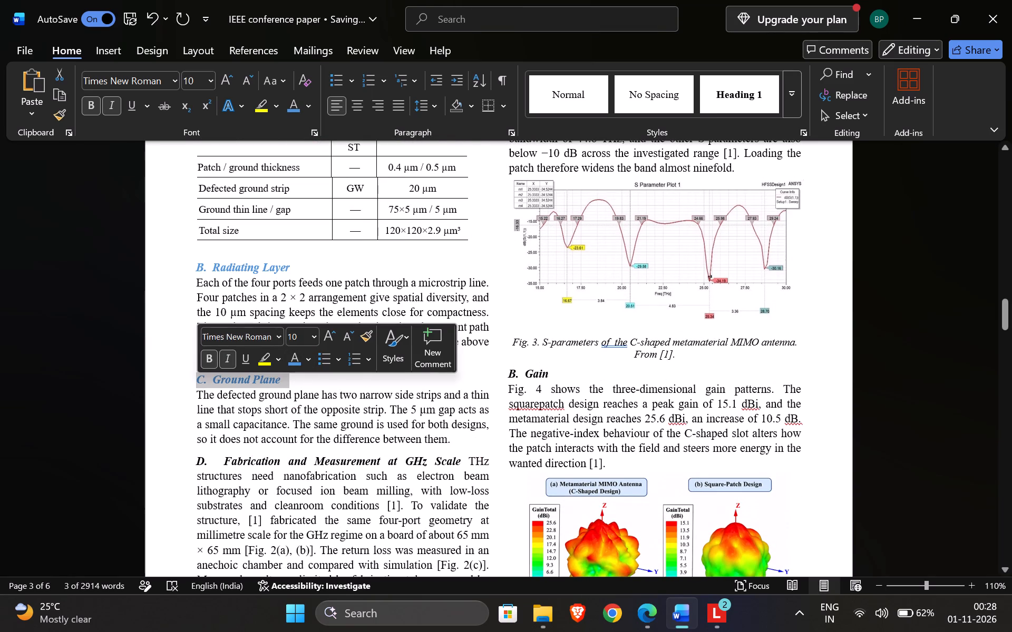
drag(463, 461, 410, 459)
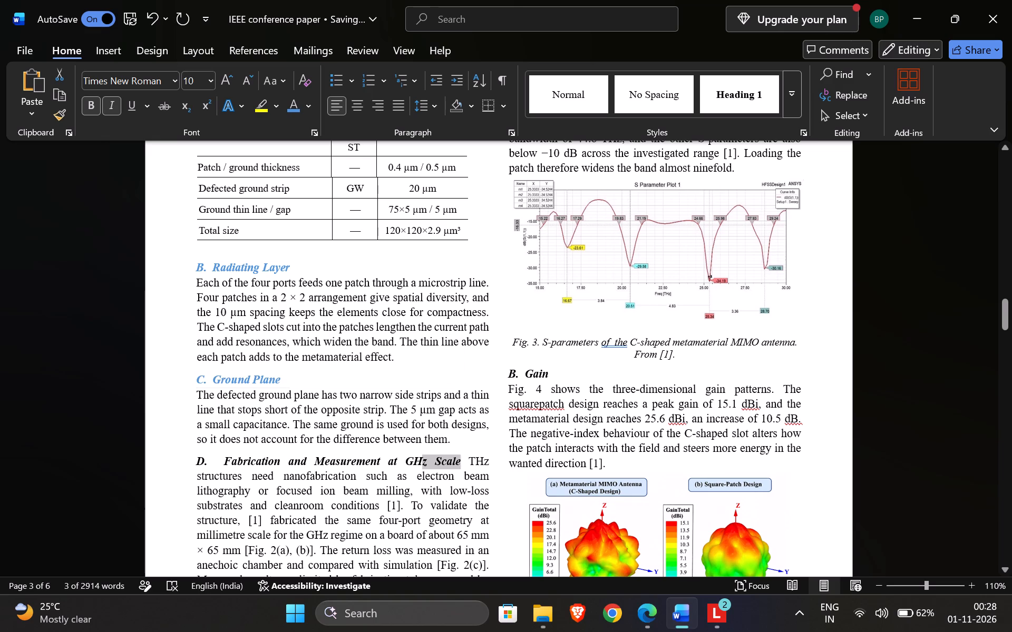
drag(410, 459, 157, 462)
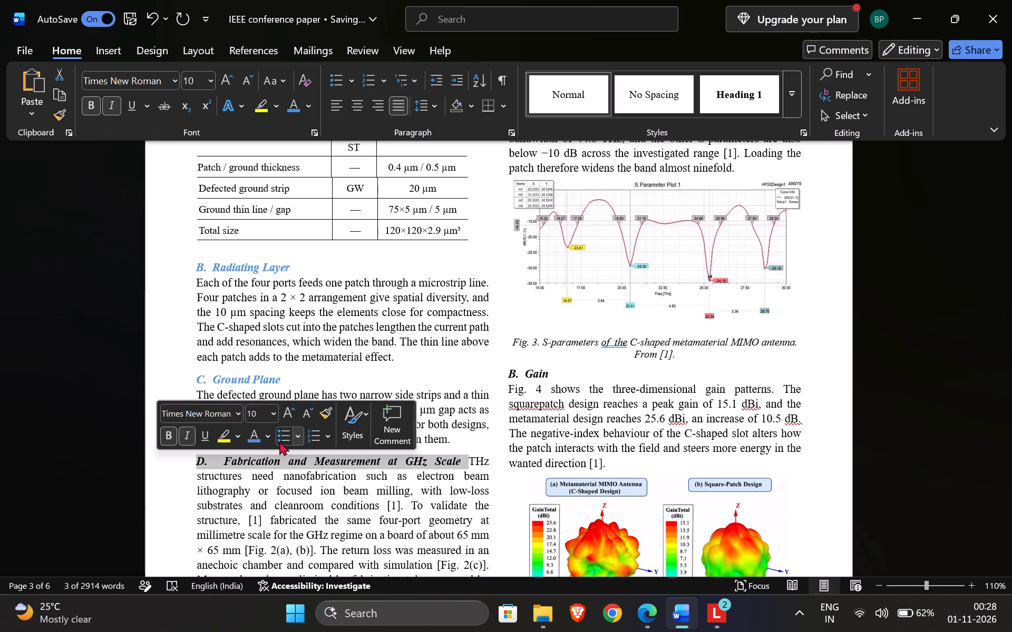
click(256, 439)
Apply the same blue font colour to the "B. Gain", "C. Metamaterial Behaviour" and "A. S-Parameters and Bandwidth" subheadings.
drag(550, 377, 498, 380)
click(465, 349)
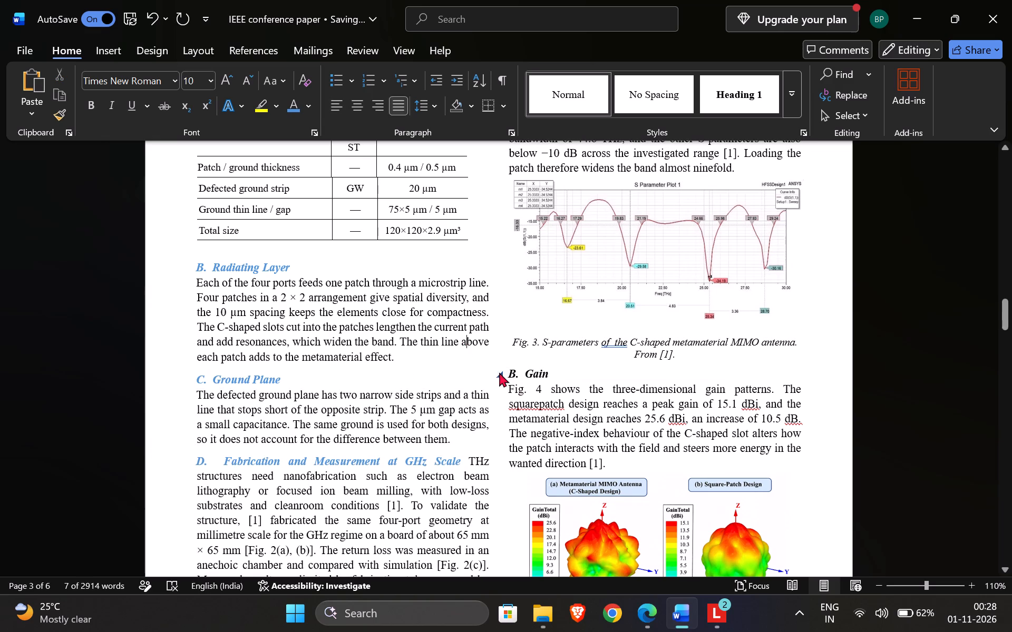
drag(510, 371, 570, 373)
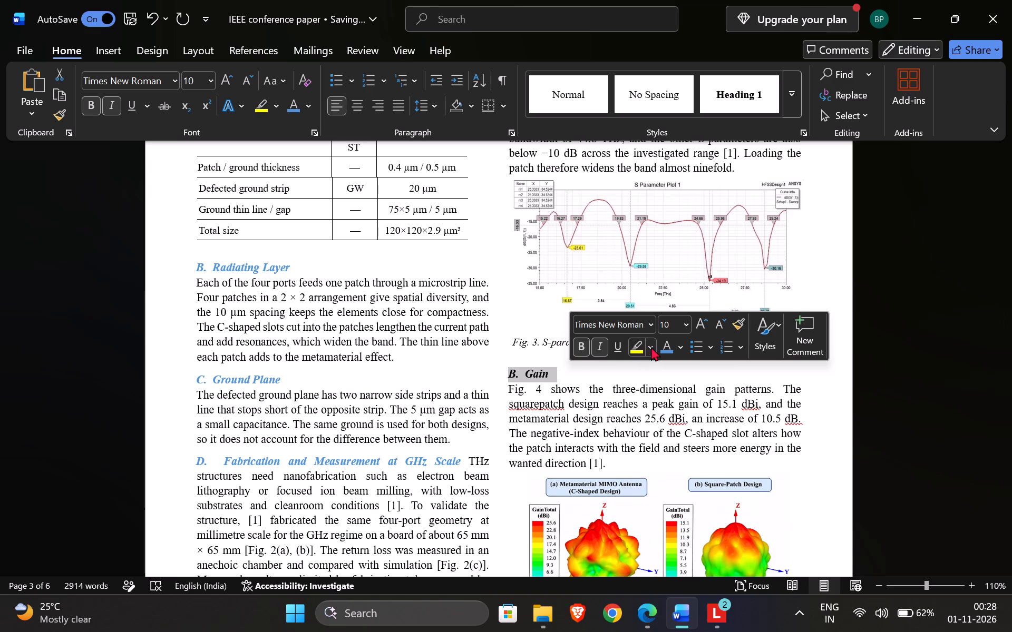
click(665, 349)
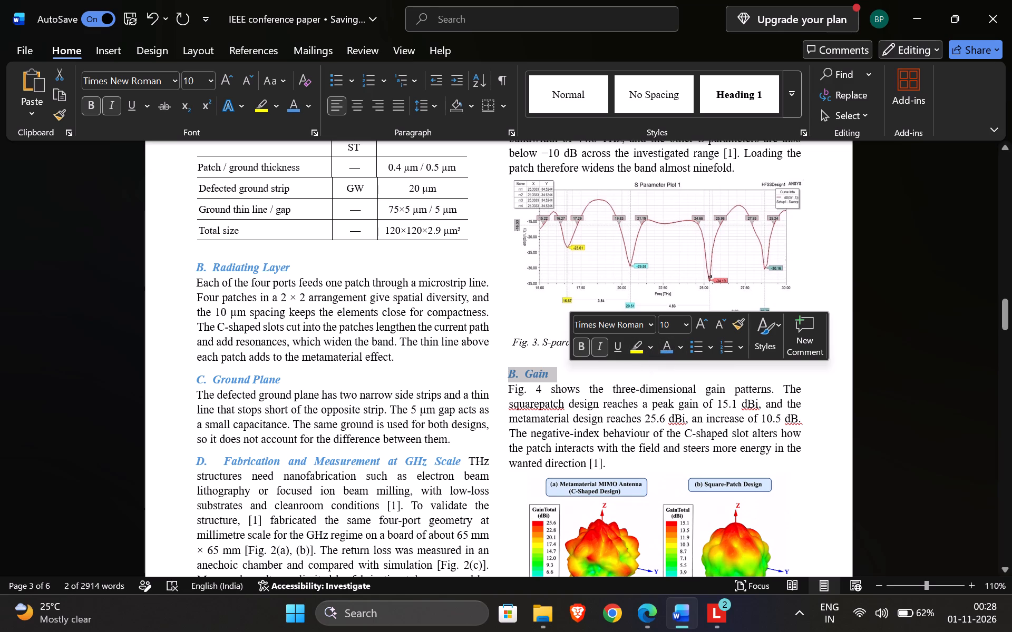
scroll(459, 336, up, 2)
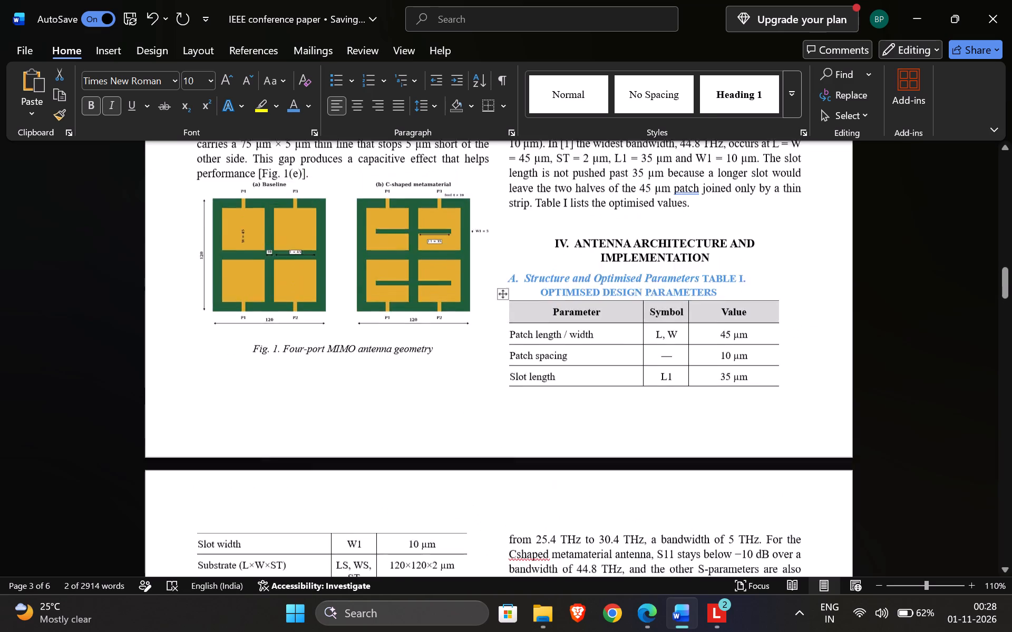
scroll(459, 340, down, 4)
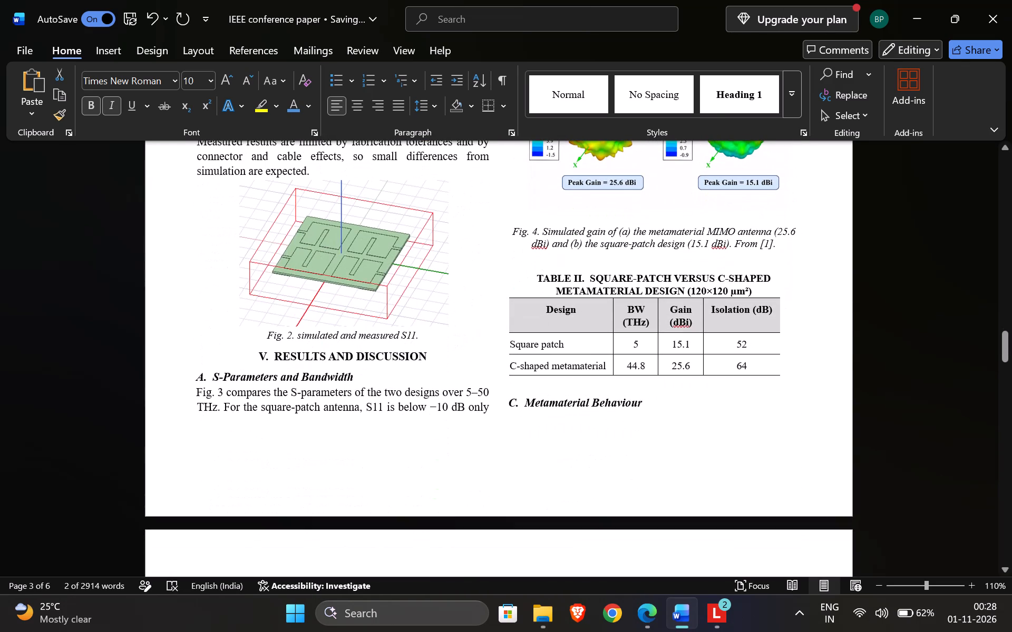
drag(650, 401, 510, 402)
click(603, 374)
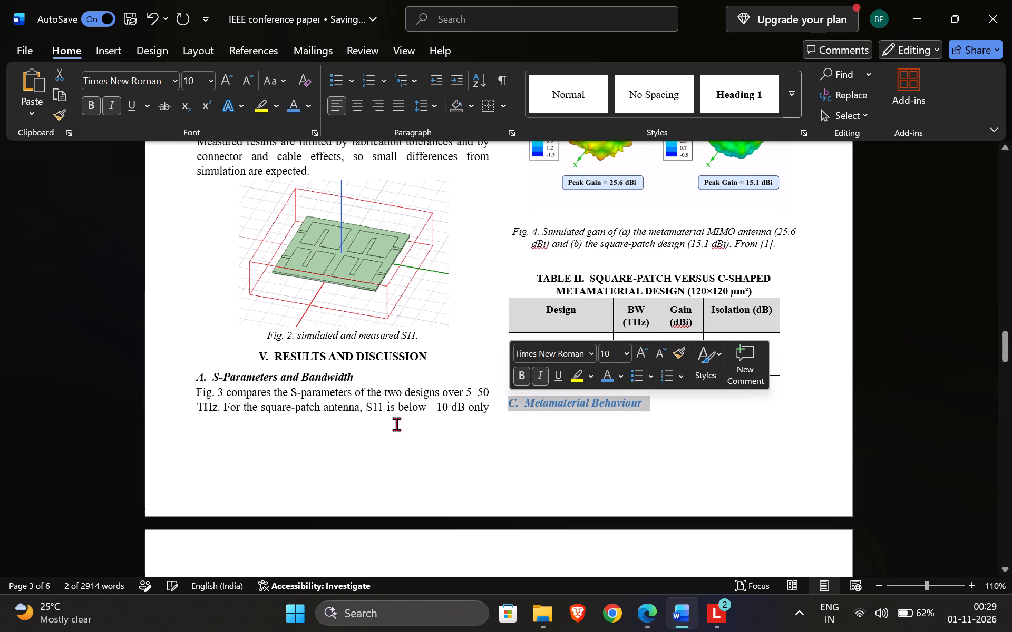
drag(361, 381, 204, 383)
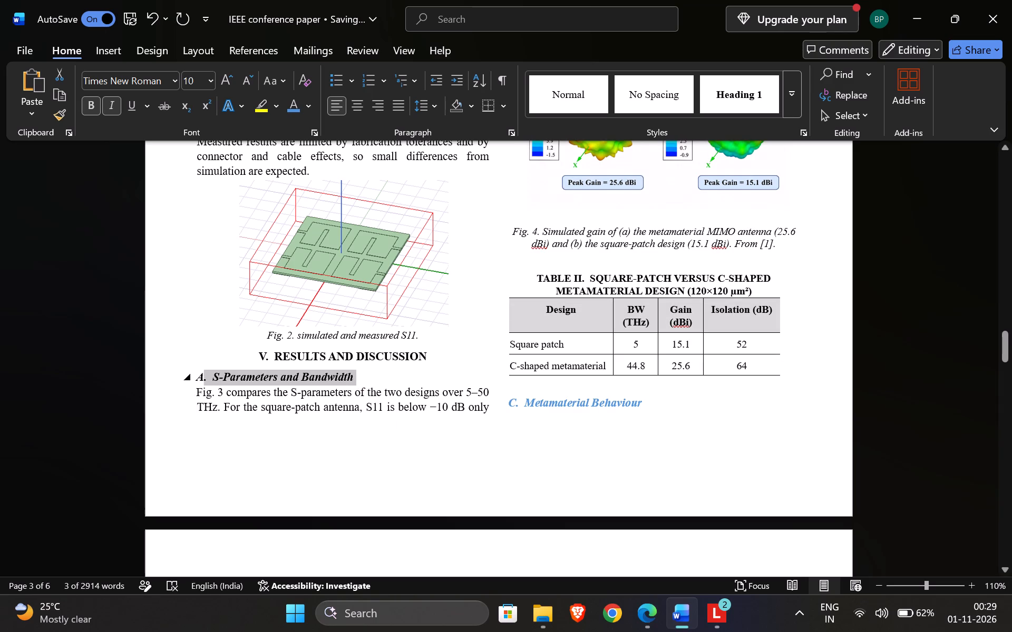
drag(204, 383, 200, 384)
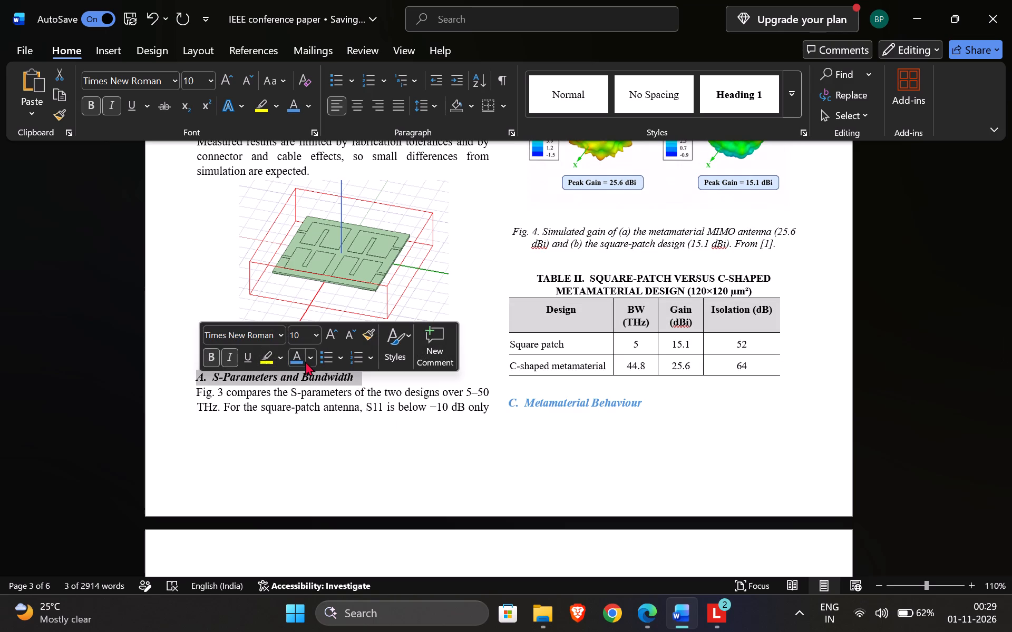
click(301, 361)
click(476, 283)
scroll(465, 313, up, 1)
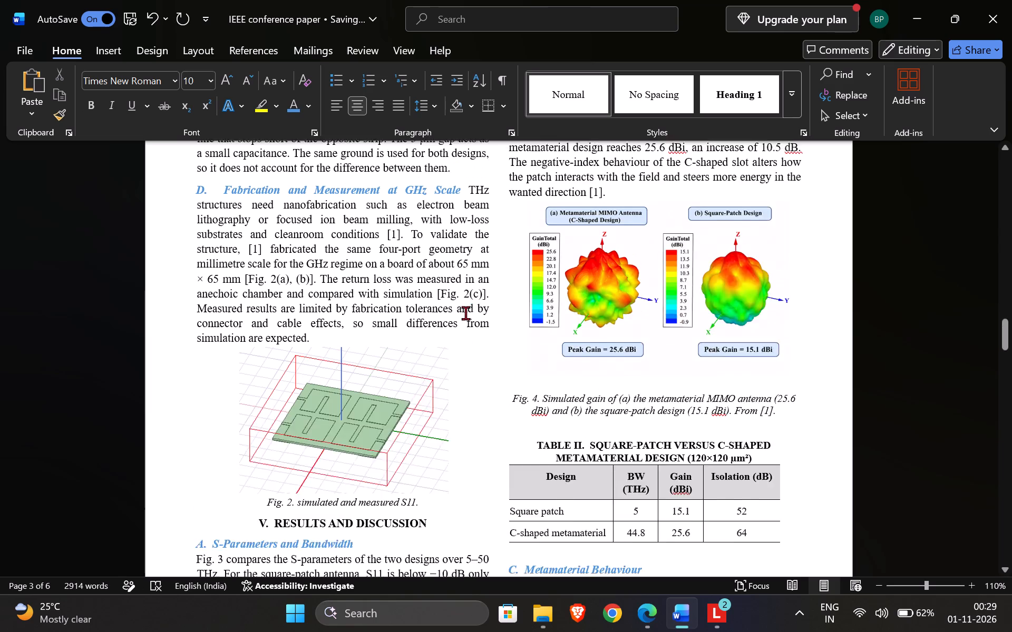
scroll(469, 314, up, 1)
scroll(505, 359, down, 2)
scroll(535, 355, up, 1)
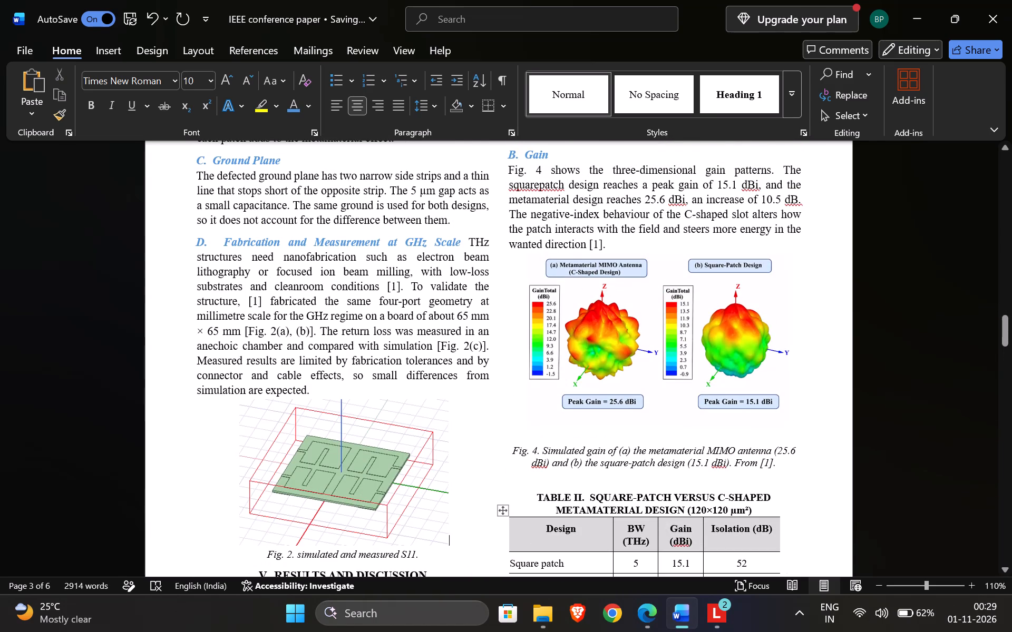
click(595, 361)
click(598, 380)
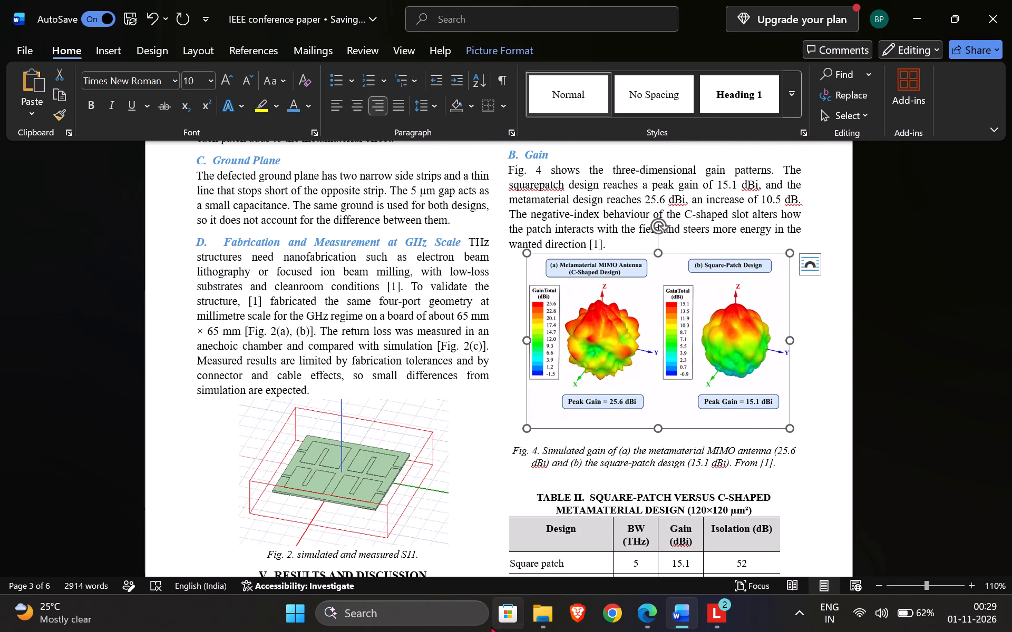
Open the reference PDF "paper 2" from the recent files with Word, for this one time only.
click(540, 608)
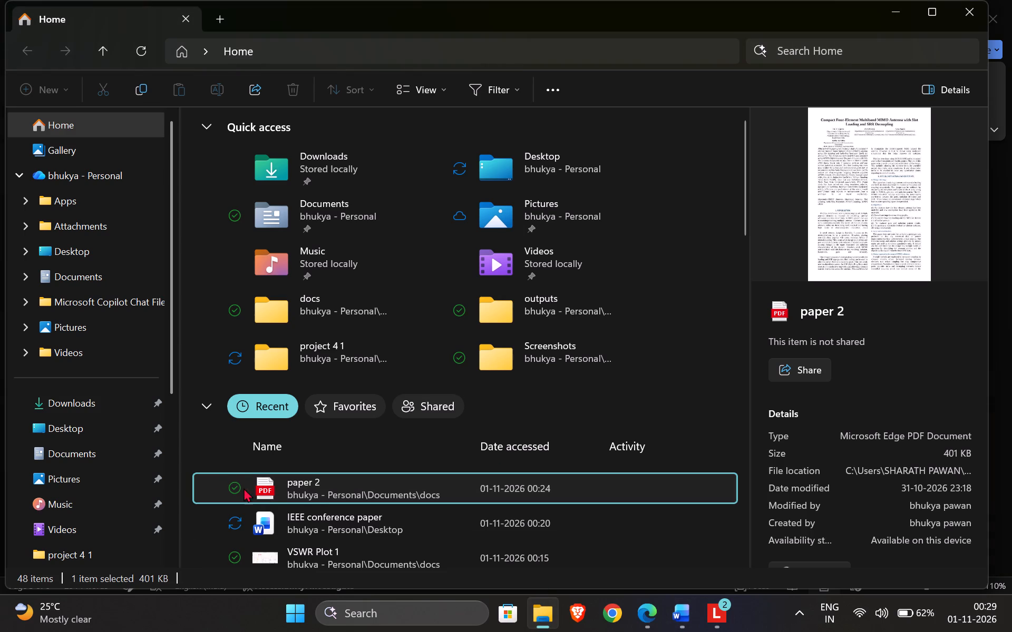
right_click(266, 490)
right_click(314, 491)
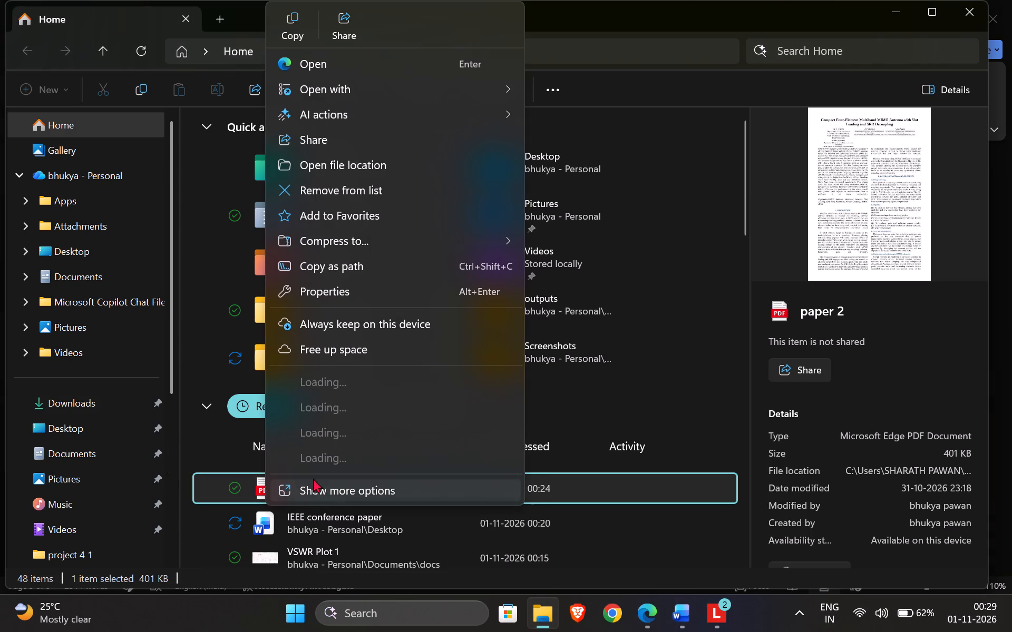
click(349, 98)
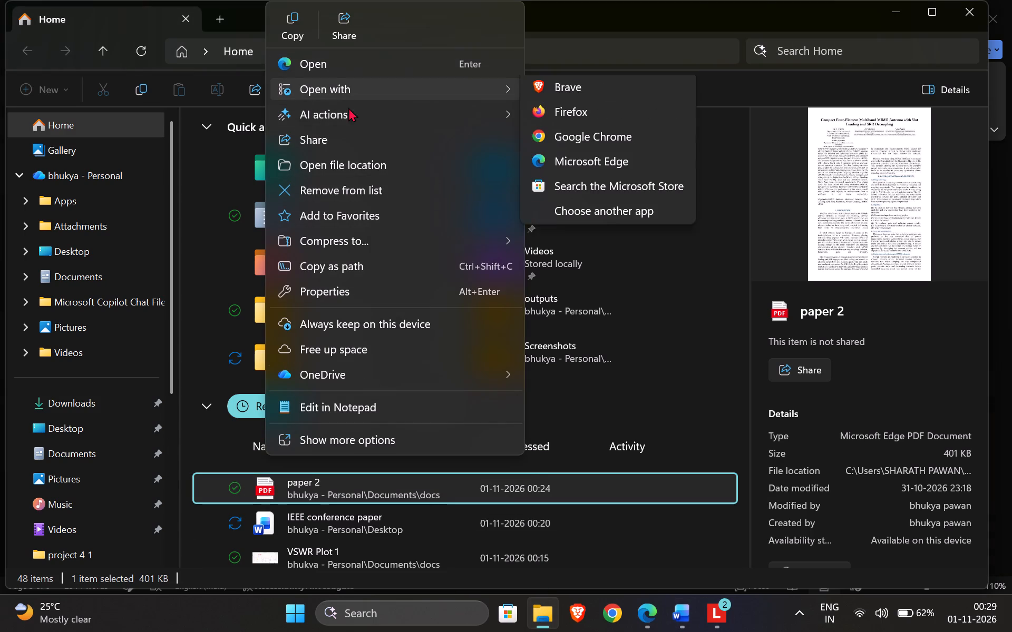
click(585, 213)
scroll(550, 302, down, 3)
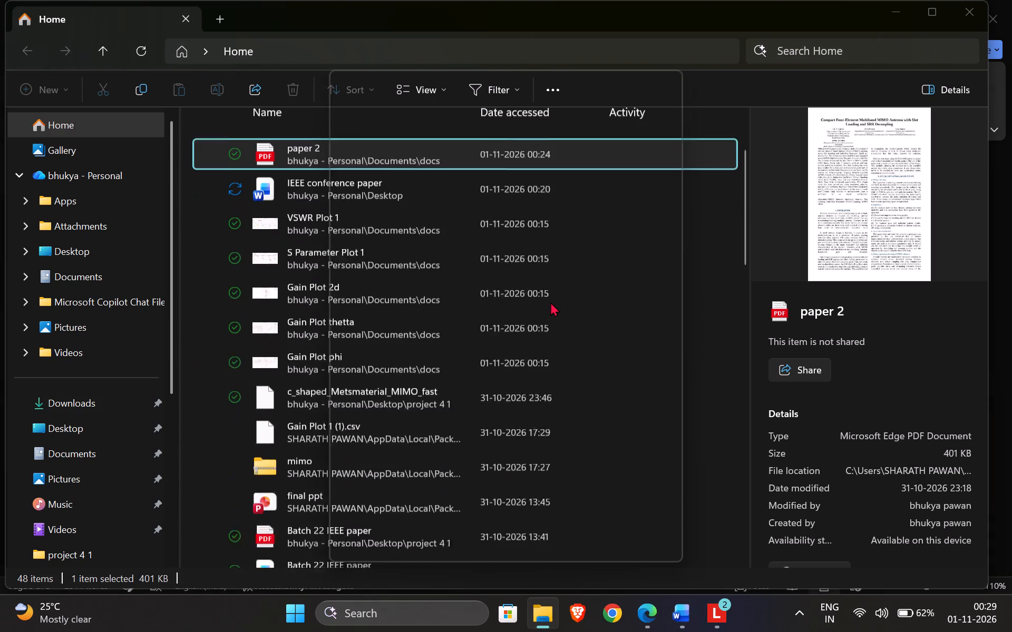
scroll(550, 302, down, 3)
scroll(550, 302, up, 2)
scroll(548, 302, down, 6)
click(462, 403)
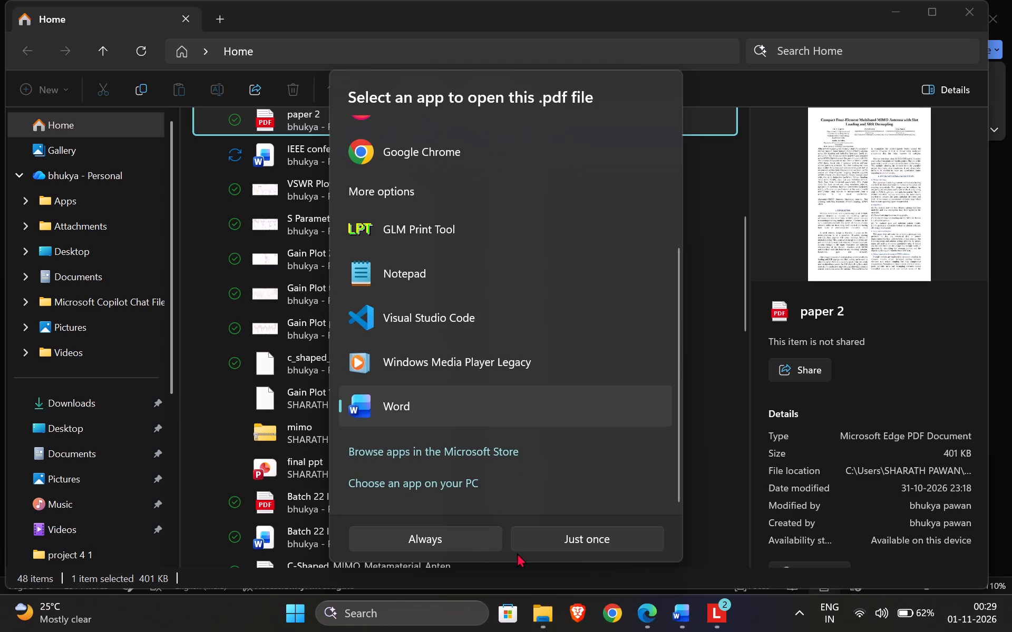
click(586, 545)
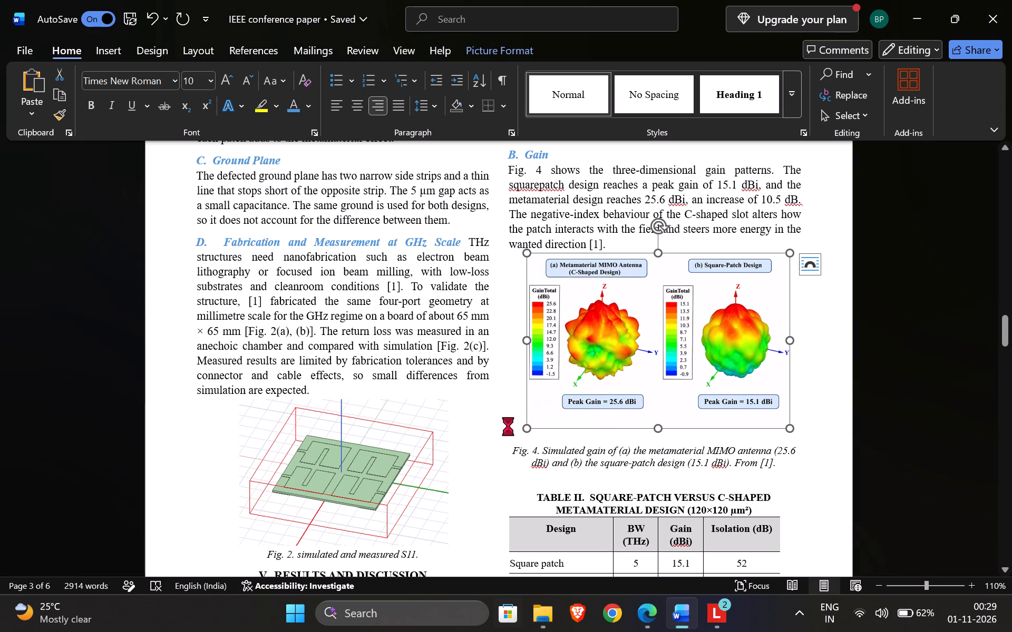
Examine the layout and the heading and subheading colours in the Word version of "paper 2".
scroll(444, 433, down, 3)
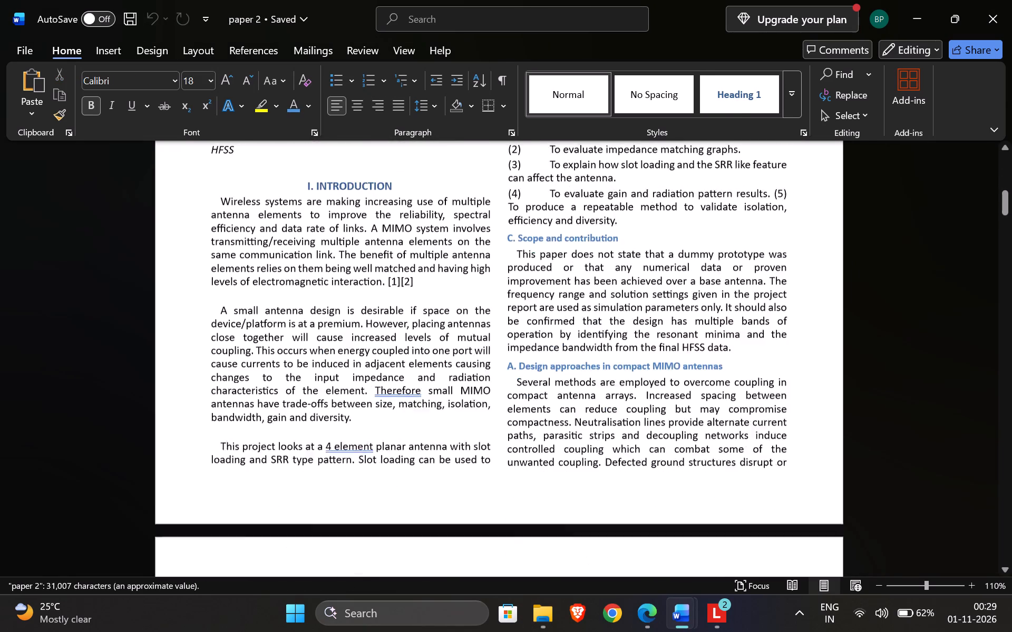
scroll(444, 433, down, 6)
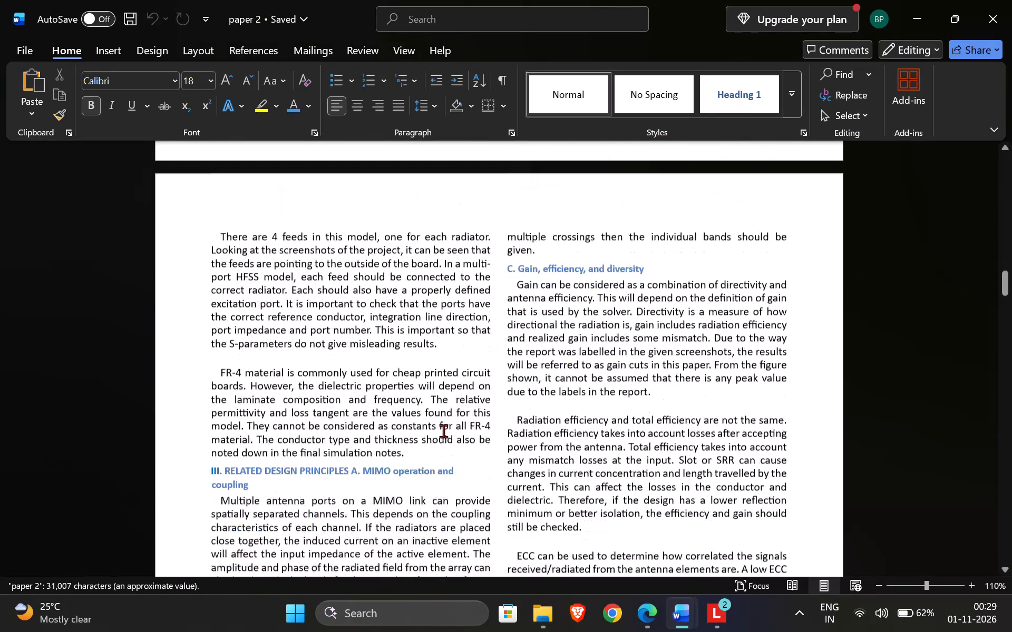
scroll(443, 431, down, 4)
click(400, 394)
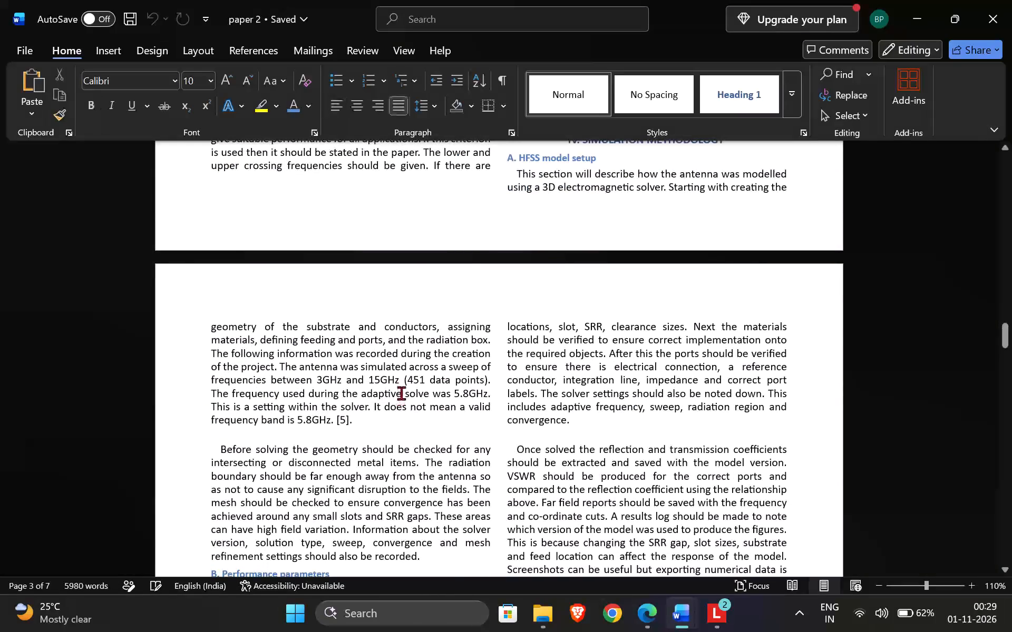
scroll(369, 389, up, 4)
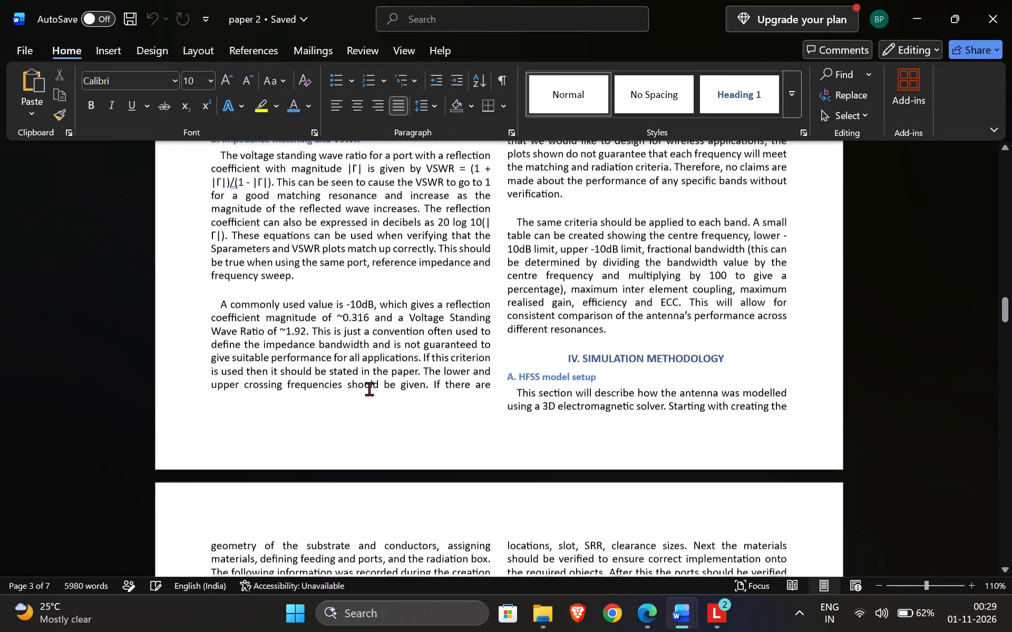
scroll(369, 389, up, 14)
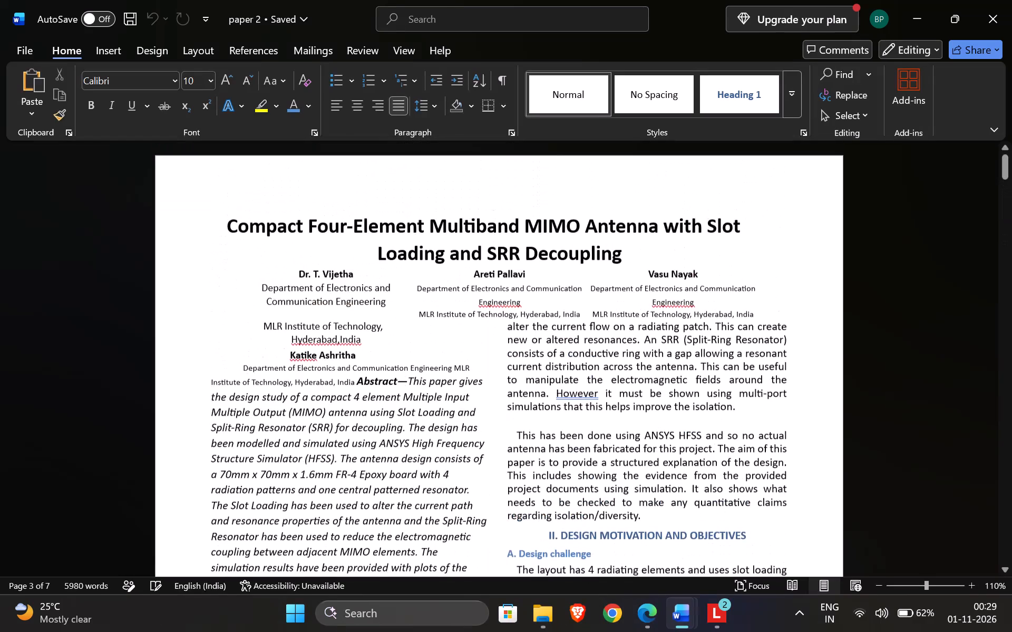
click(526, 367)
click(539, 363)
click(495, 345)
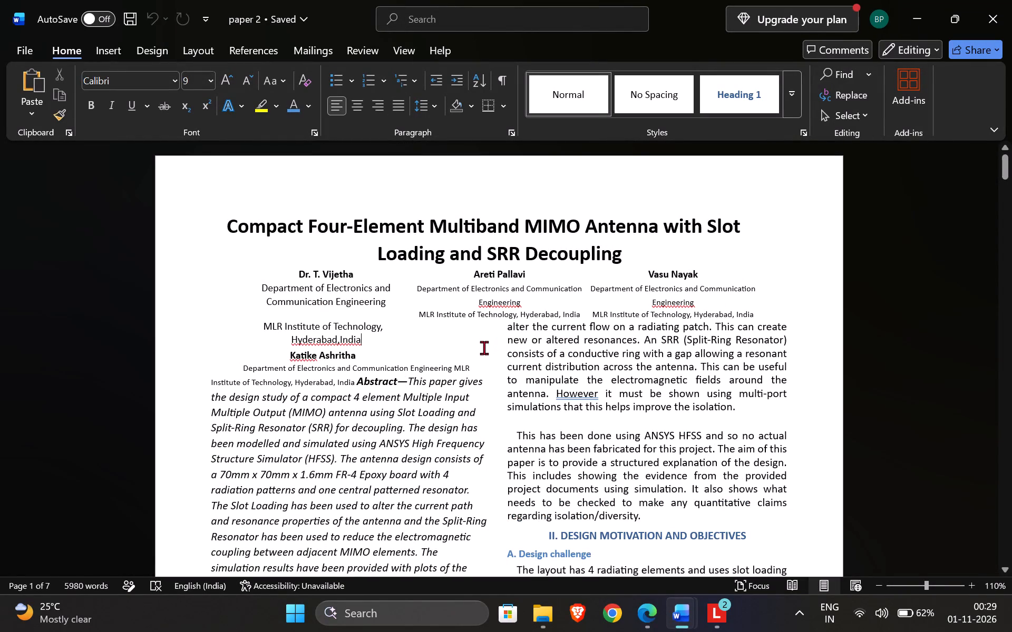
Switch back to the "IEEE conference paper" document and skim it from the title page to the references to check its formatting.
click(915, 6)
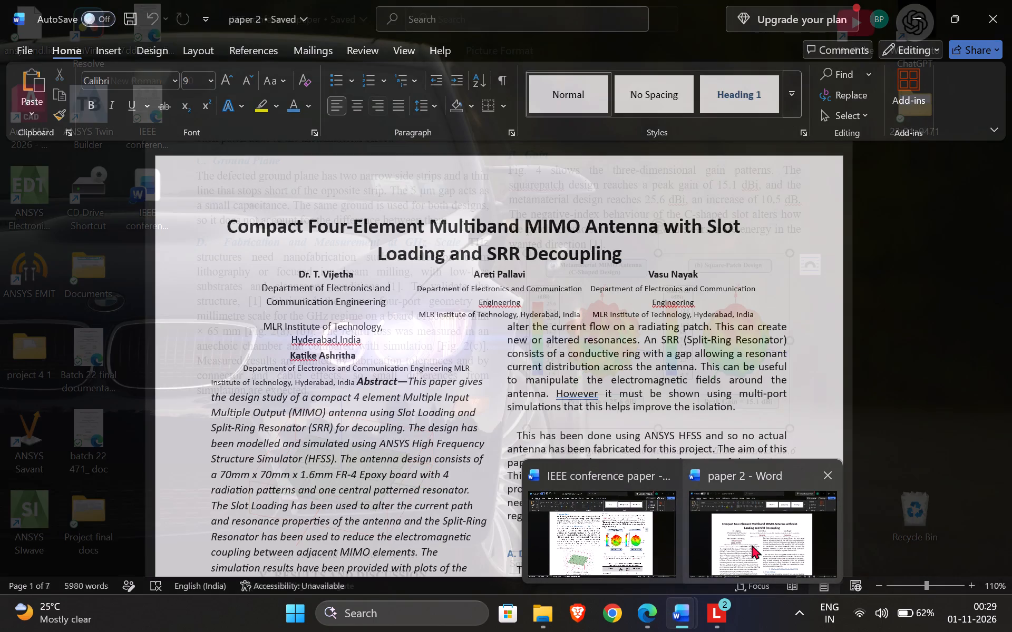
click(655, 550)
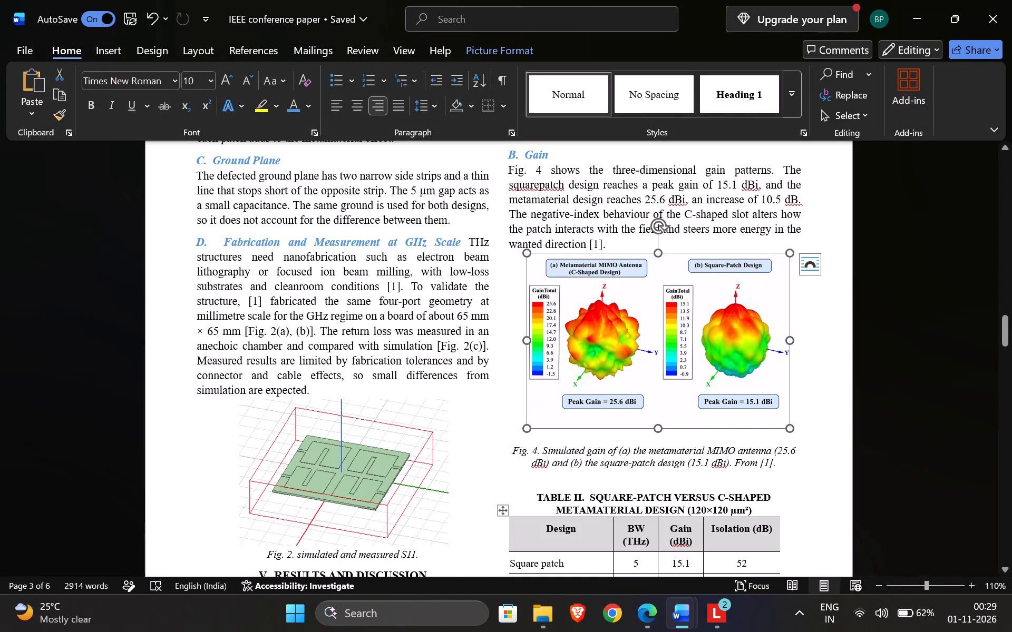
scroll(556, 361, up, 16)
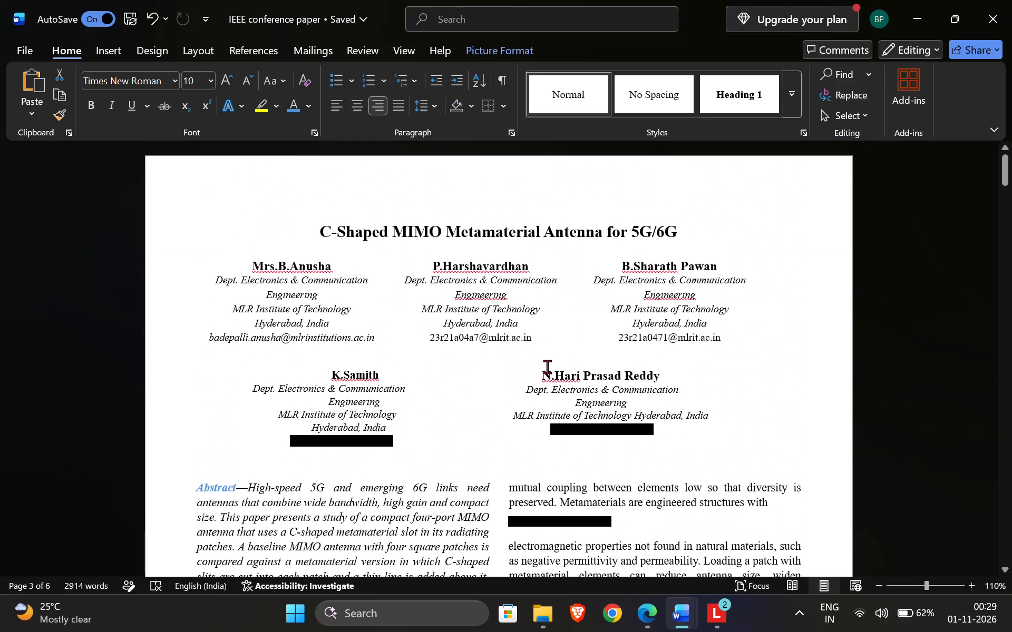
scroll(535, 391, down, 20)
scroll(535, 391, down, 2)
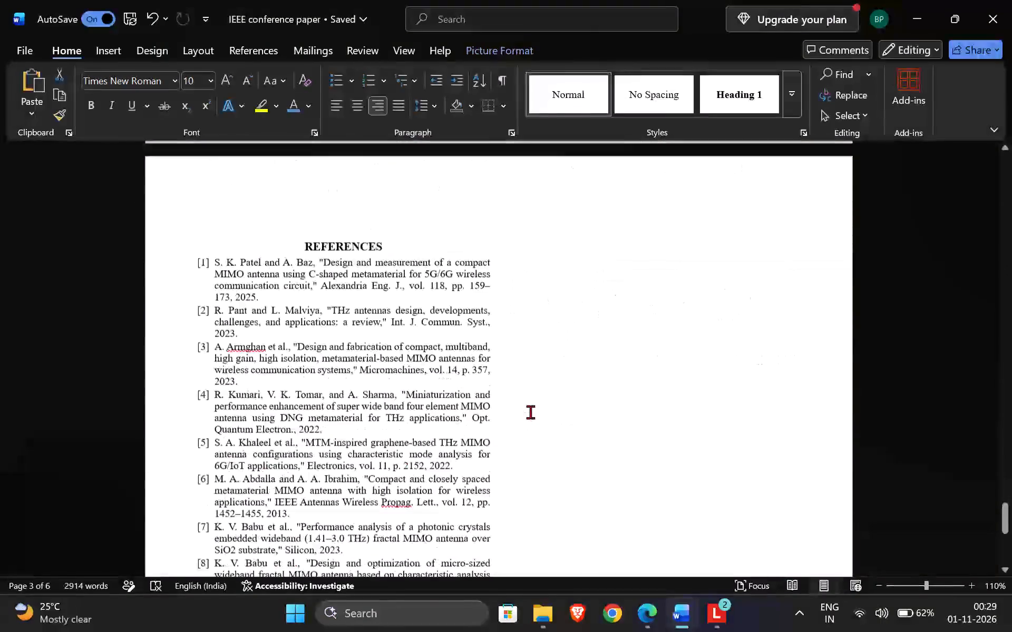
scroll(530, 412, down, 6)
scroll(529, 412, up, 17)
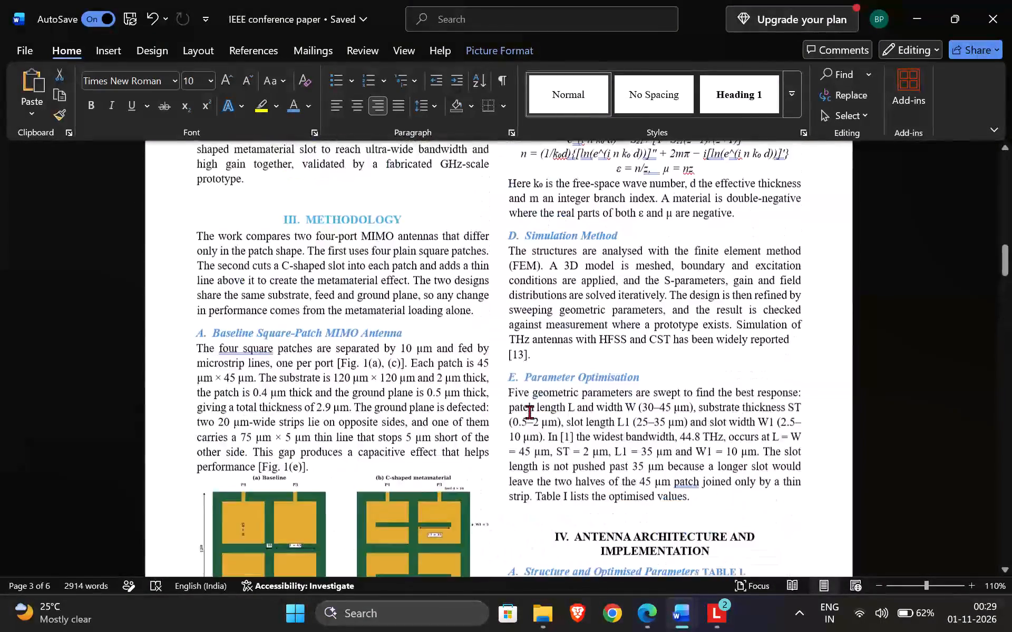
scroll(529, 412, up, 3)
scroll(529, 412, down, 9)
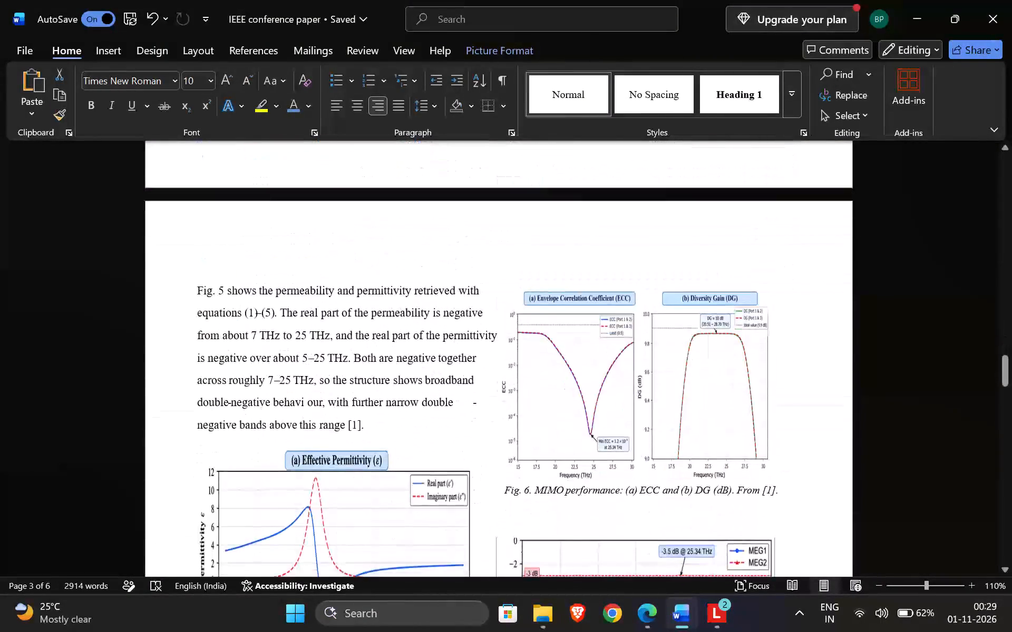
Examine the result figures, tables and remaining subheadings from "C. Metamaterial Behaviour" through "VI. Conclusion and Future Scope".
scroll(527, 412, down, 2)
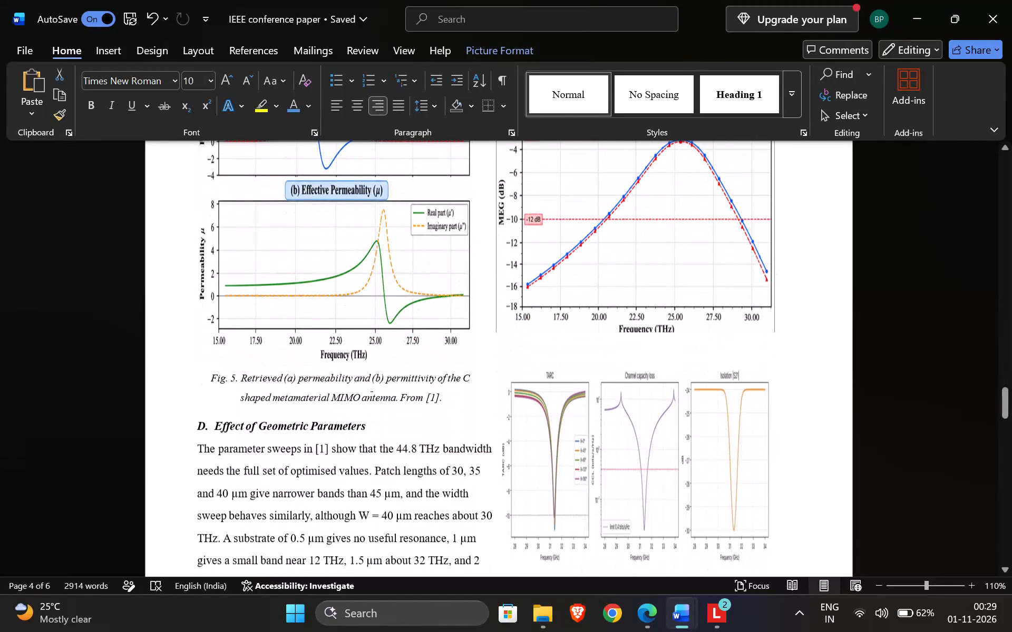
scroll(527, 412, up, 1)
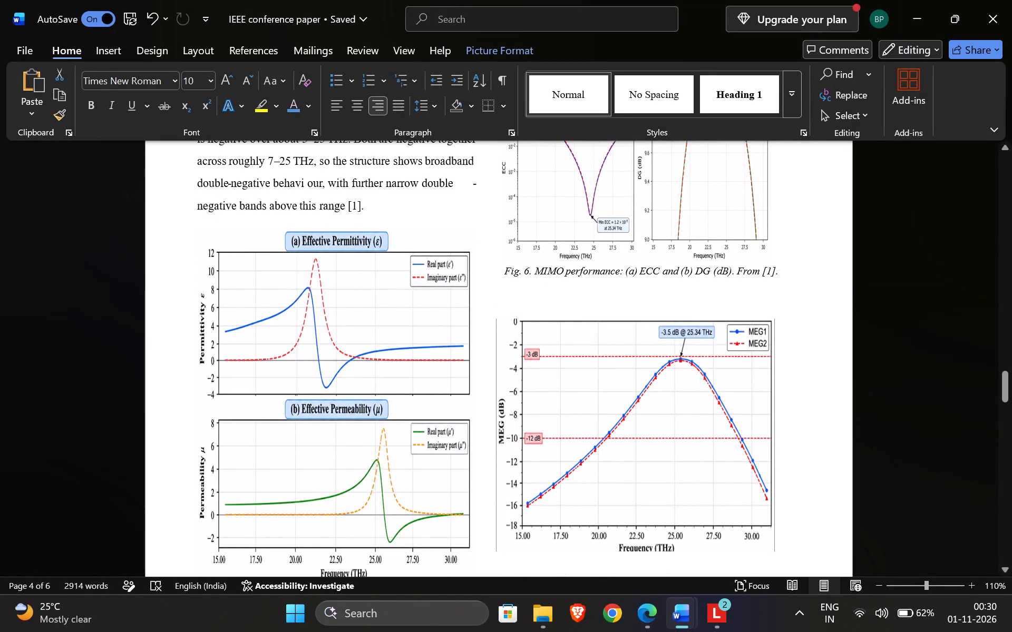
scroll(630, 465, down, 1)
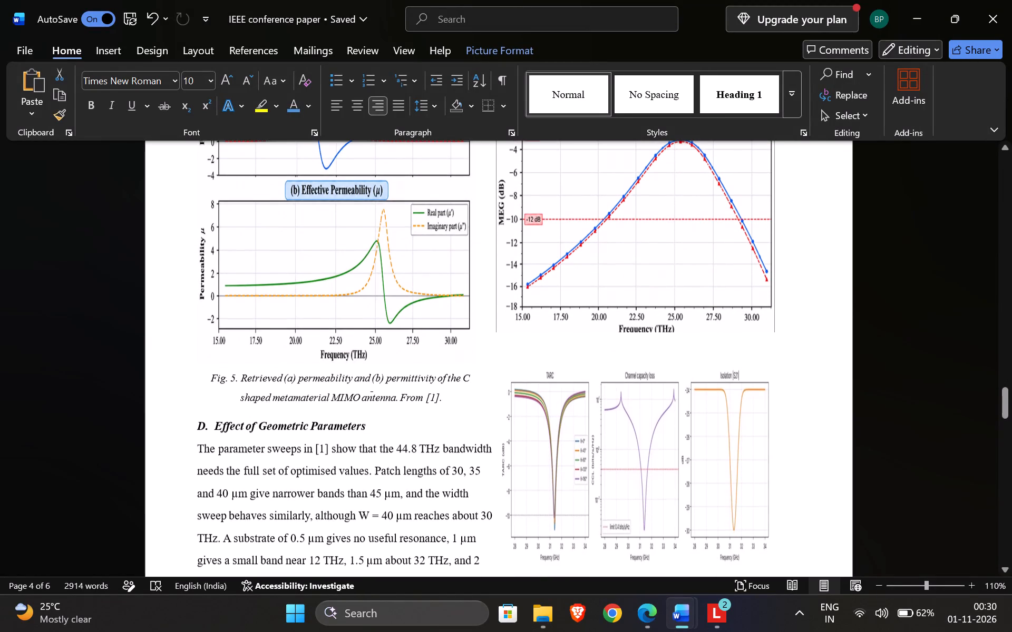
scroll(630, 462, down, 1)
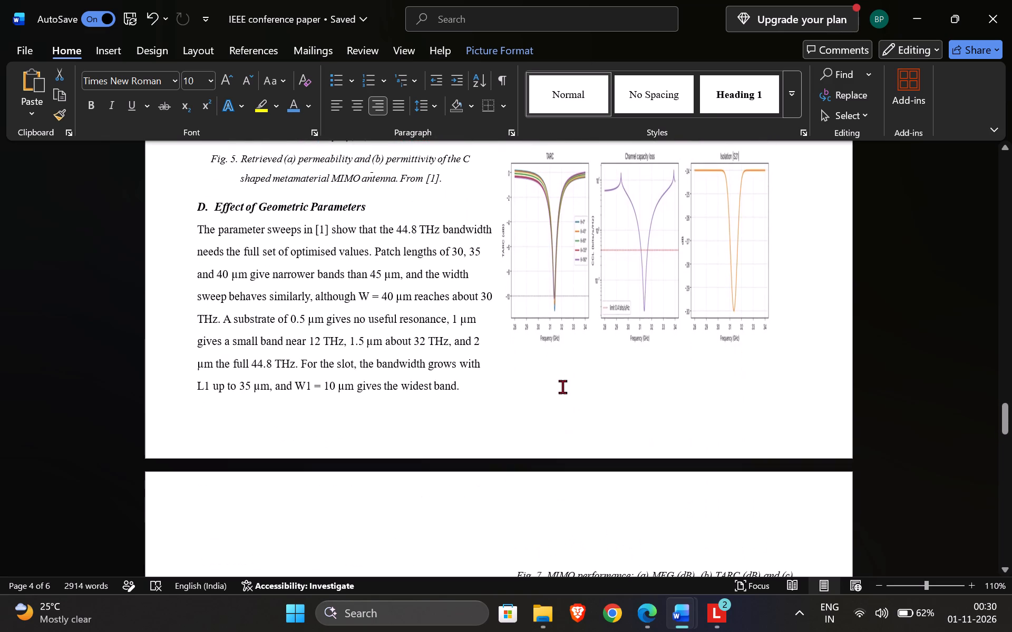
scroll(583, 382, down, 3)
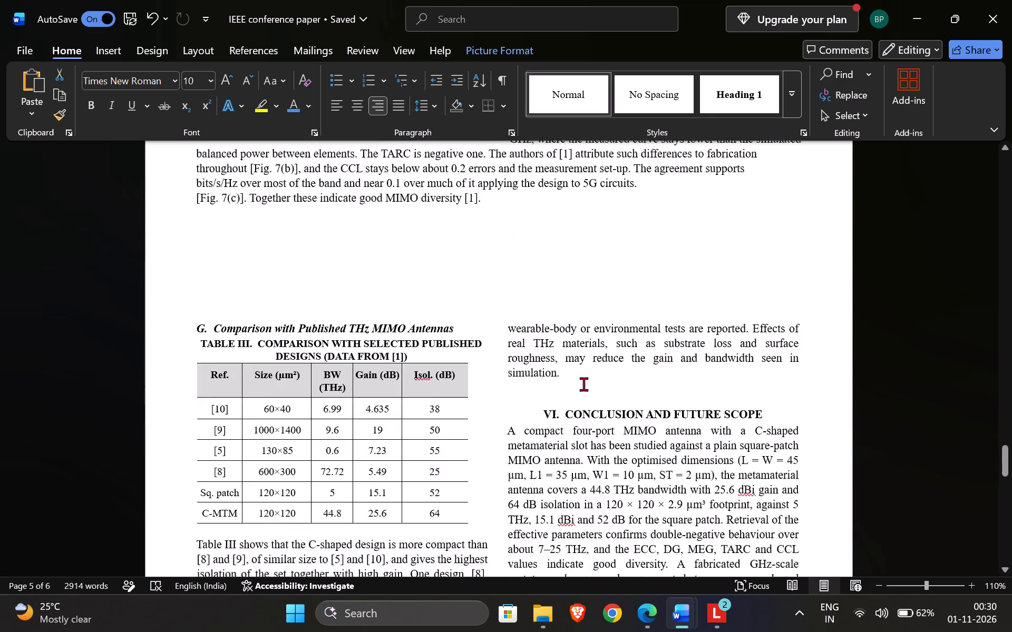
scroll(583, 384, up, 3)
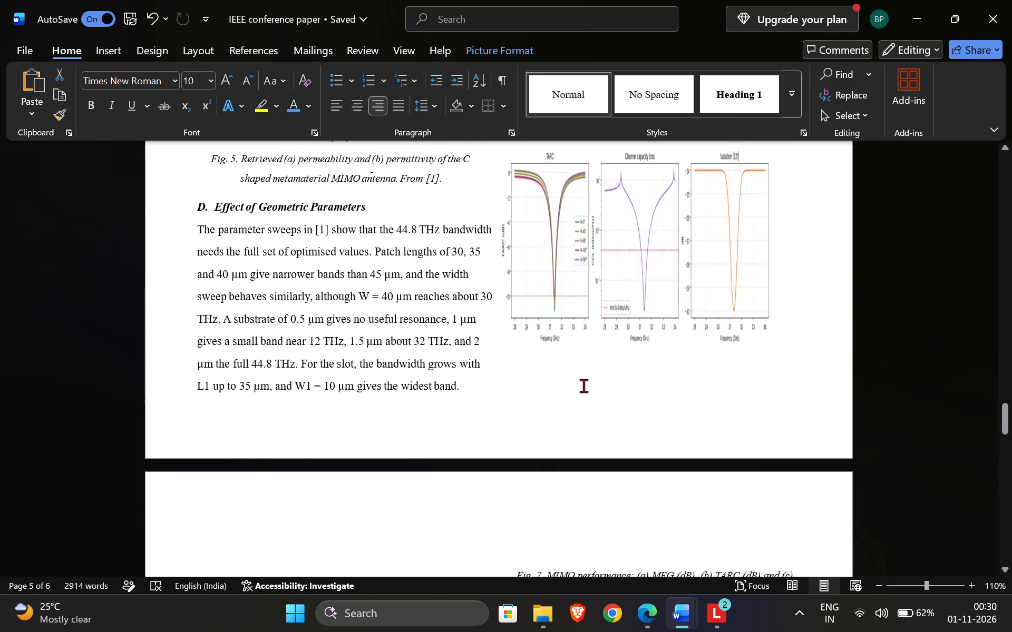
scroll(583, 387, down, 1)
scroll(640, 372, up, 1)
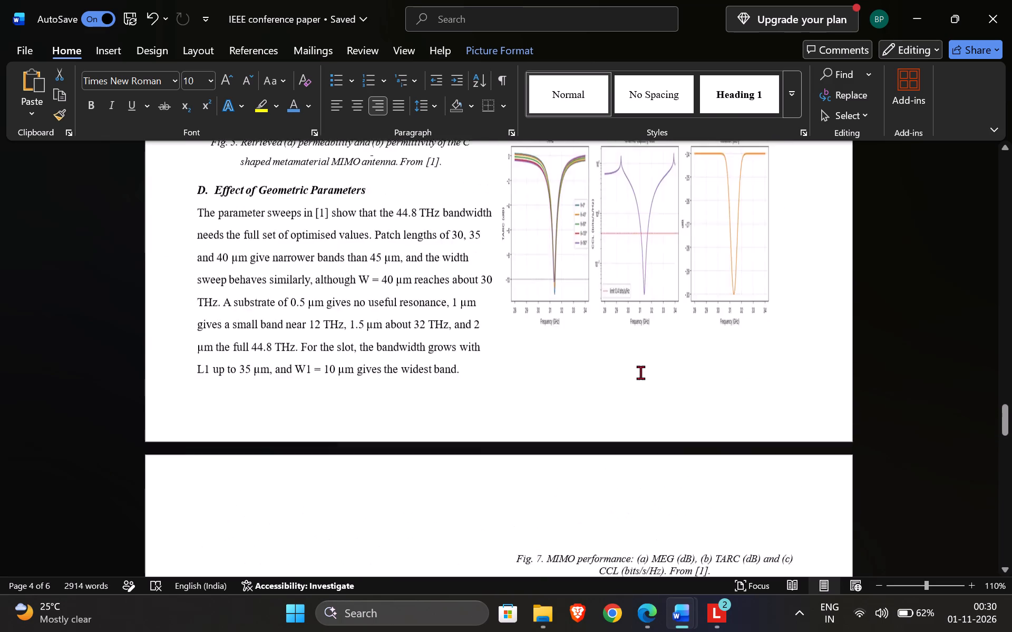
scroll(640, 372, up, 4)
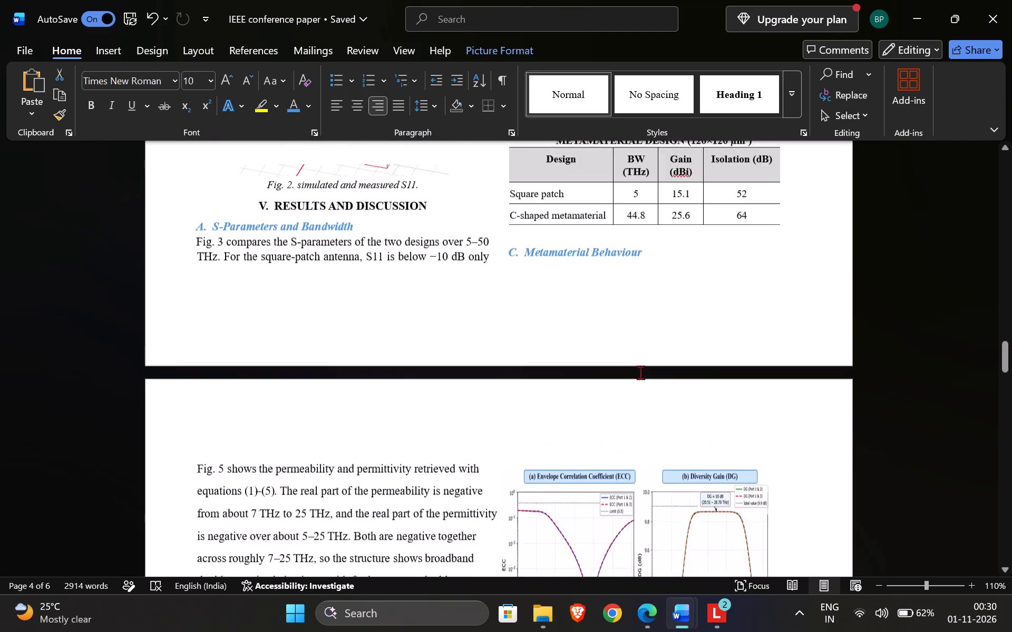
scroll(640, 372, up, 2)
scroll(640, 372, down, 4)
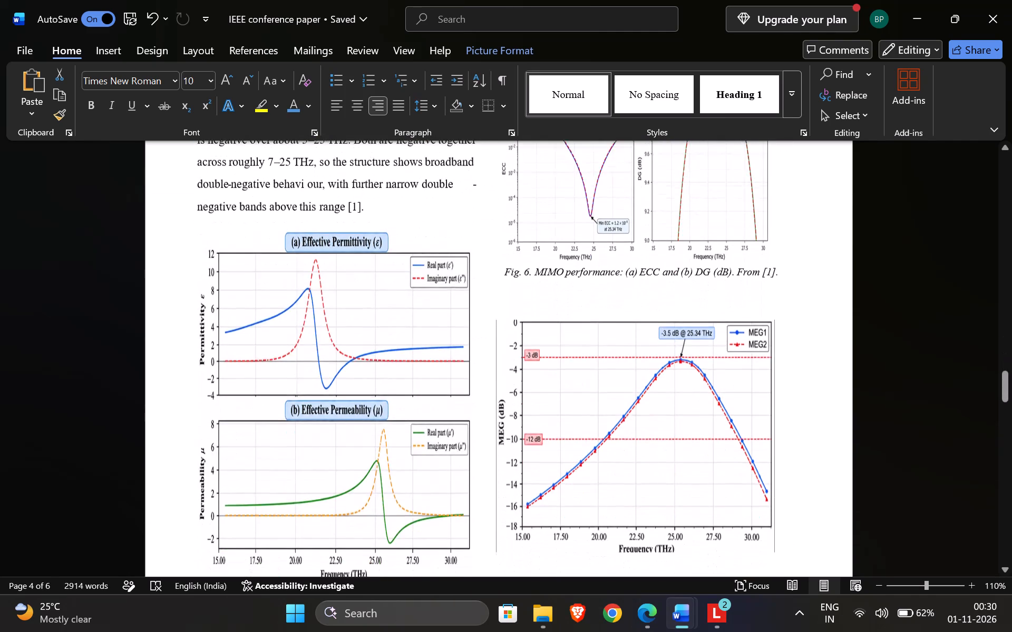
scroll(638, 376, down, 1)
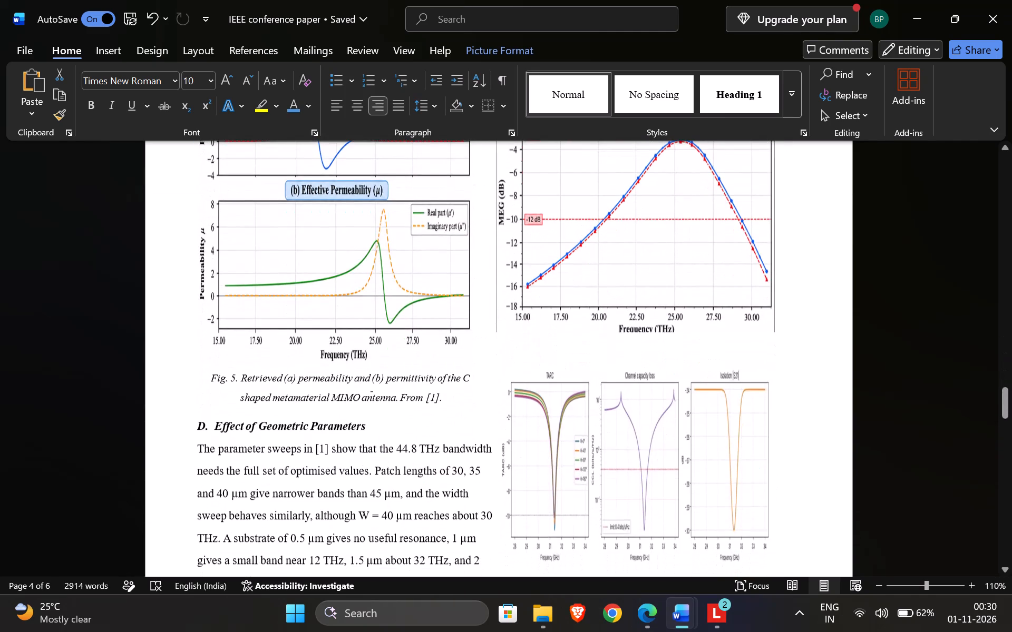
scroll(637, 376, up, 1)
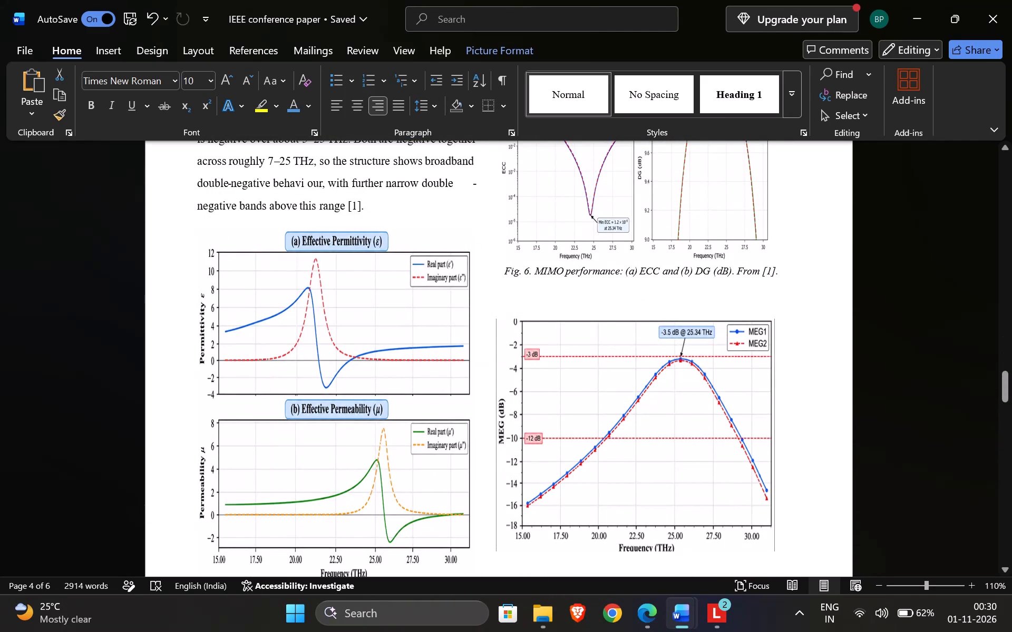
click(669, 587)
key(c)
text(hat)
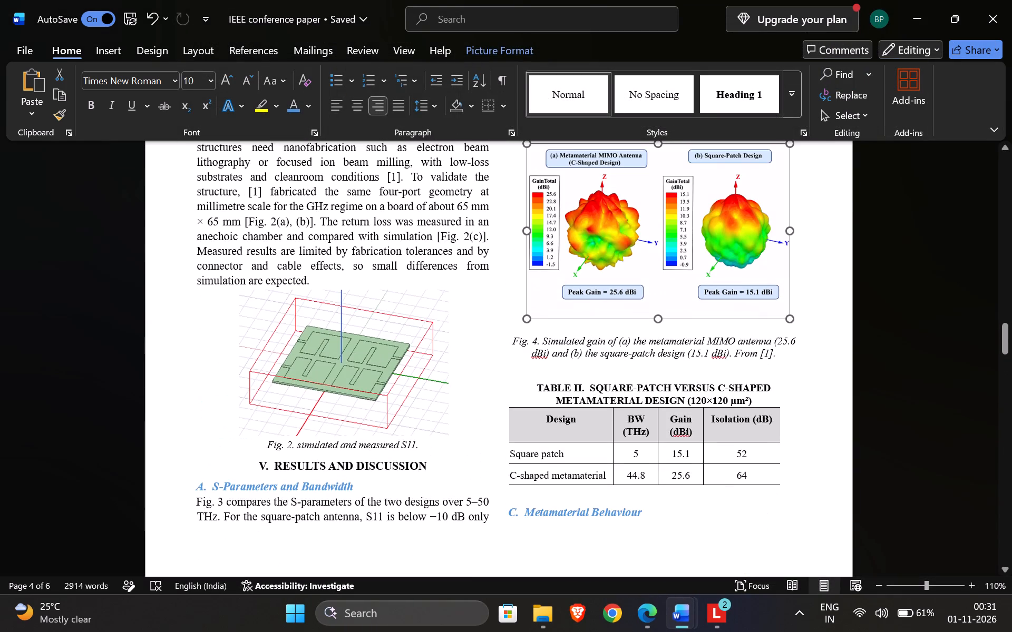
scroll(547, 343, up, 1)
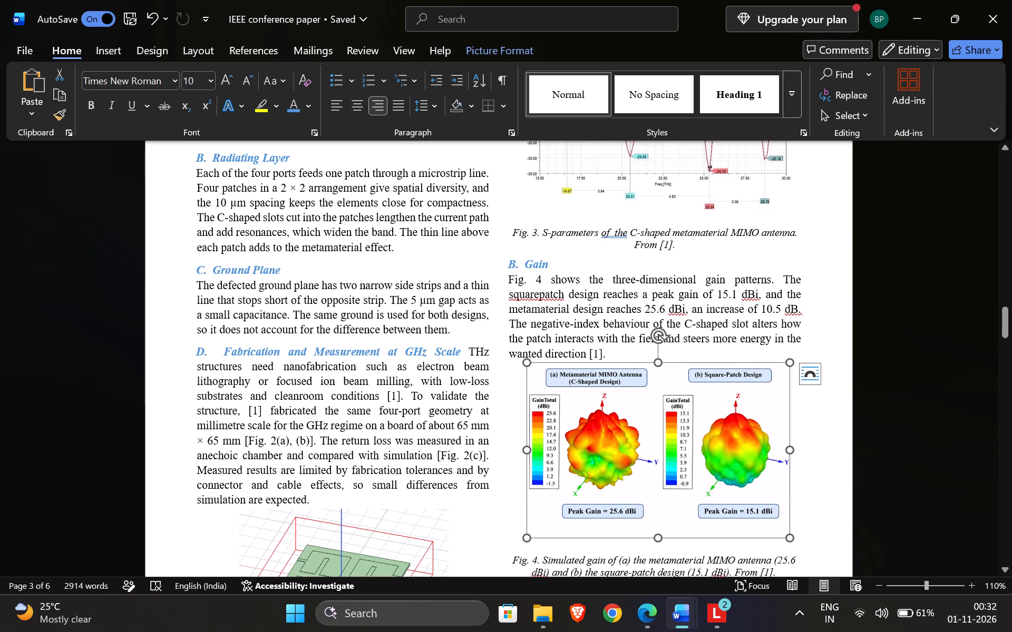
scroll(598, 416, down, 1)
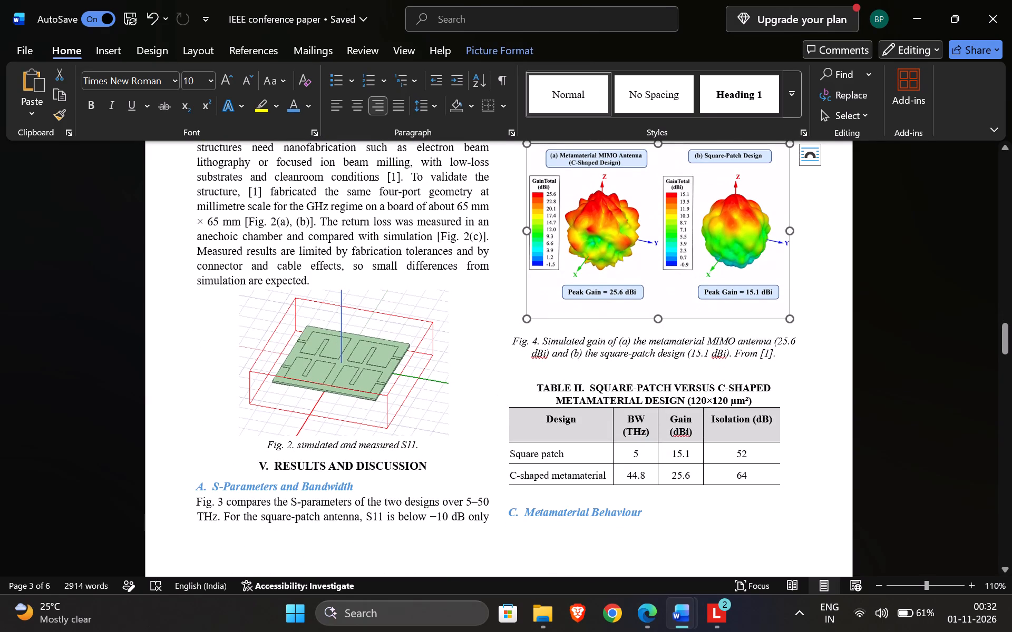
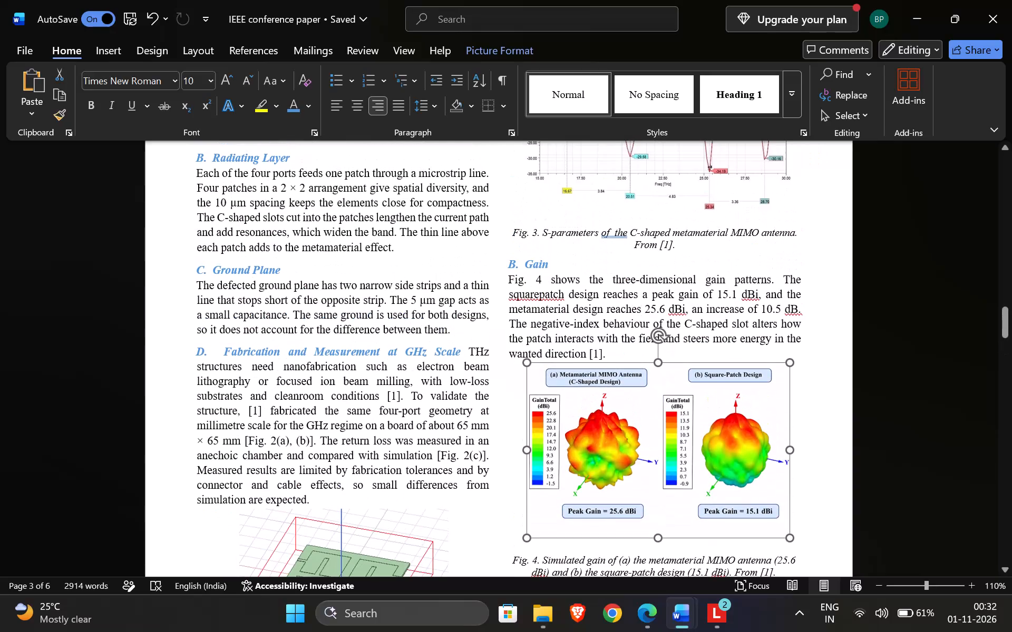
Switch to the "paper 2" document and skim its sections from the introduction through the conclusion and references.
scroll(610, 405, down, 4)
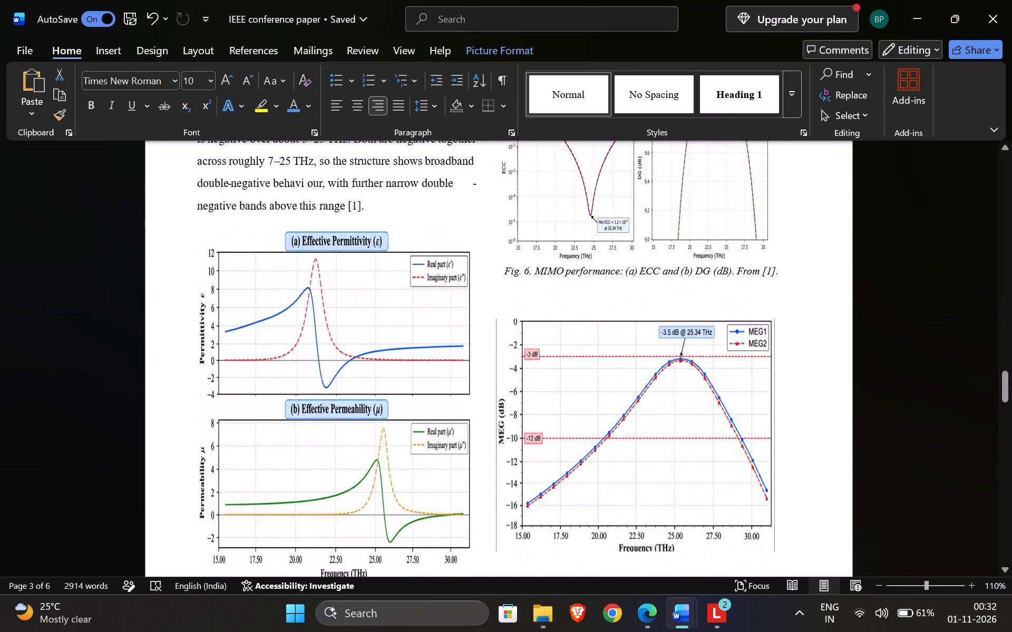
click(741, 540)
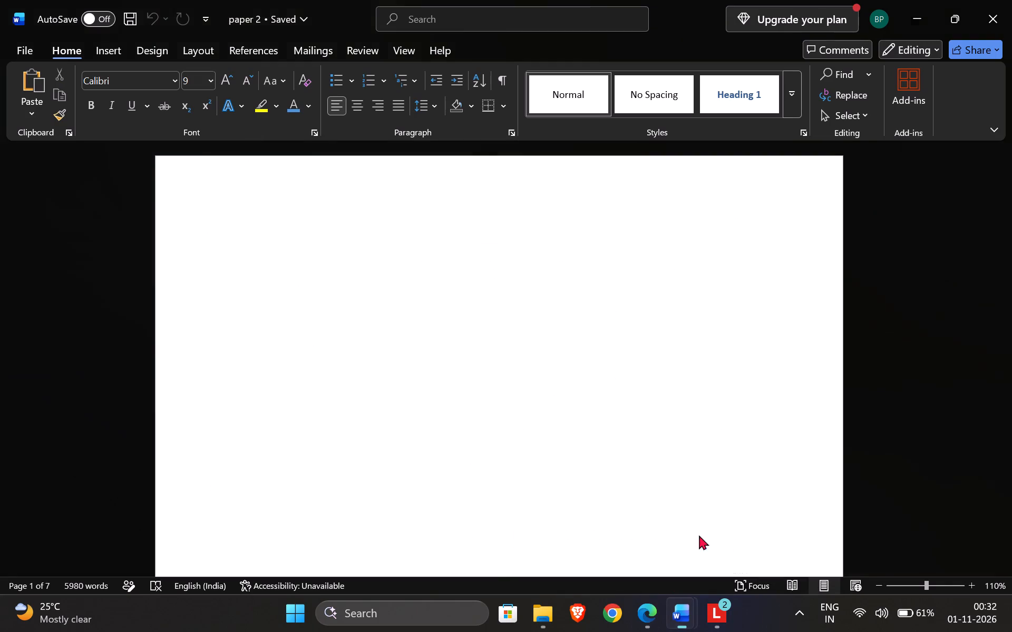
scroll(621, 439, down, 3)
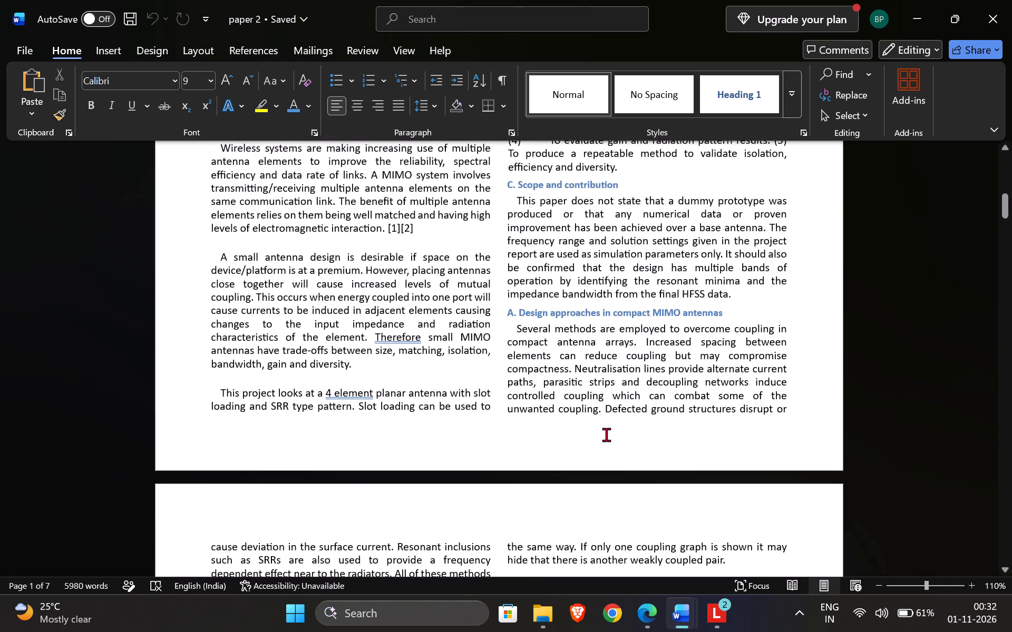
scroll(606, 434, down, 6)
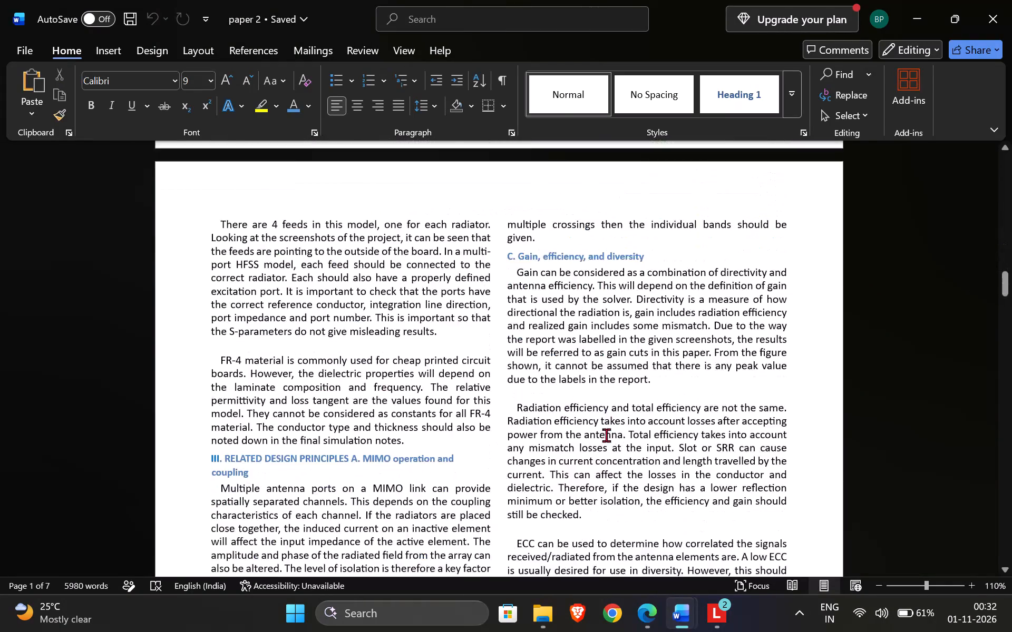
scroll(606, 435, down, 5)
scroll(606, 435, up, 1)
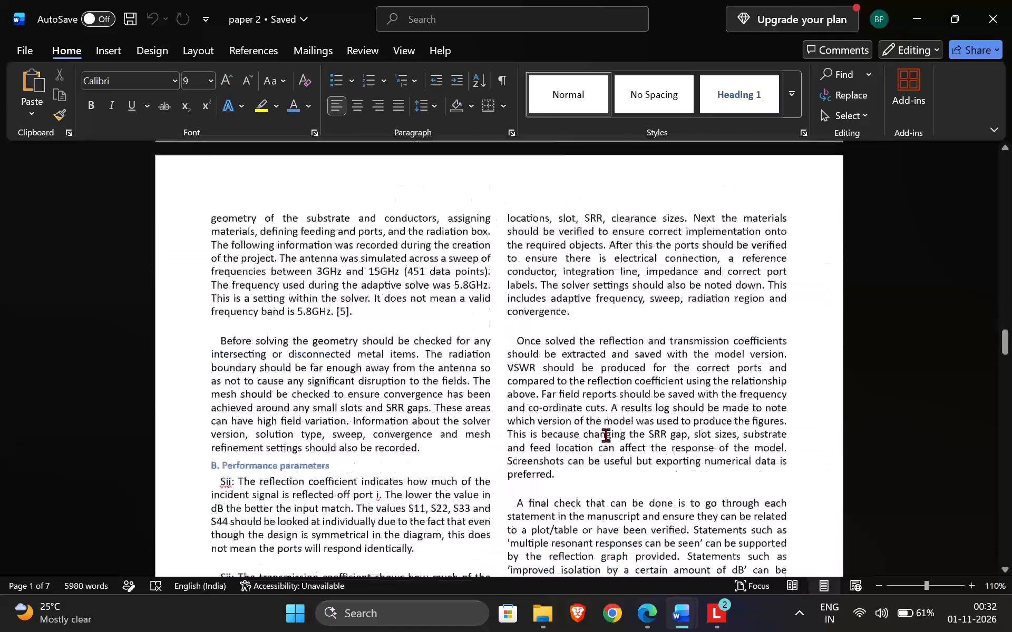
scroll(606, 435, up, 2)
scroll(605, 436, down, 2)
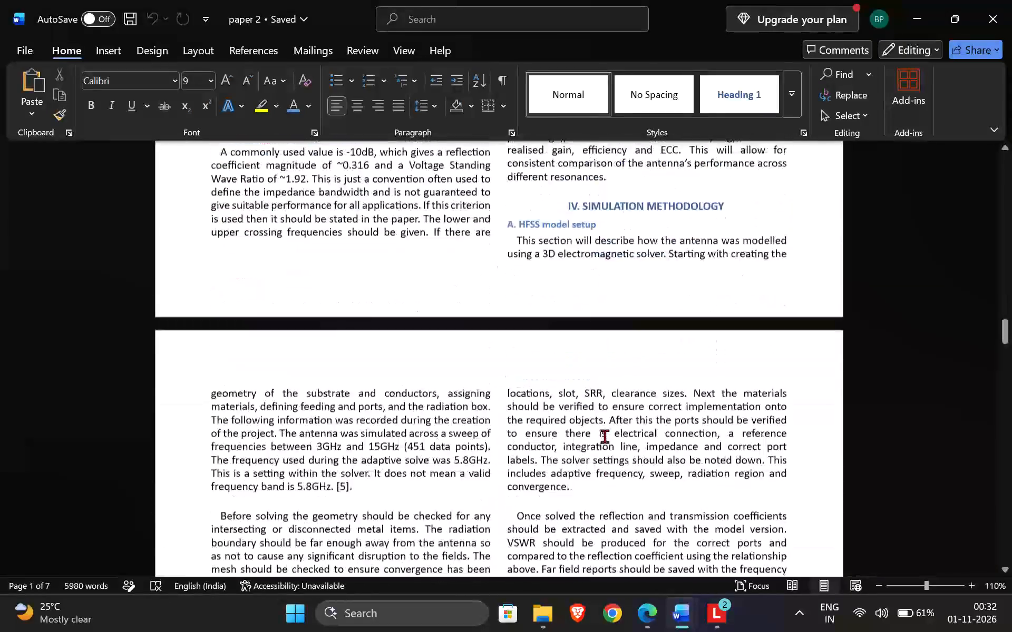
scroll(604, 436, down, 4)
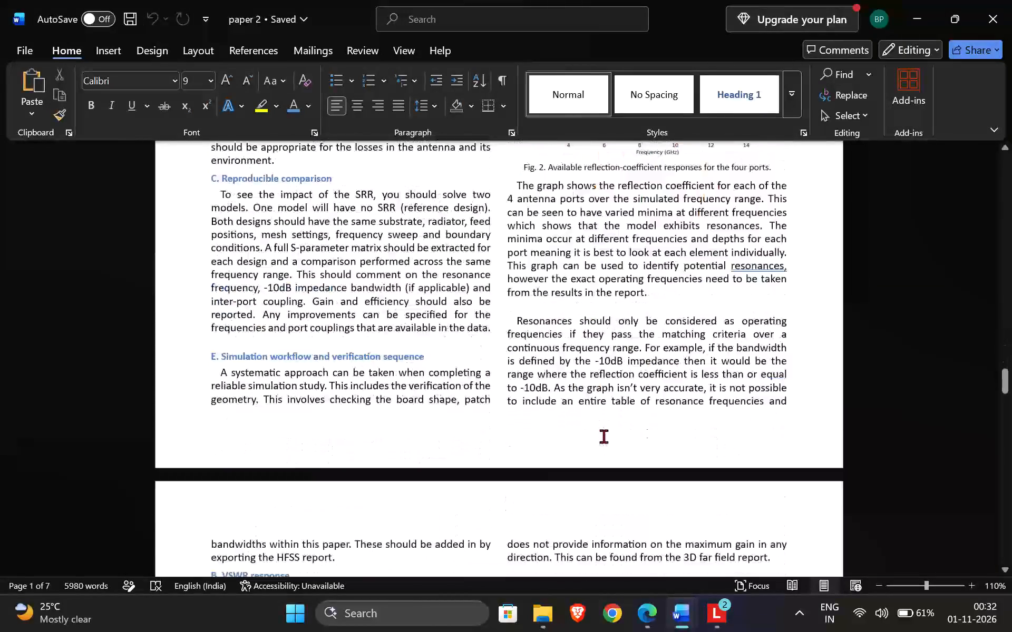
scroll(604, 436, down, 12)
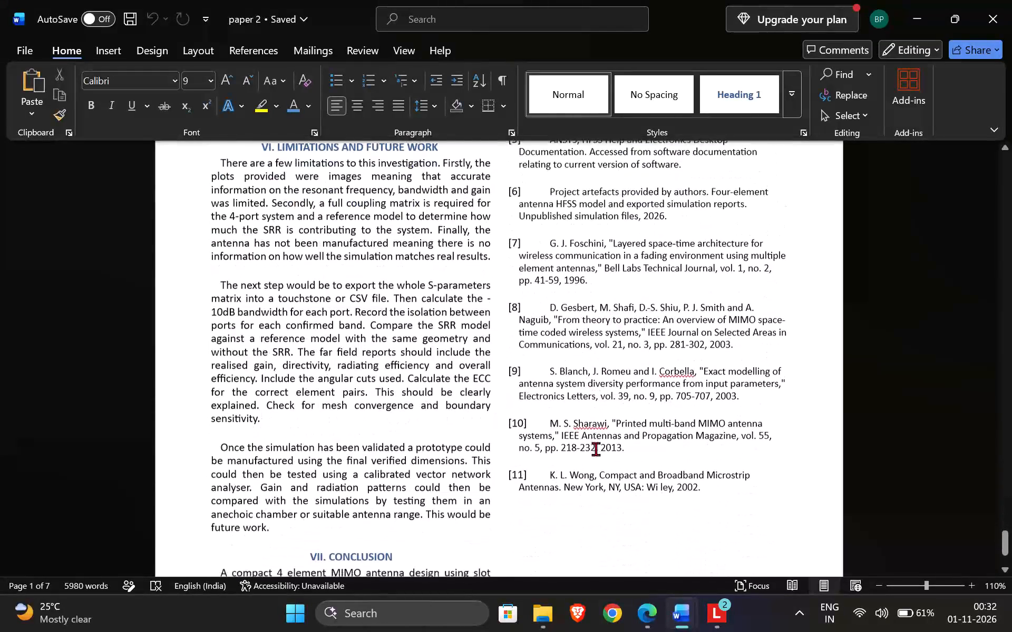
scroll(596, 449, down, 1)
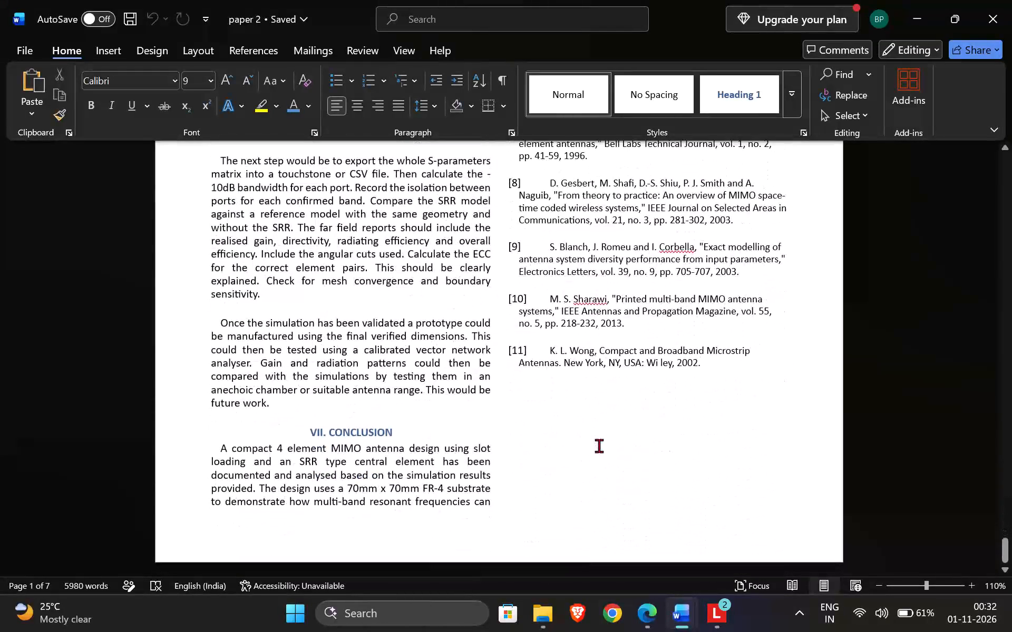
Review "paper 2" back from the references to "B. Performance parameters", examining its gain, VSWR and reflection coefficient figures.
scroll(599, 446, up, 2)
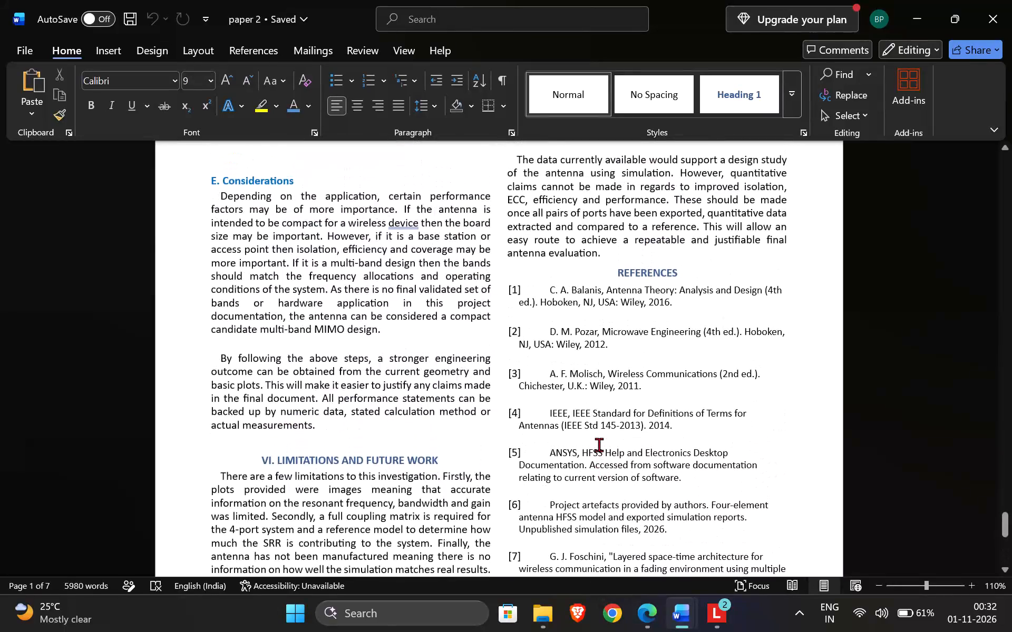
scroll(599, 445, up, 6)
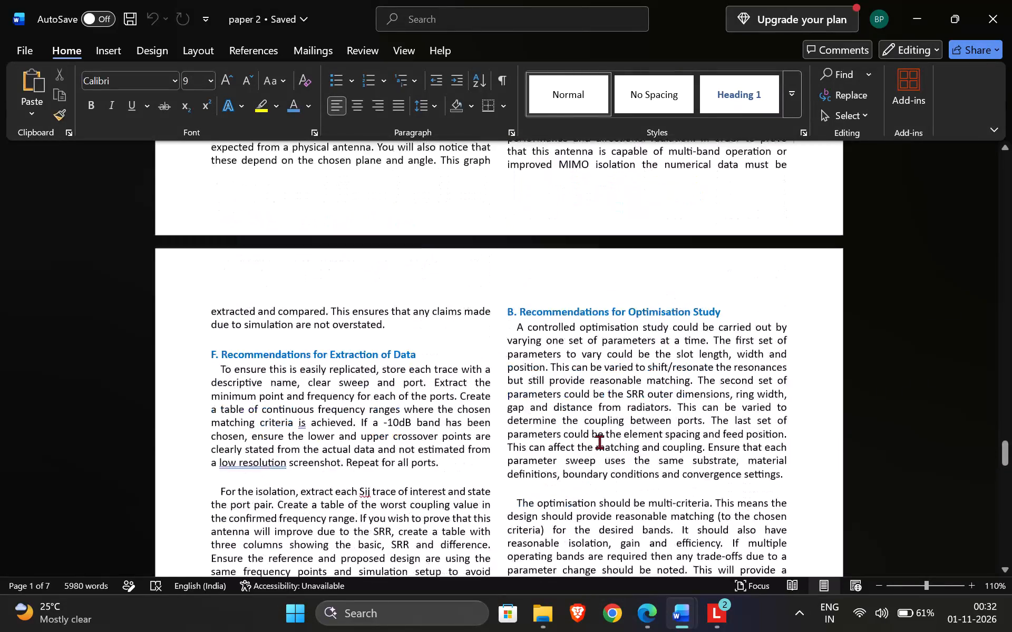
scroll(599, 442, up, 2)
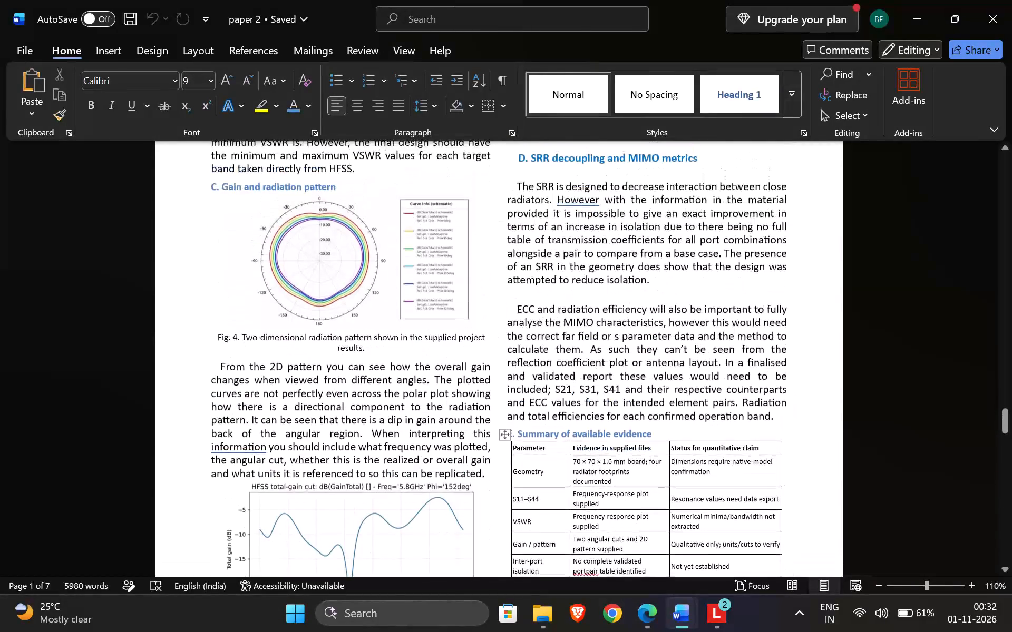
scroll(600, 440, up, 2)
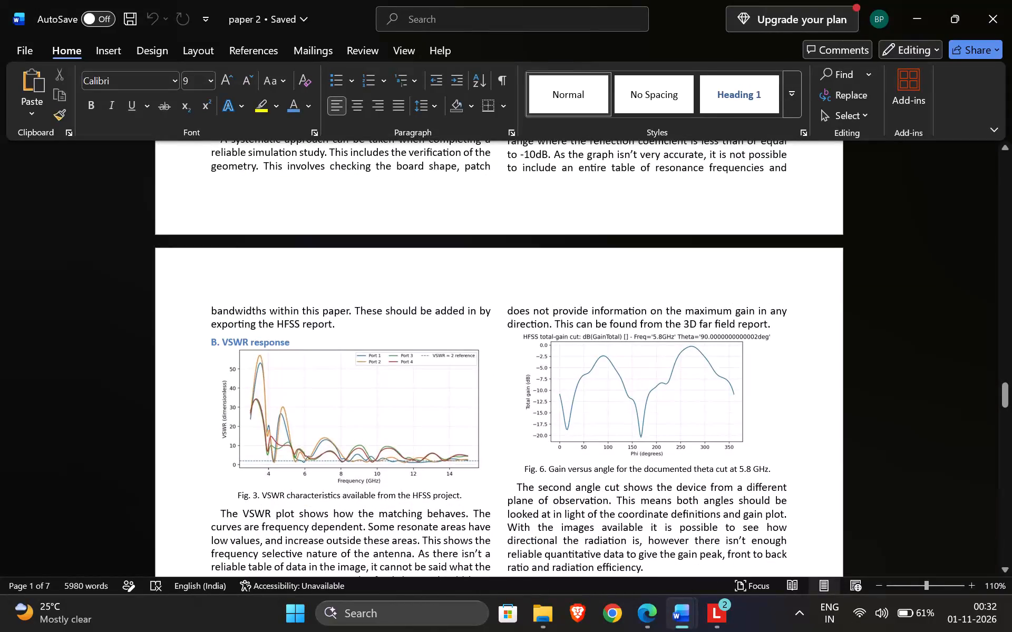
scroll(600, 440, up, 3)
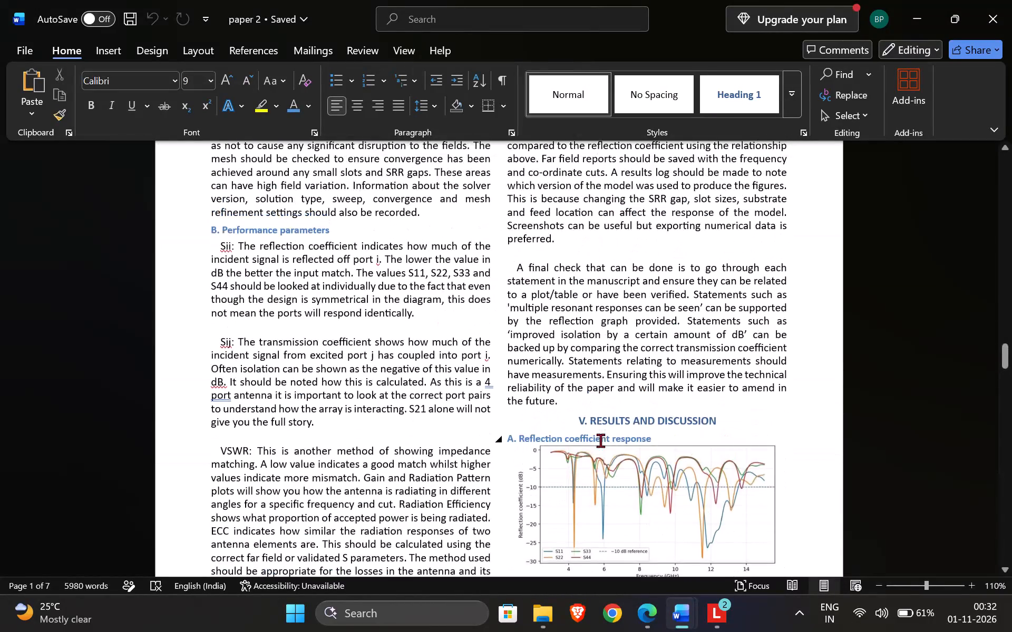
scroll(600, 440, down, 1)
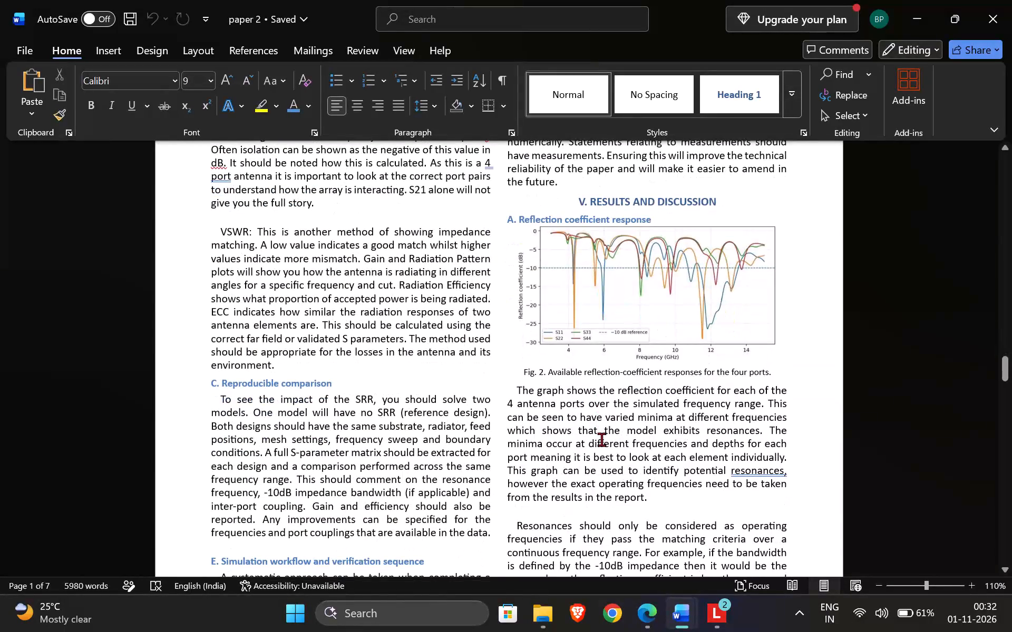
scroll(601, 438, up, 2)
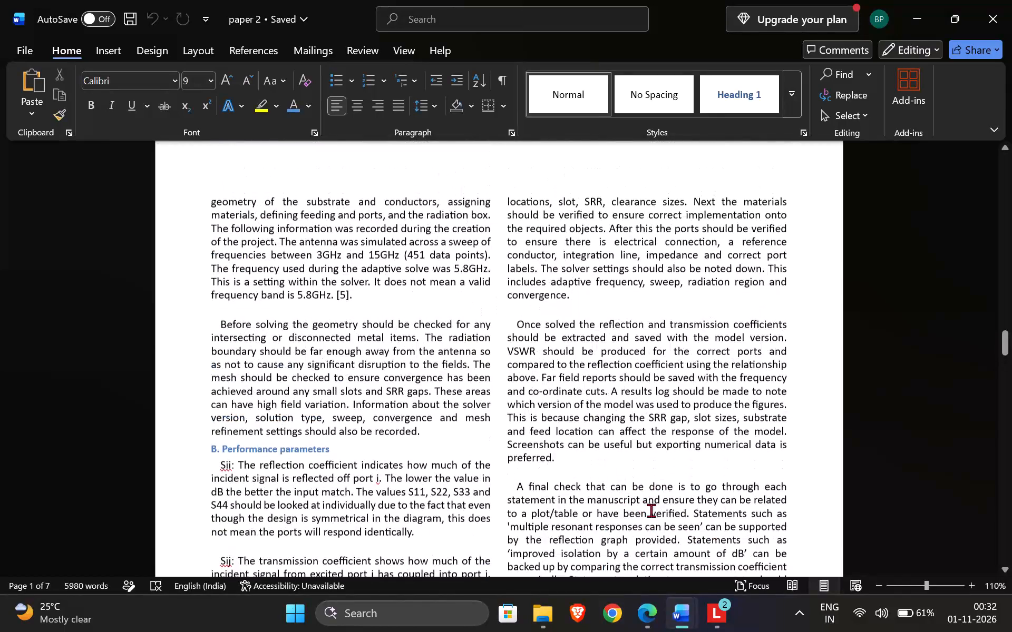
Return to the IEEE conference paper and examine its geometry, S-parameter and gain figures and the design parameter tables.
click(614, 551)
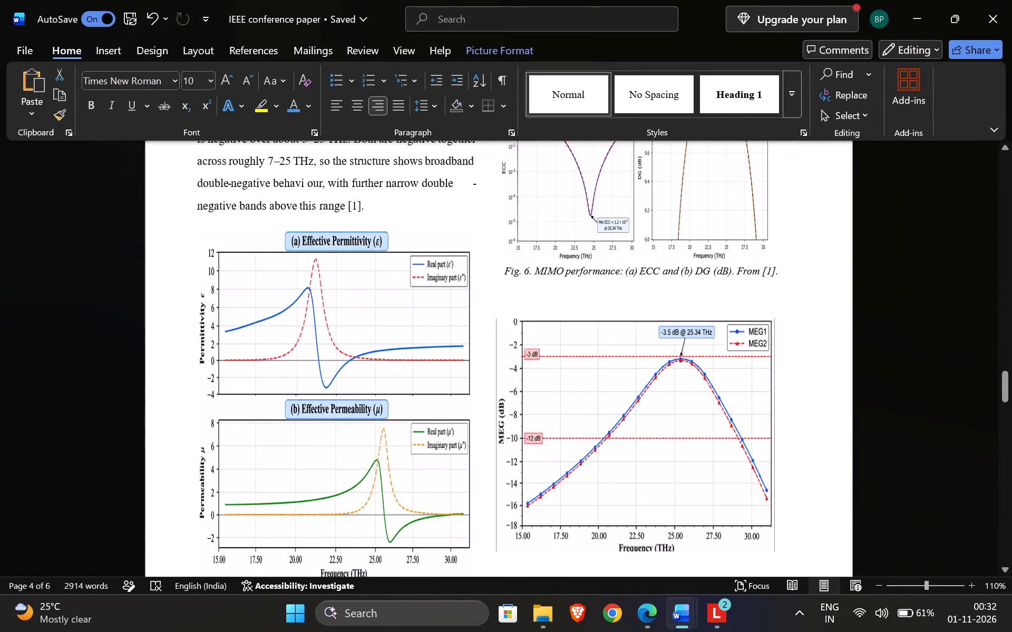
scroll(587, 380, up, 5)
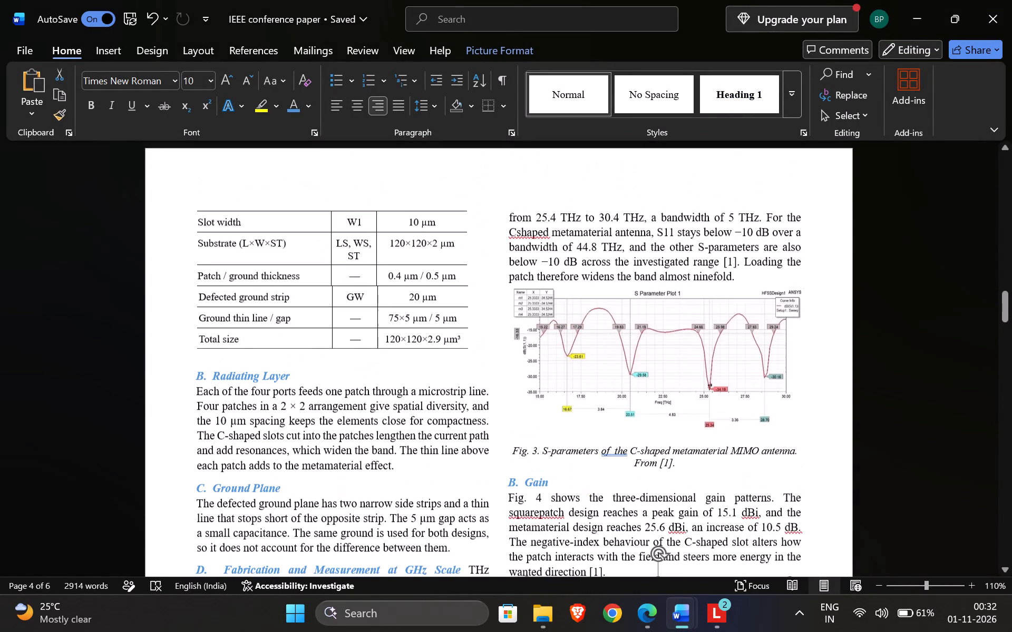
scroll(586, 381, up, 2)
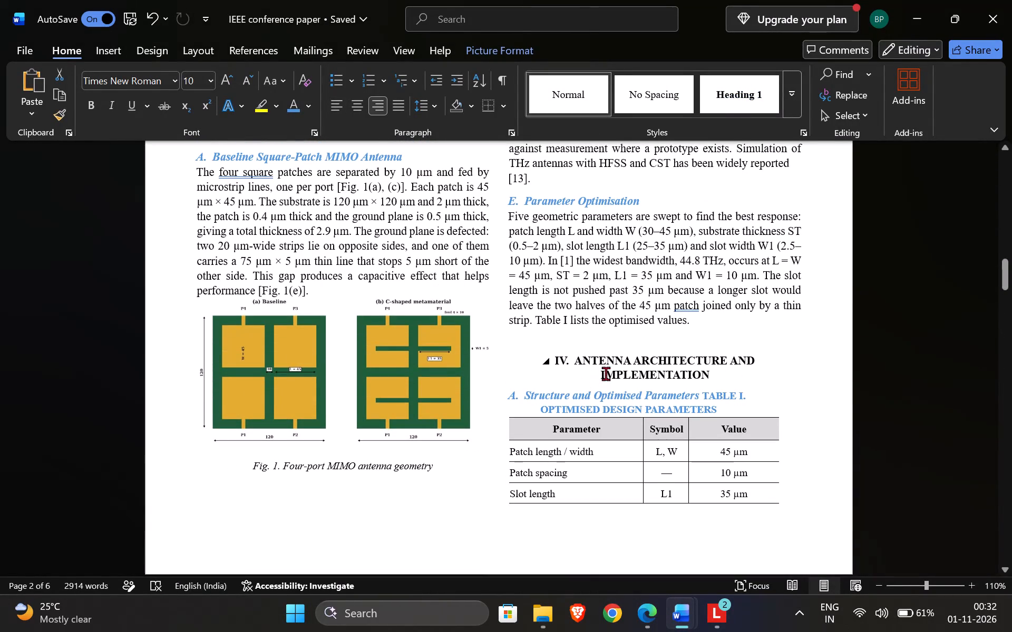
scroll(692, 376, down, 2)
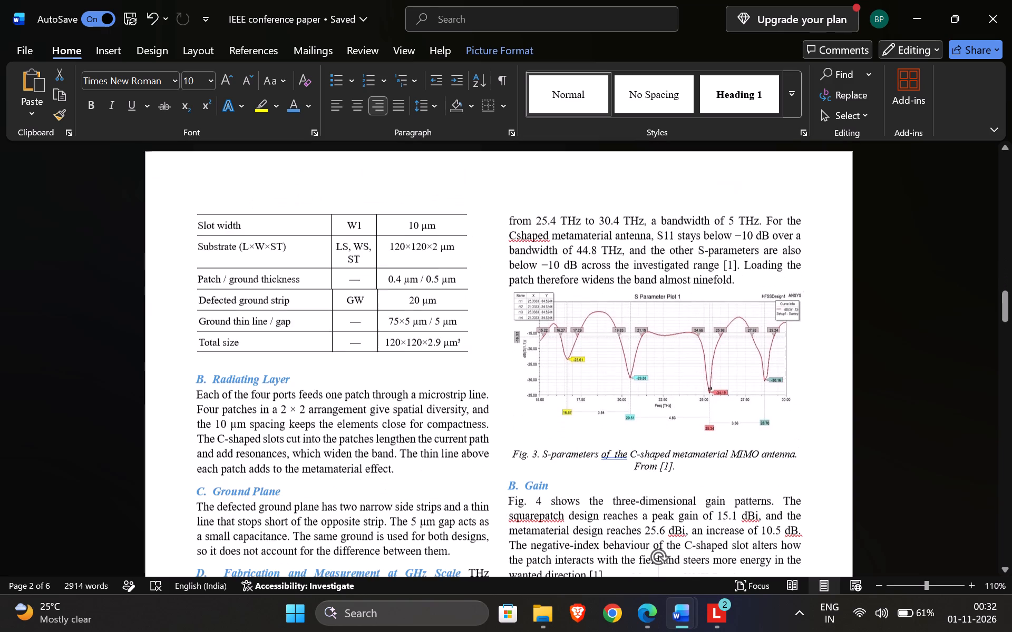
scroll(334, 377, down, 1)
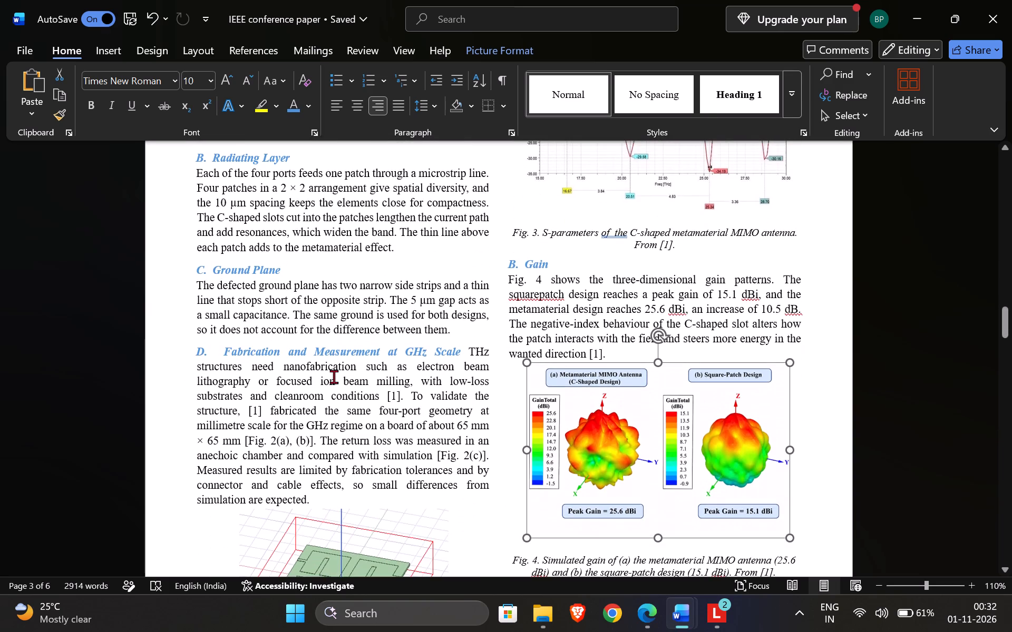
scroll(334, 377, down, 1)
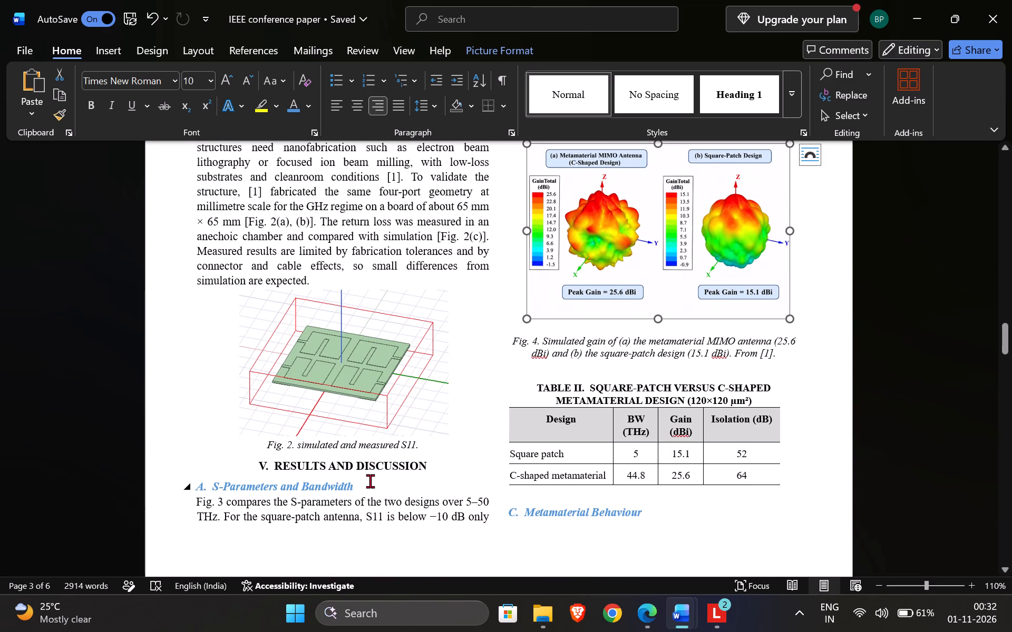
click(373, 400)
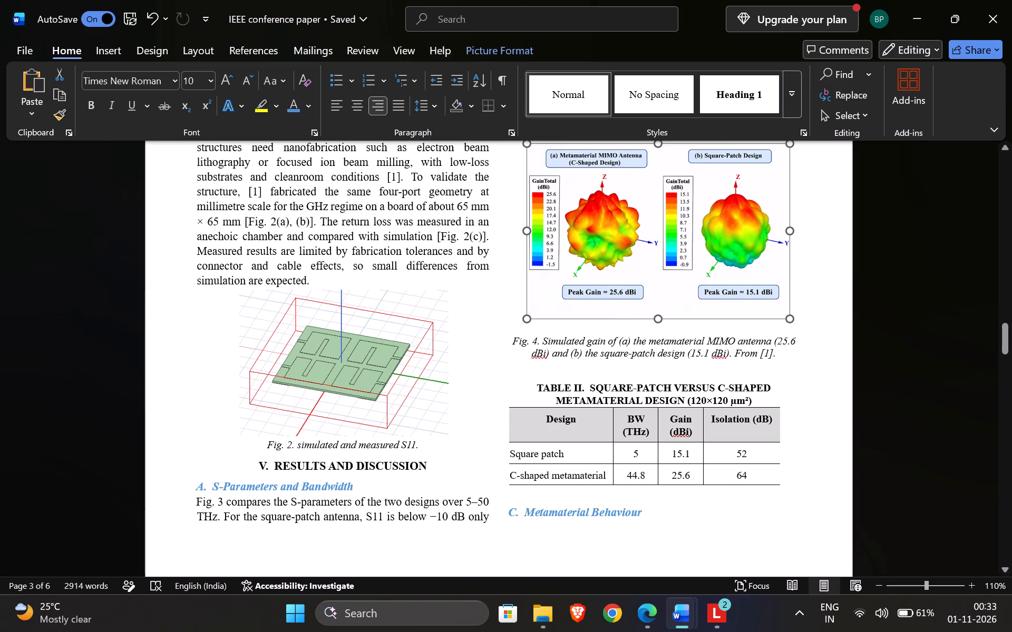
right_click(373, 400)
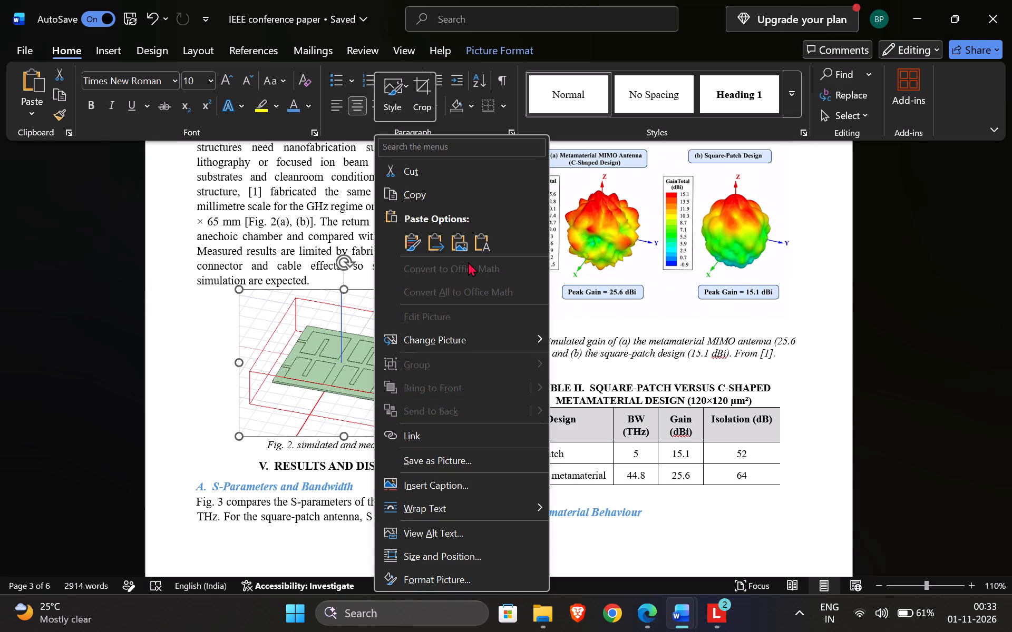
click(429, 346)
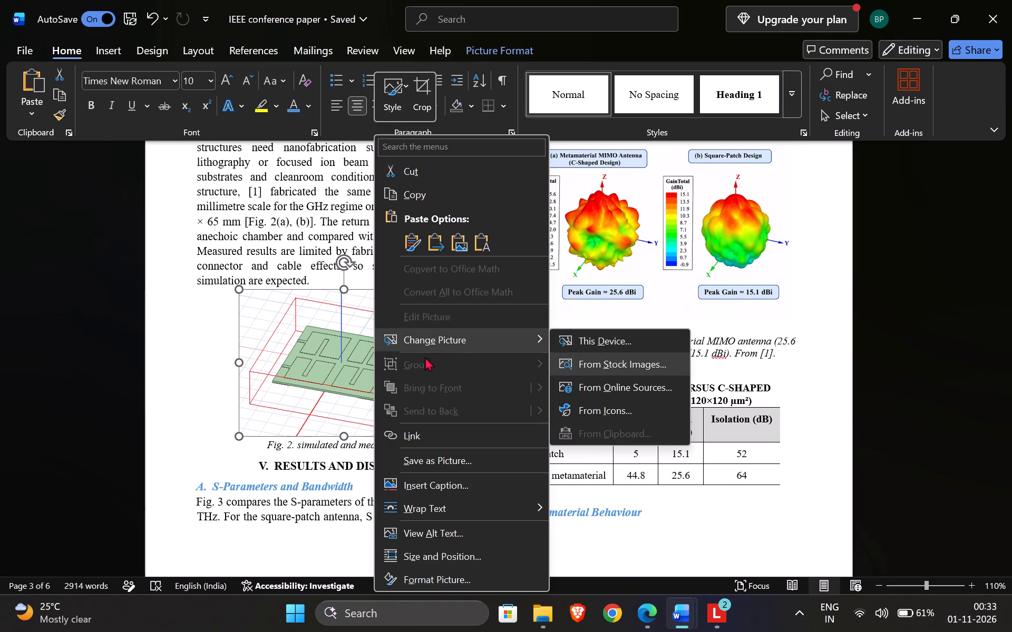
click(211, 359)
Remove the description "simulated and measured S11." from the Fig. 2 caption under the antenna model, keeping the figure number.
scroll(297, 318, up, 2)
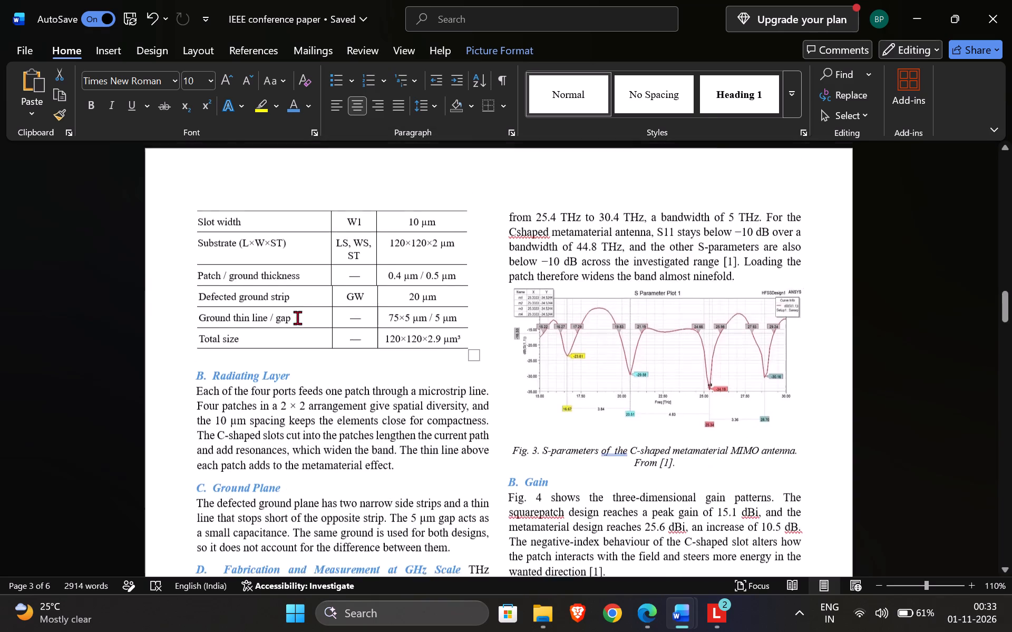
scroll(297, 318, up, 2)
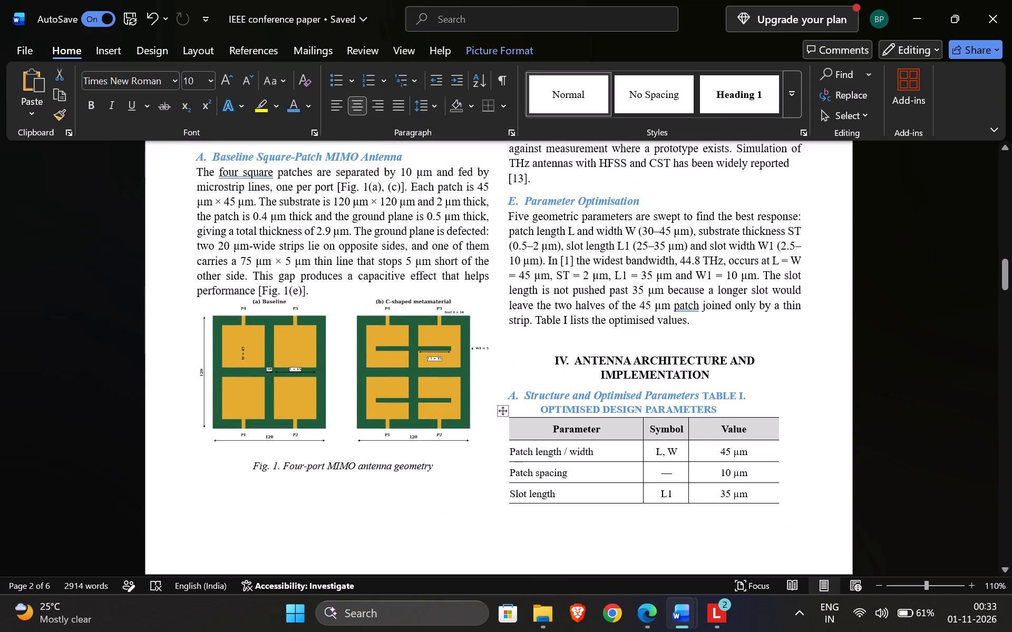
scroll(311, 343, down, 4)
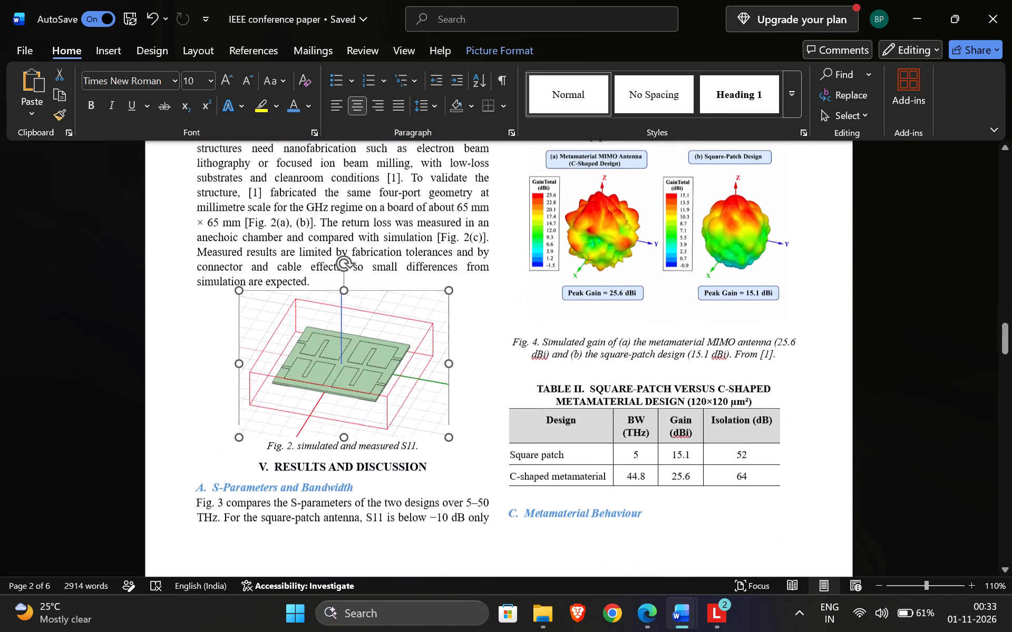
drag(432, 446, 359, 448)
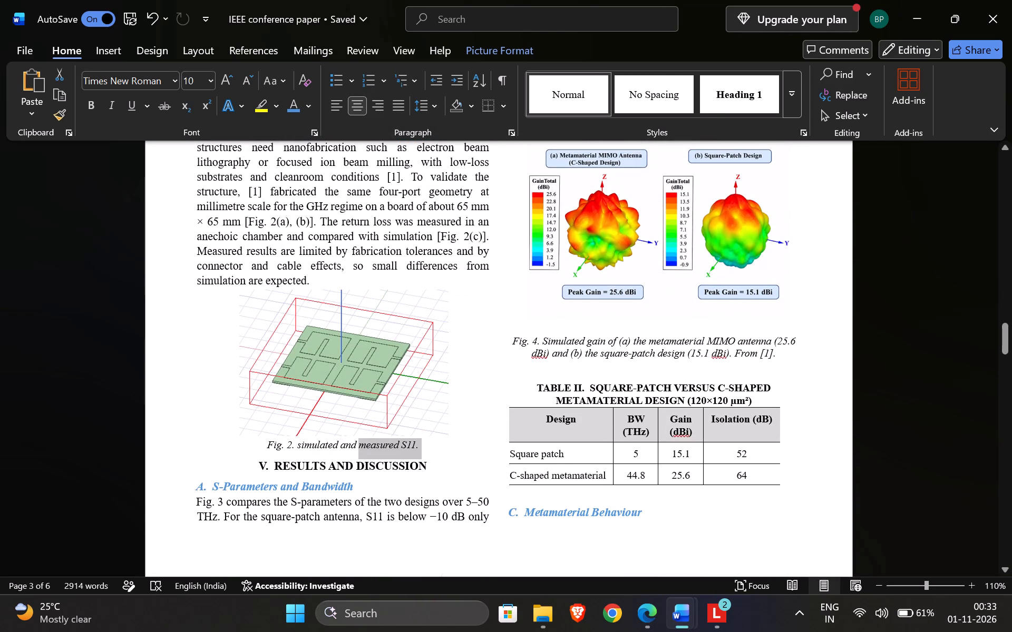
drag(359, 448, 312, 448)
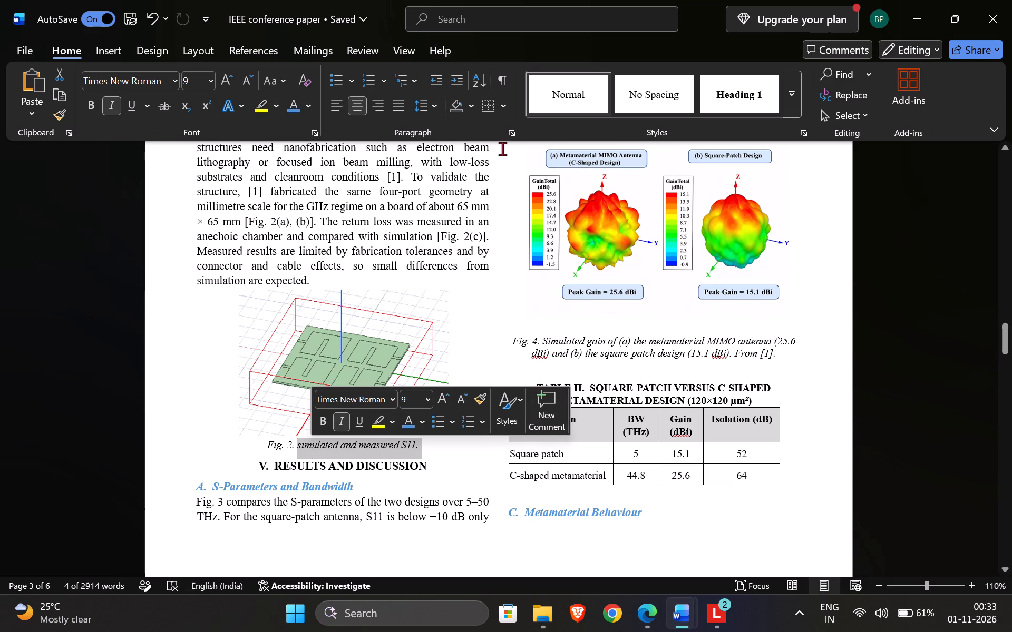
text(zrh)
key(BackSpace)
key(BackSpace)
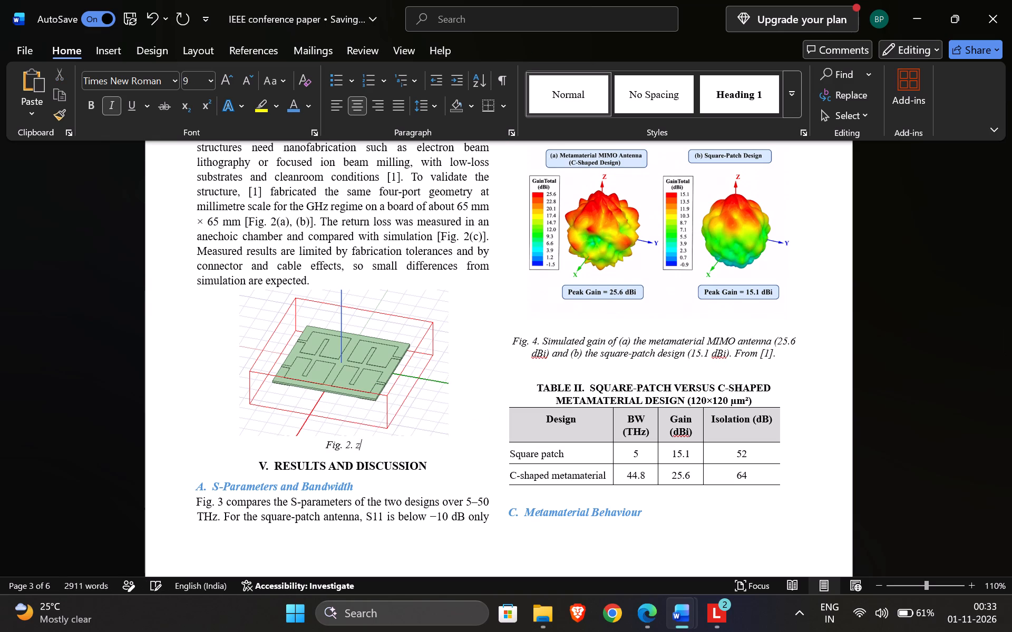
key(BackSpace)
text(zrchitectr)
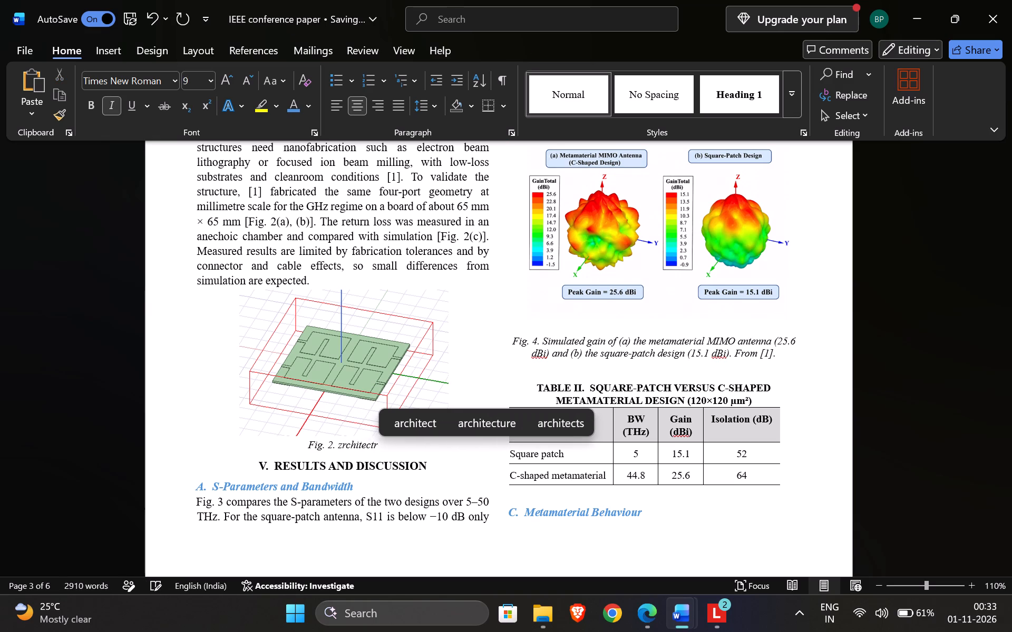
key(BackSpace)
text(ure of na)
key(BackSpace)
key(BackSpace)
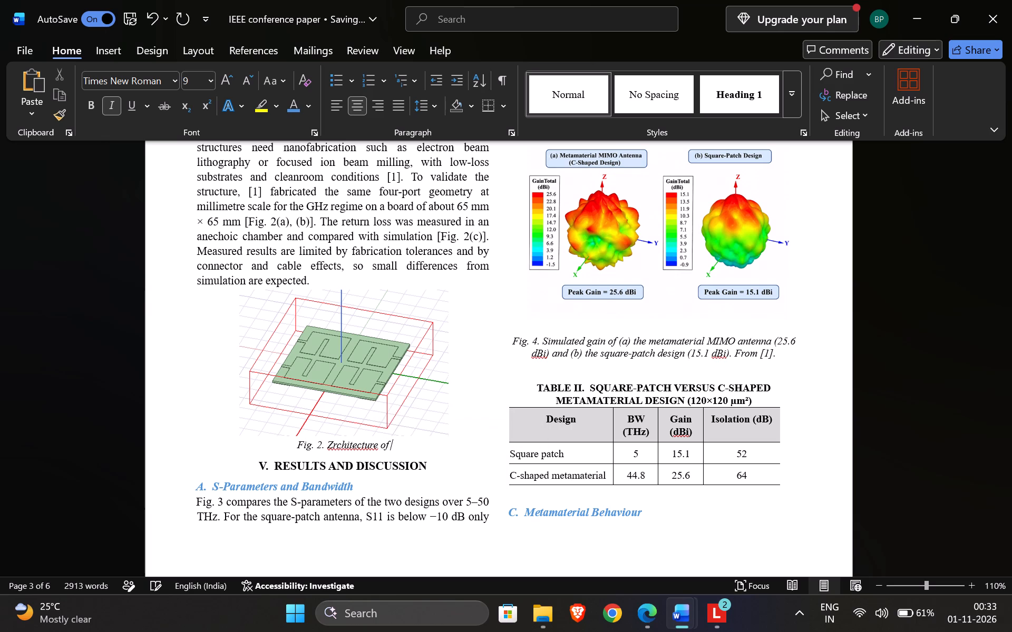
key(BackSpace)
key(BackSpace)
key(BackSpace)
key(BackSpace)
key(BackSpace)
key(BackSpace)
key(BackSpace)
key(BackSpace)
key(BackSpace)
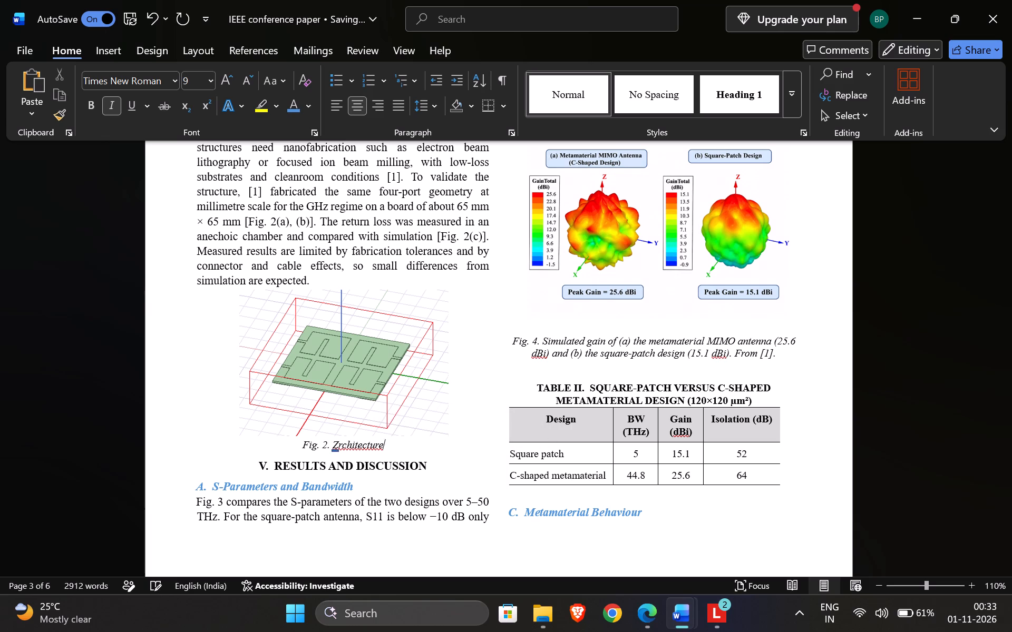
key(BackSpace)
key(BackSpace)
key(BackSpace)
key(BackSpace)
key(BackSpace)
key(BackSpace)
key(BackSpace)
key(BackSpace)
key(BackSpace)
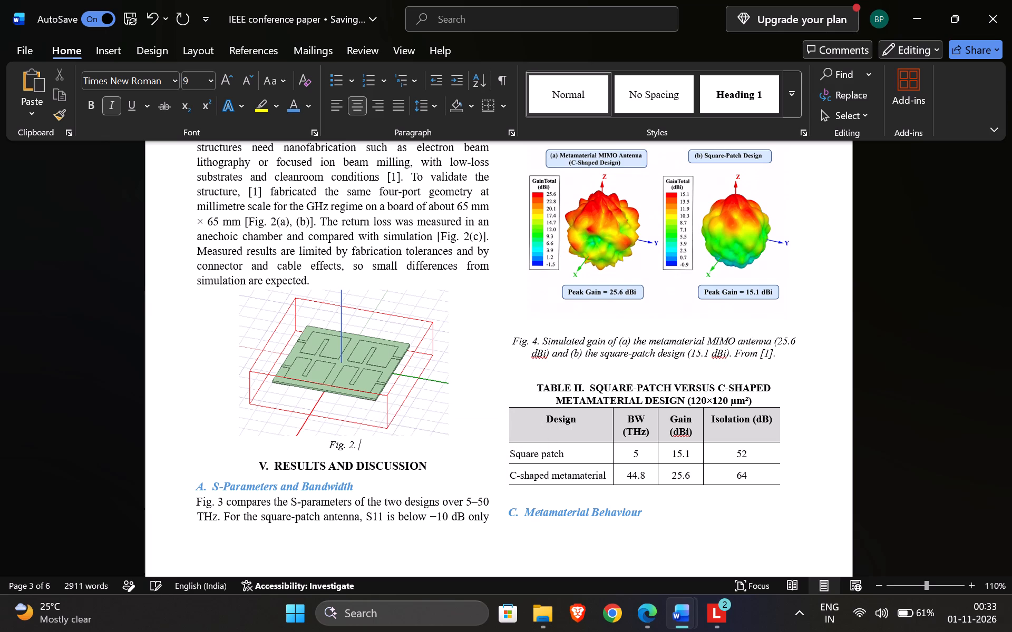
Enter "Architecture of antenna" as the Fig. 2 caption text after the figure number.
key(shift+a)
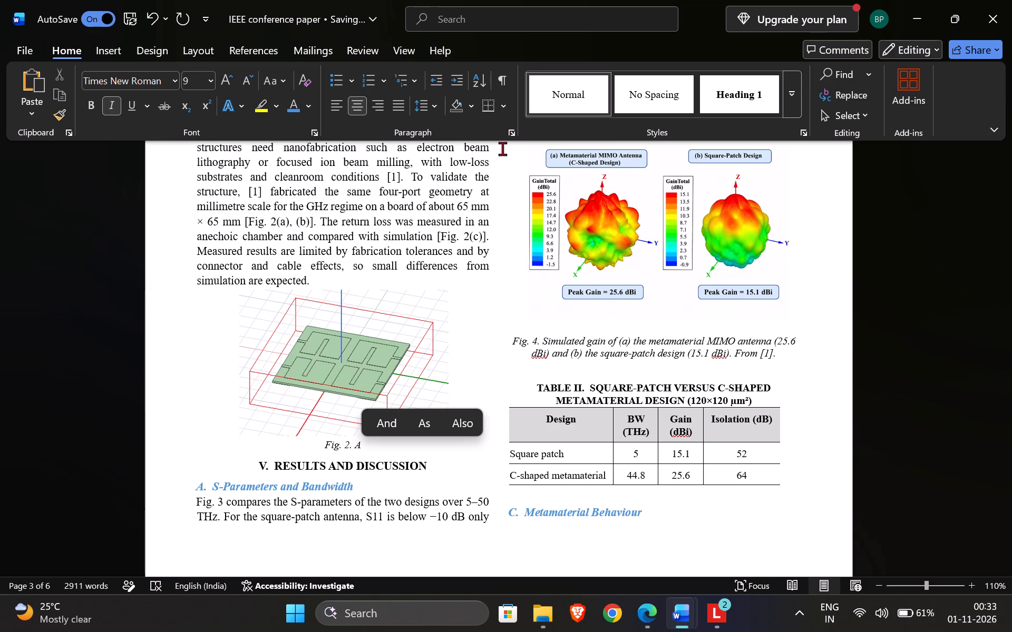
text(rxh)
key(BackSpace)
text(chi)
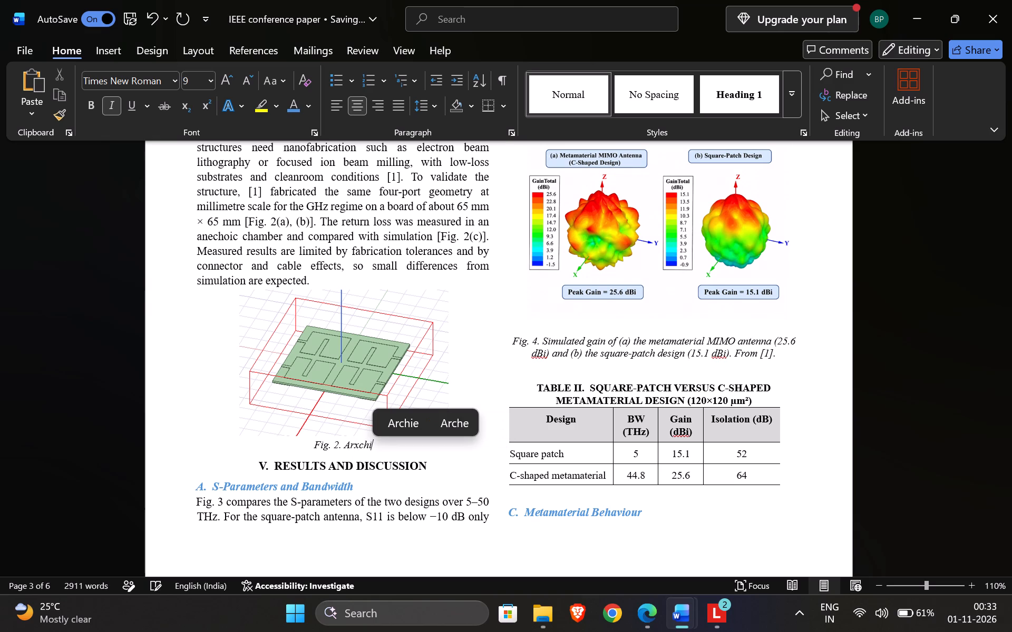
key(BackSpace)
key(BackSpace)
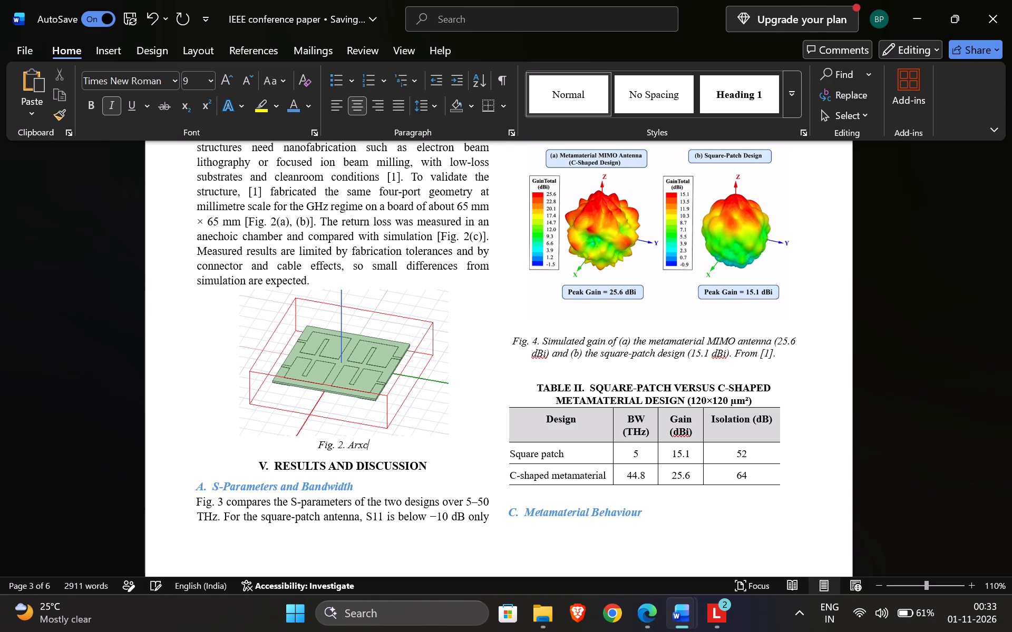
key(BackSpace)
key(BackSpace)
text(ch)
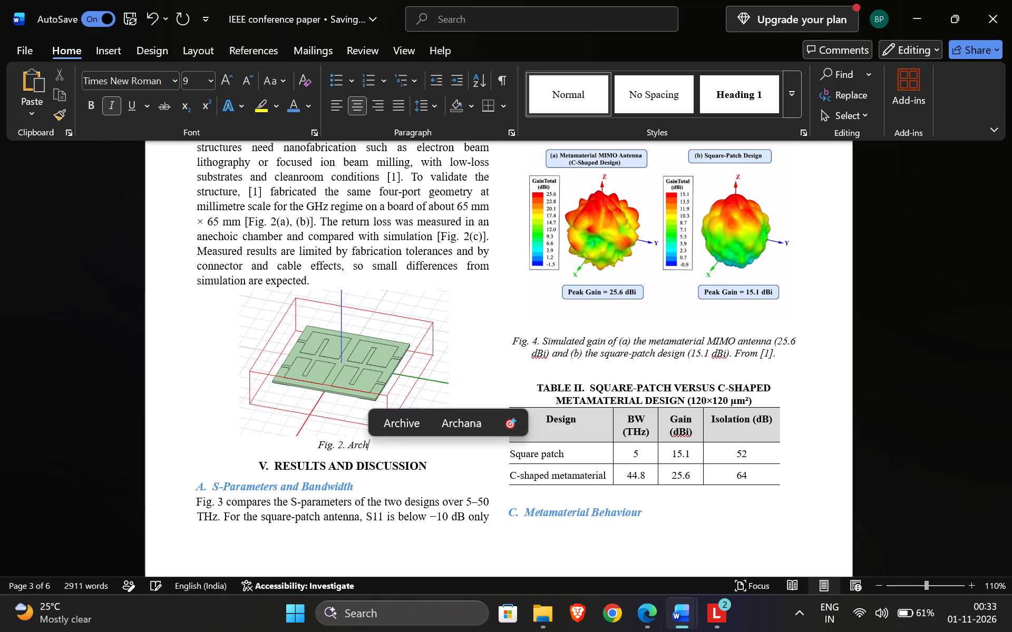
text(itecture)
key(space)
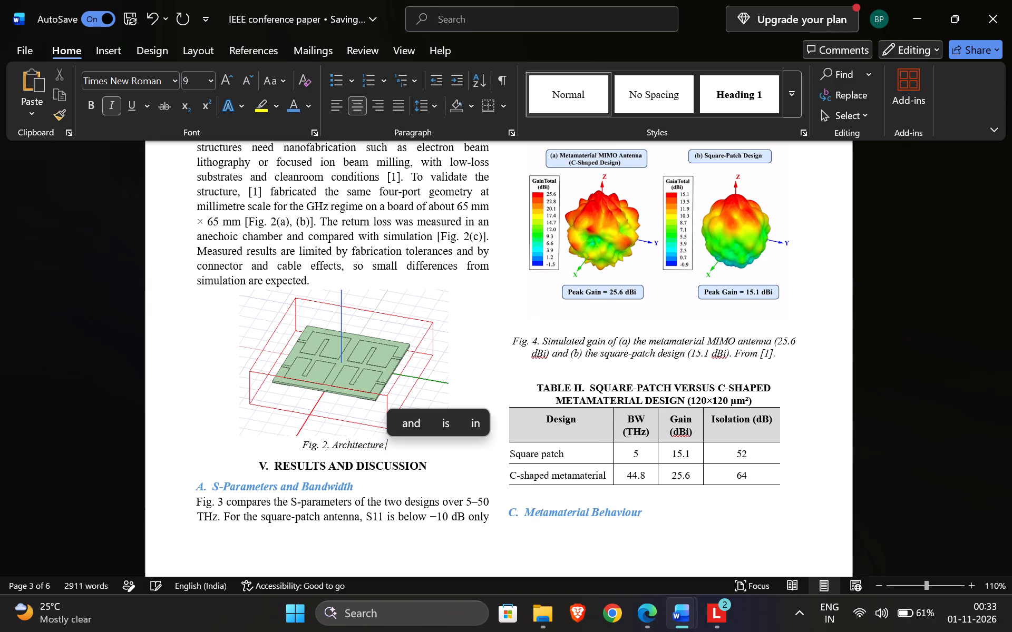
text(of)
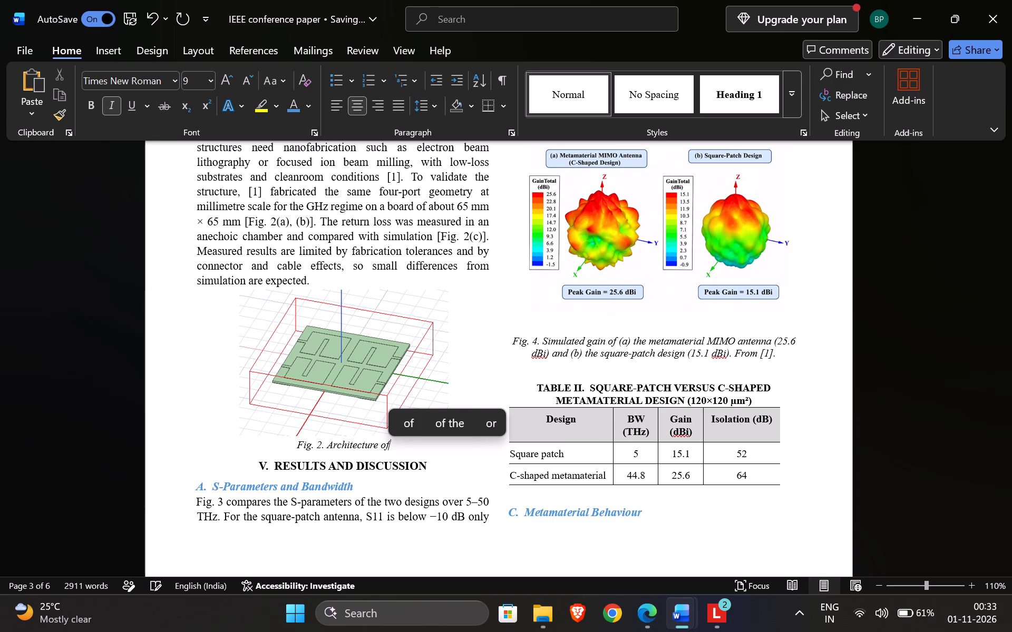
key(space)
text(antenna)
key(space)
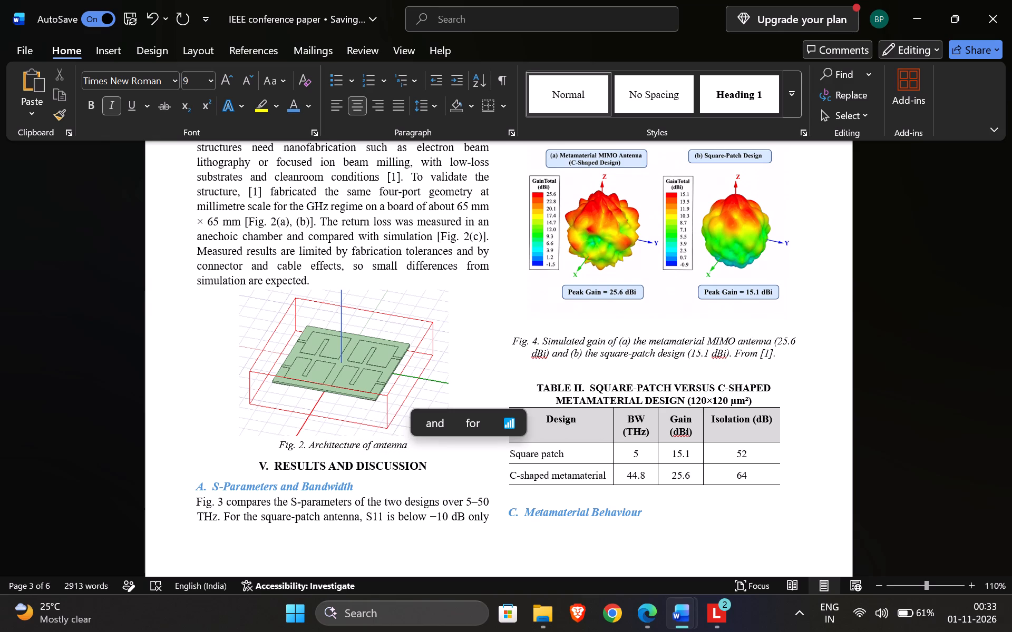
Look back through the methodology section, the Fig. 1 antenna geometry and the Table I design parameters.
scroll(425, 336, up, 1)
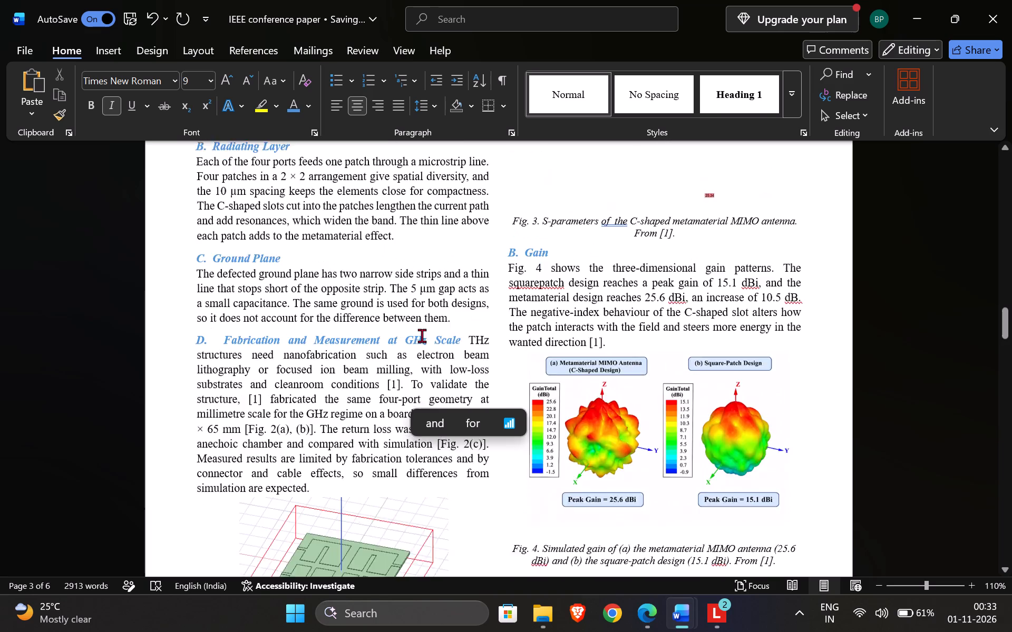
scroll(422, 335, up, 5)
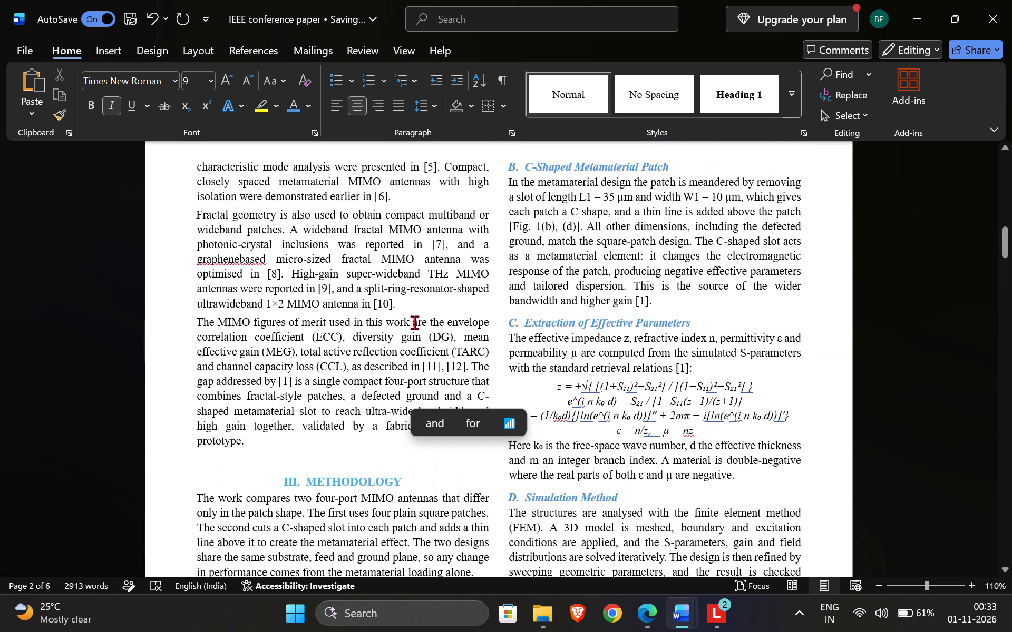
scroll(414, 322, down, 2)
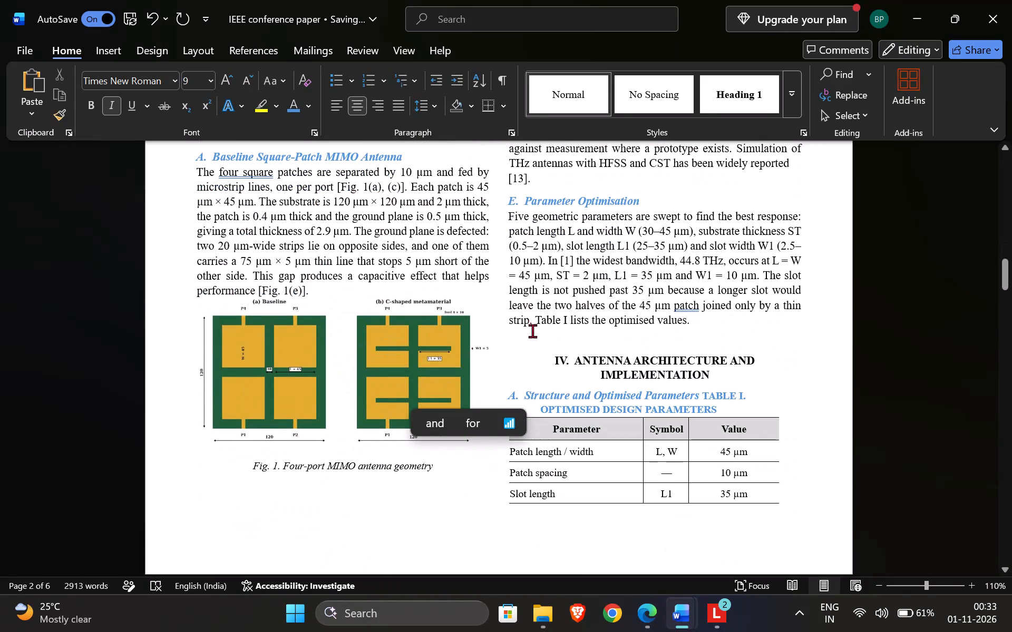
scroll(585, 431, down, 1)
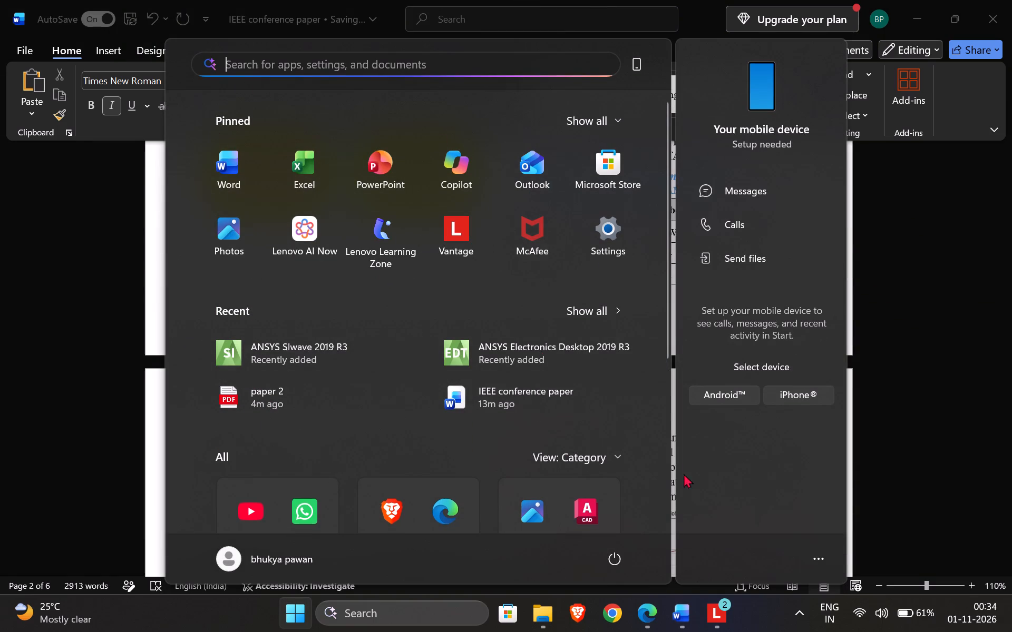
key(c)
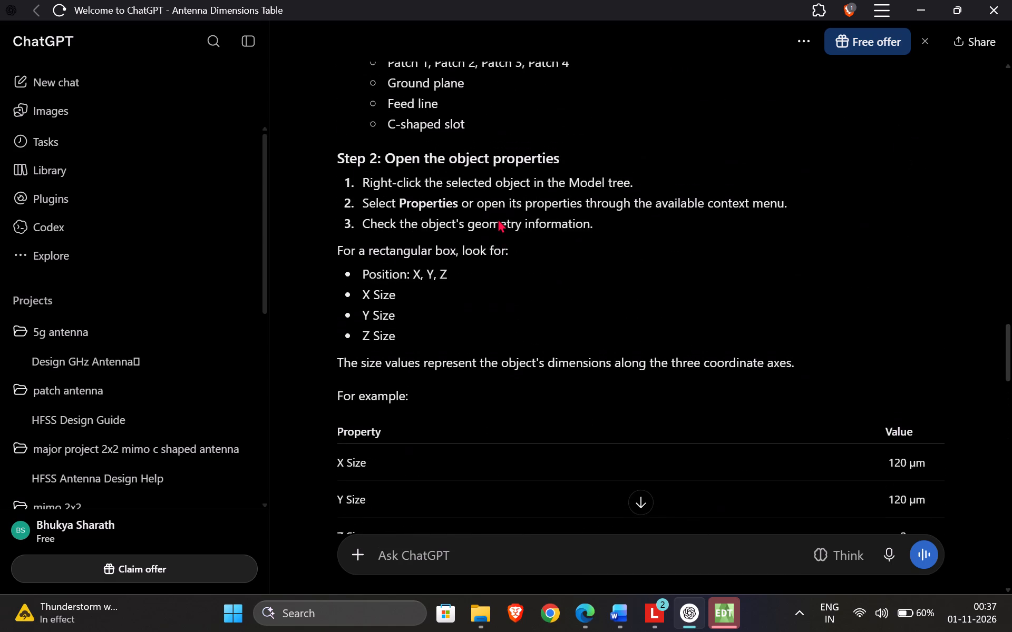
scroll(498, 219, up, 1)
scroll(447, 196, up, 1)
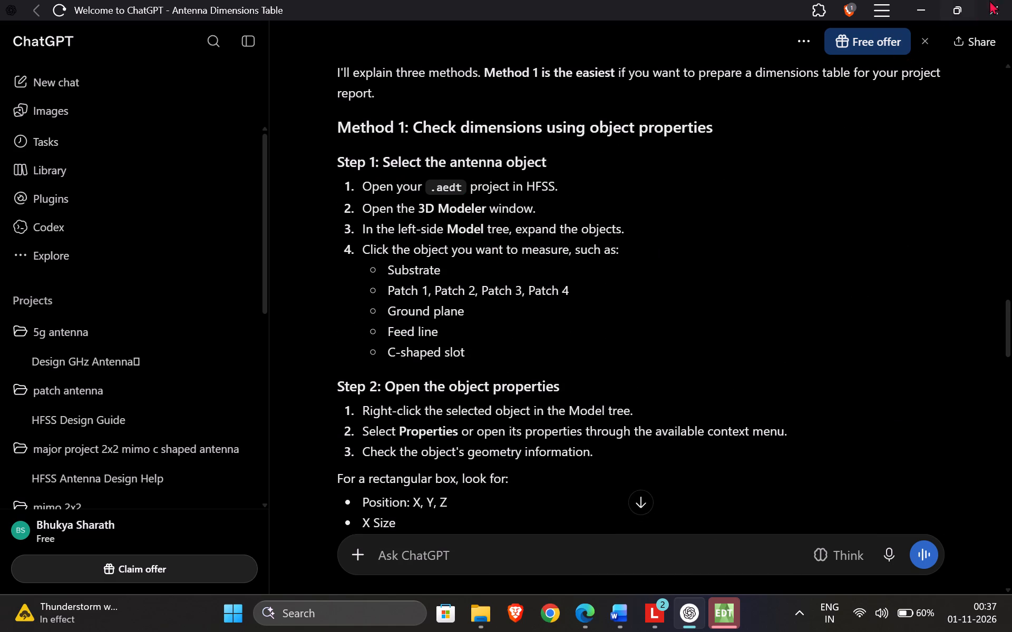
Switch to ANSYS Electronics Desktop and continue opening the project, accepting recovery from the autosave file over the original.
click(913, 14)
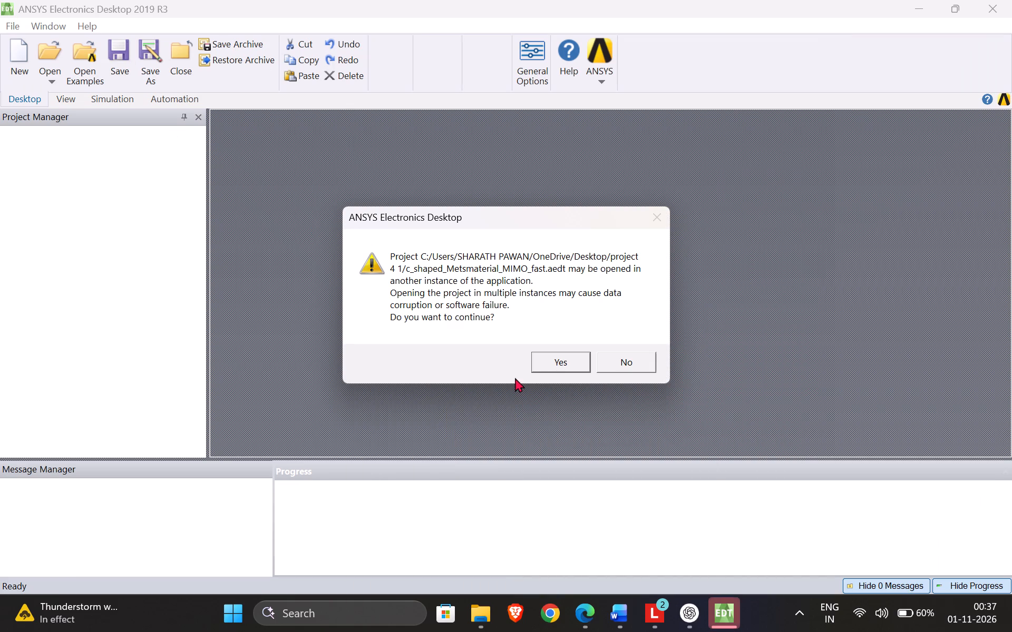
click(570, 362)
click(459, 432)
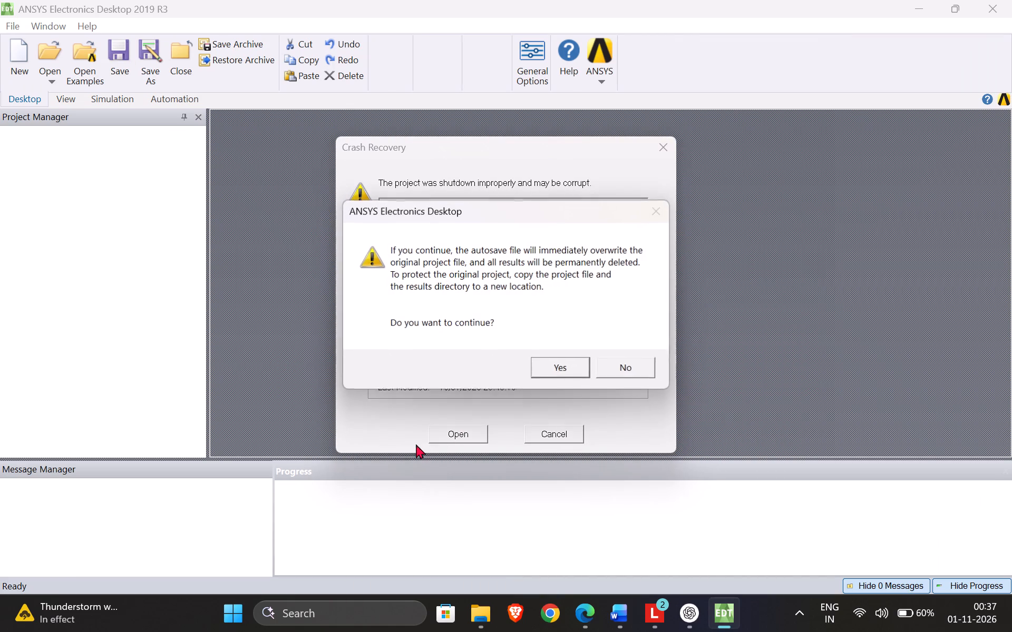
click(573, 364)
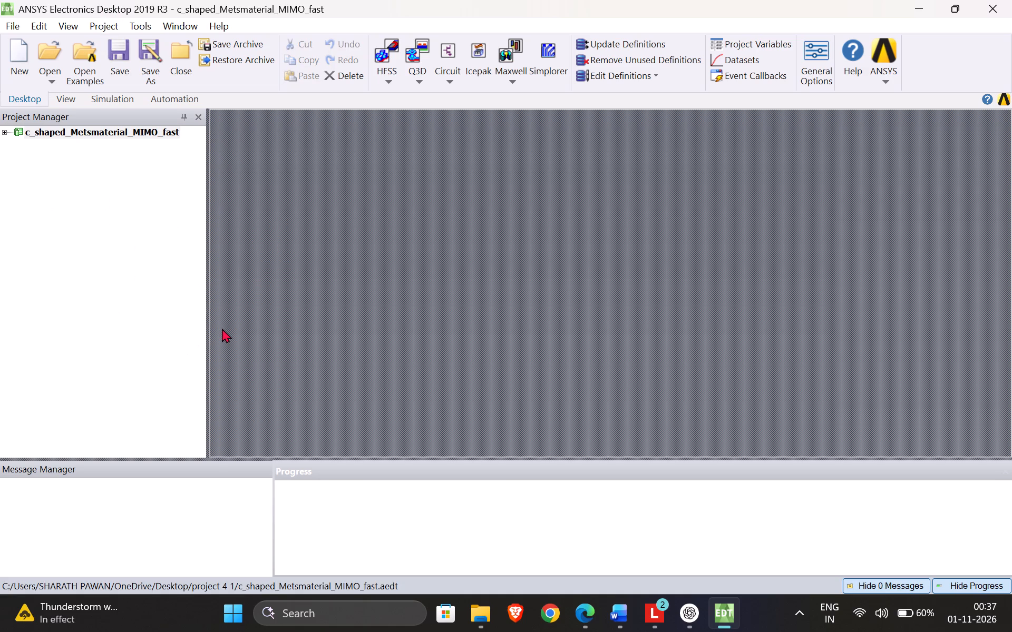
Open HFSSDesign1 in the 3D Modeler and expand its project tree, including the Results entries.
click(3, 132)
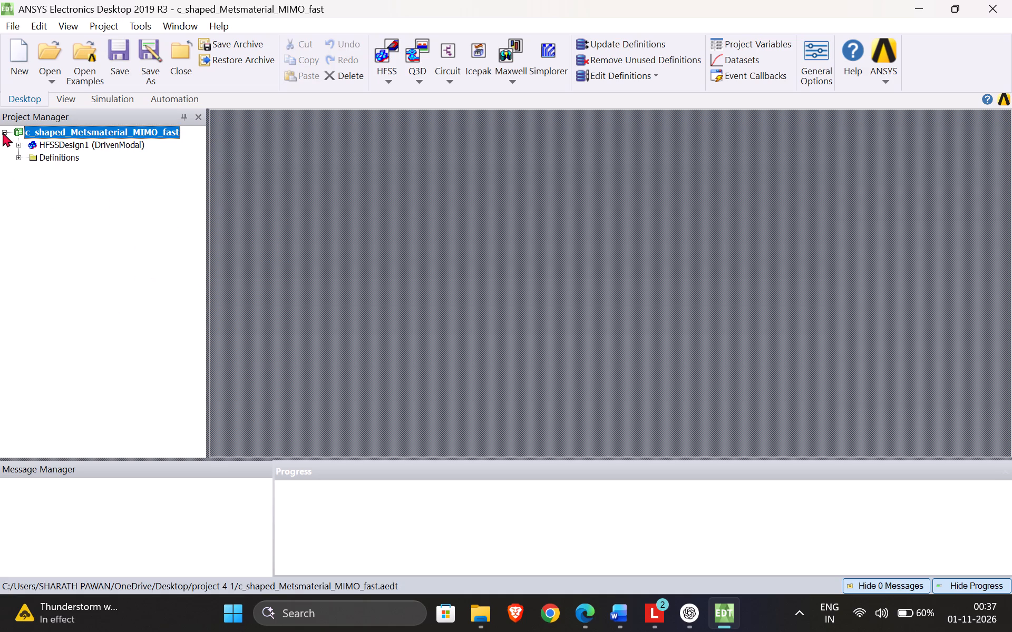
double_click(67, 146)
click(19, 142)
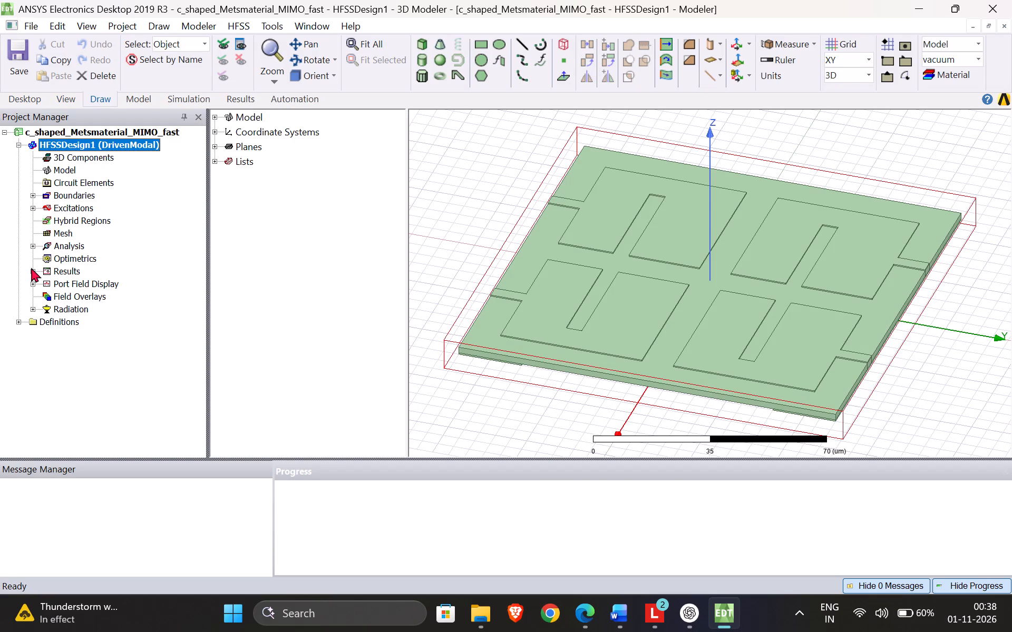
click(31, 268)
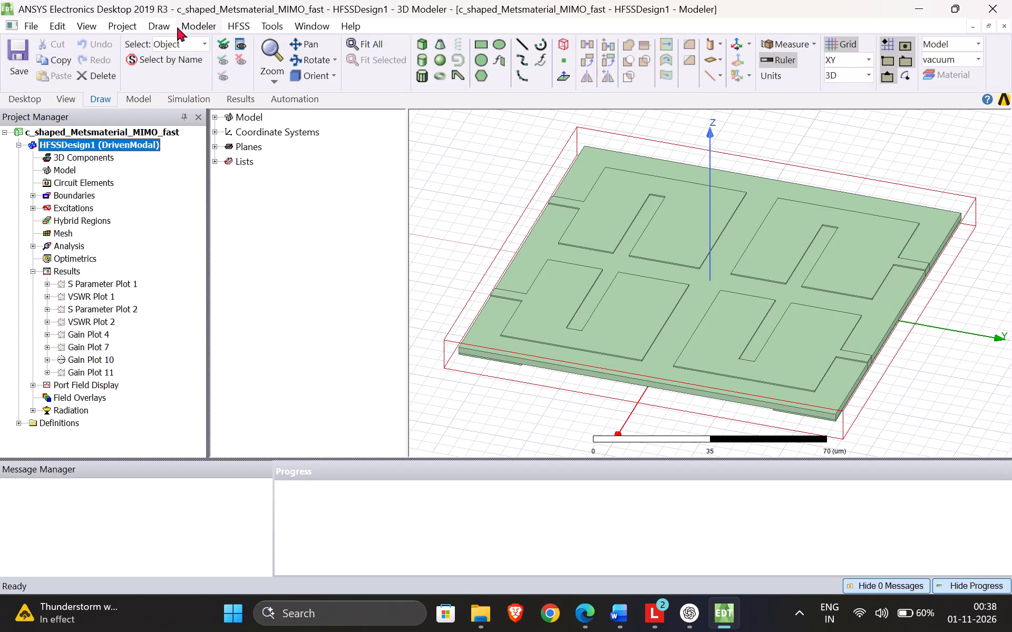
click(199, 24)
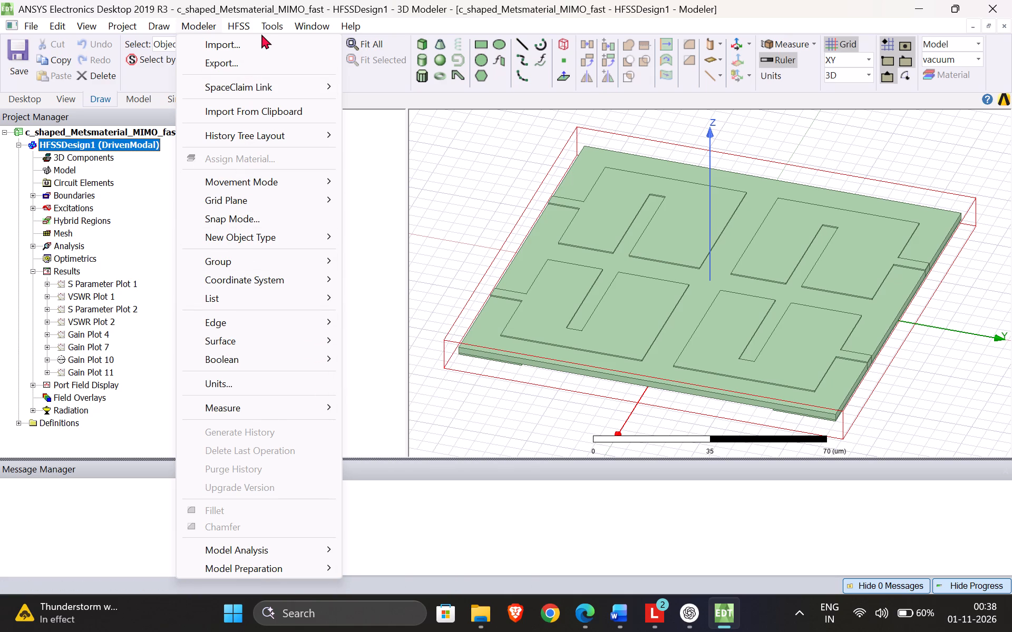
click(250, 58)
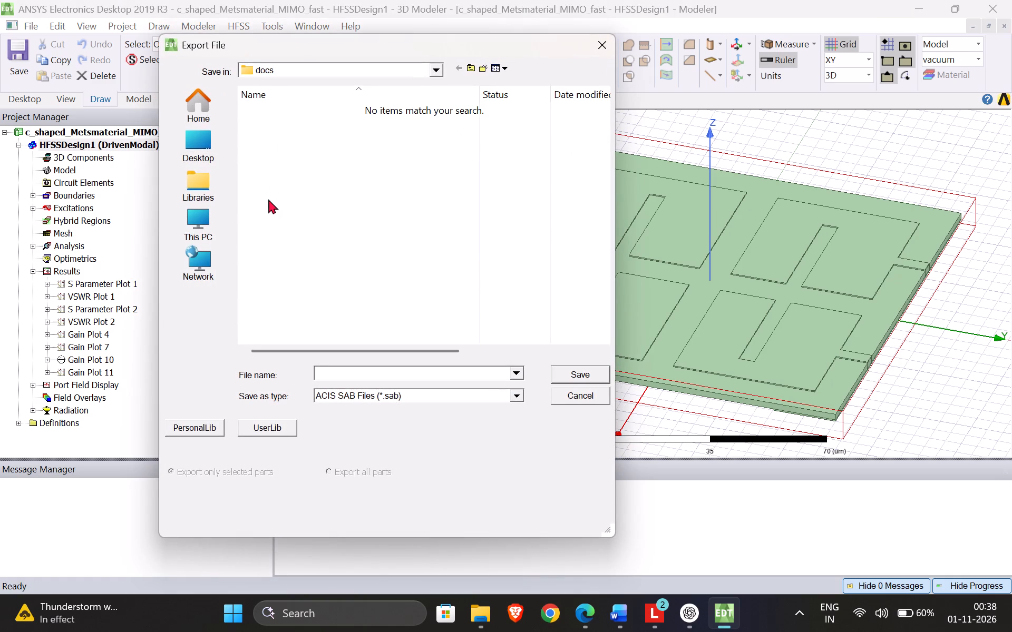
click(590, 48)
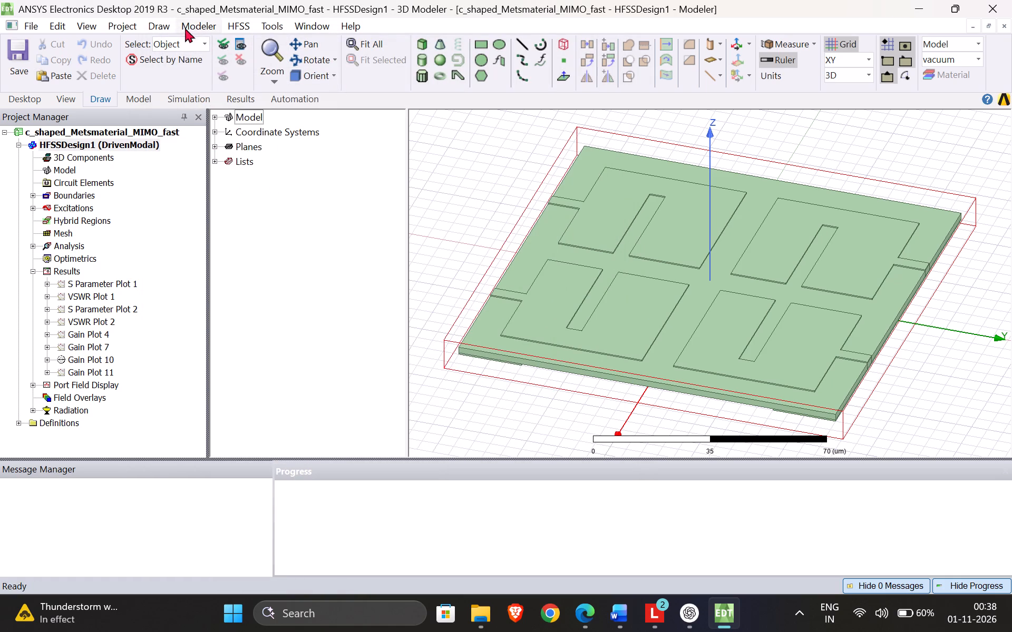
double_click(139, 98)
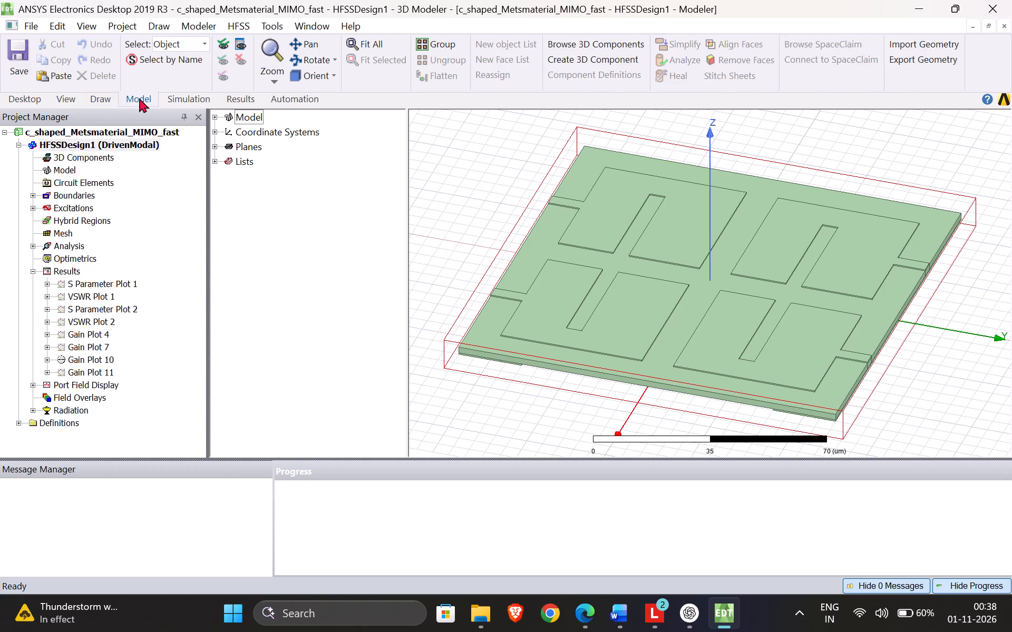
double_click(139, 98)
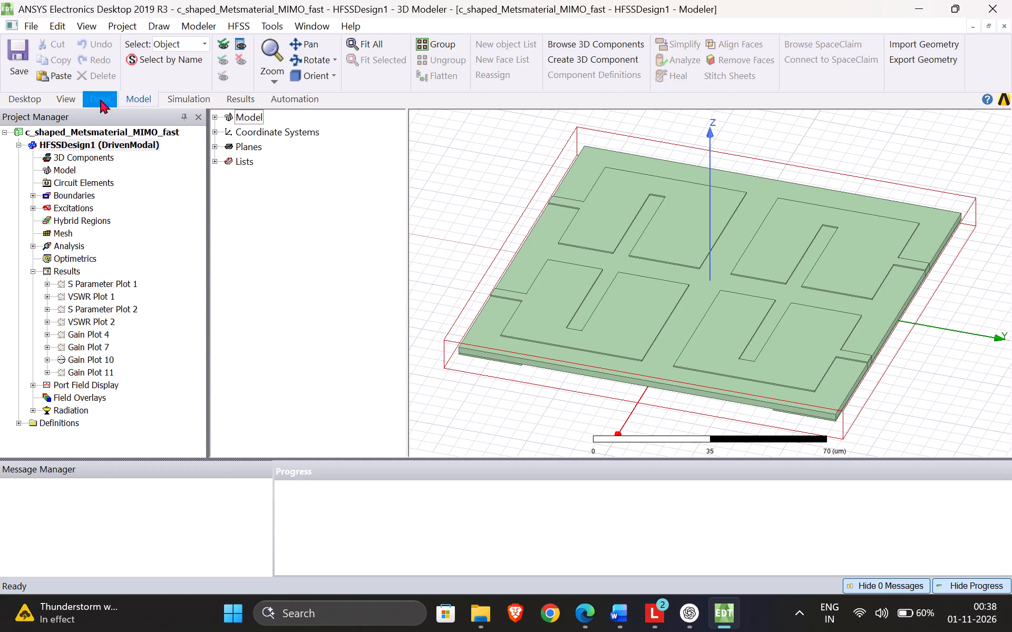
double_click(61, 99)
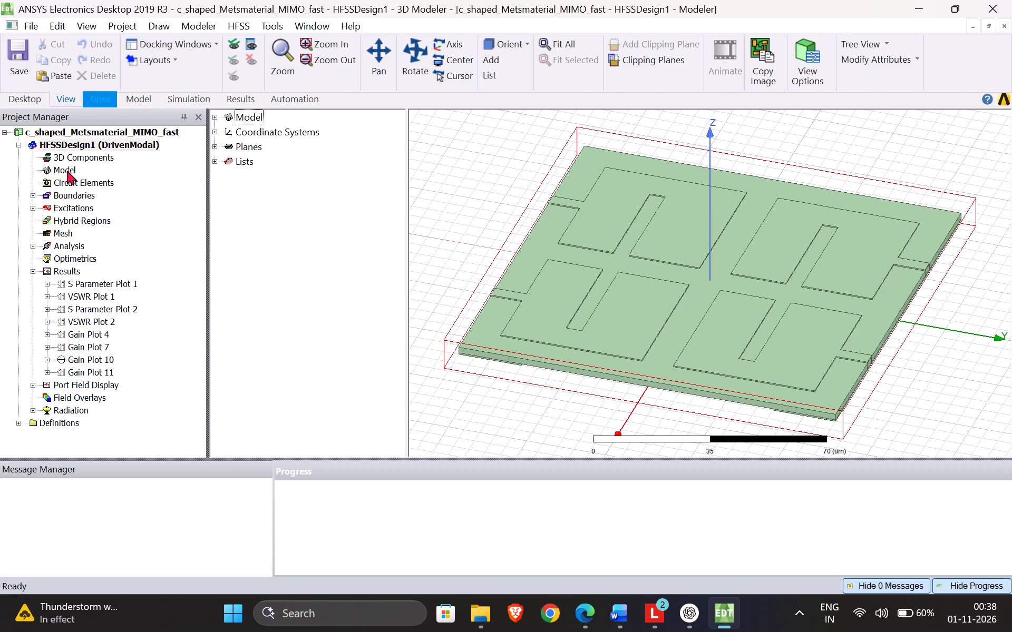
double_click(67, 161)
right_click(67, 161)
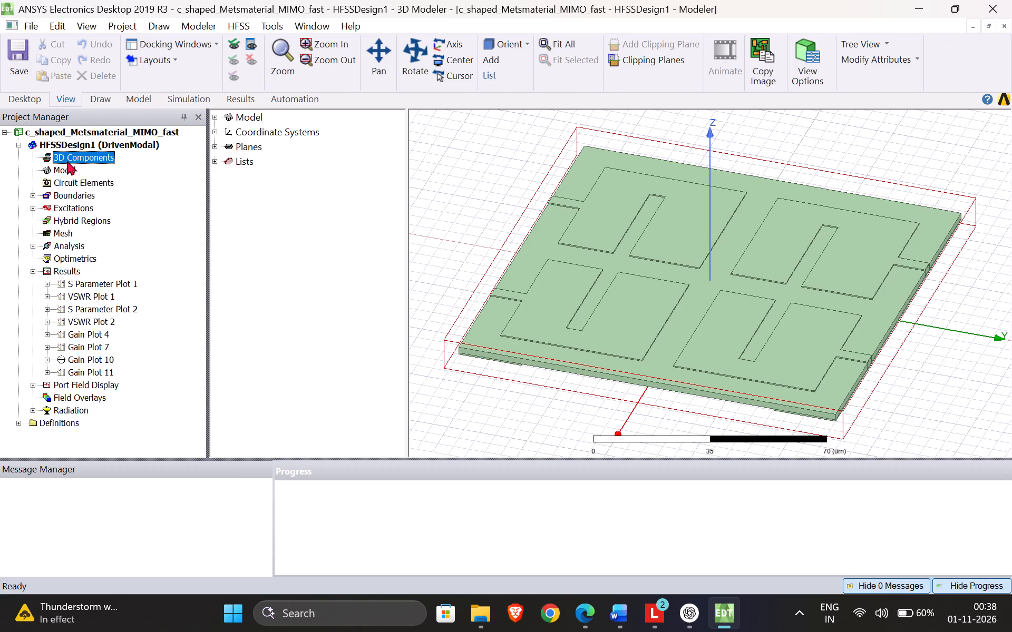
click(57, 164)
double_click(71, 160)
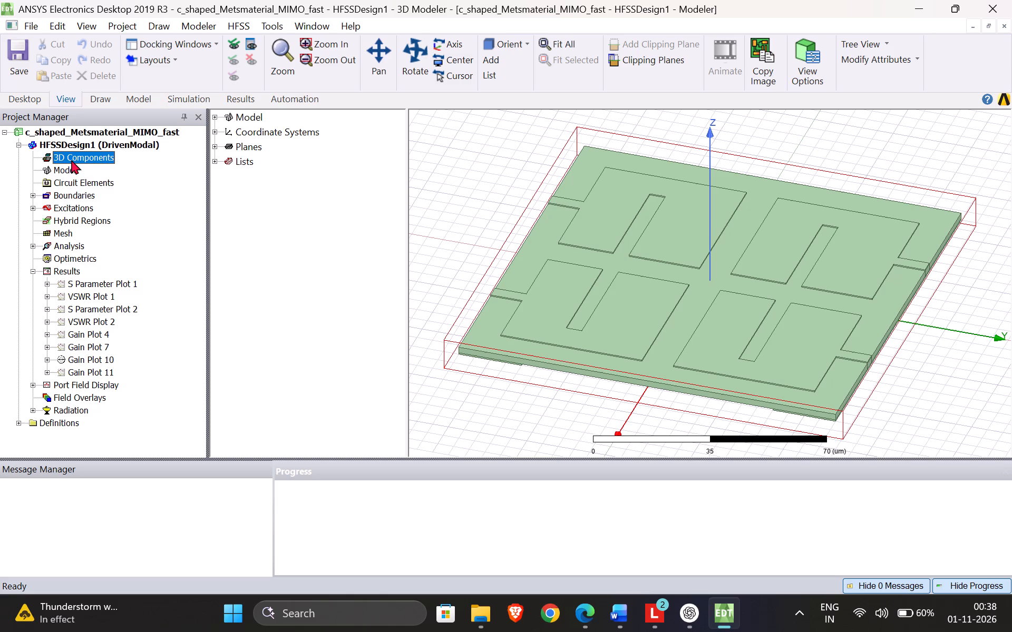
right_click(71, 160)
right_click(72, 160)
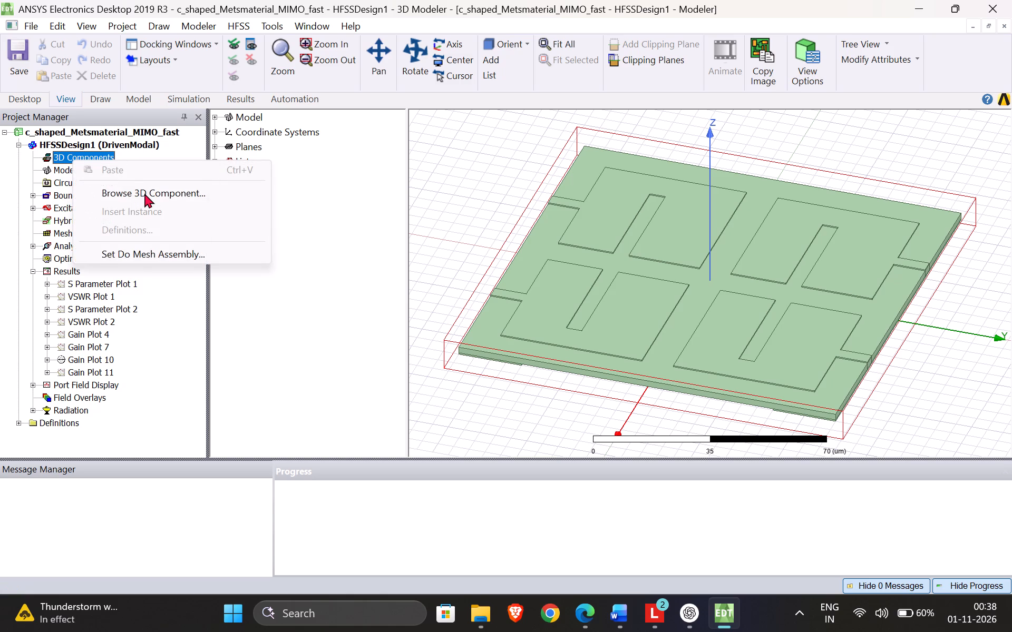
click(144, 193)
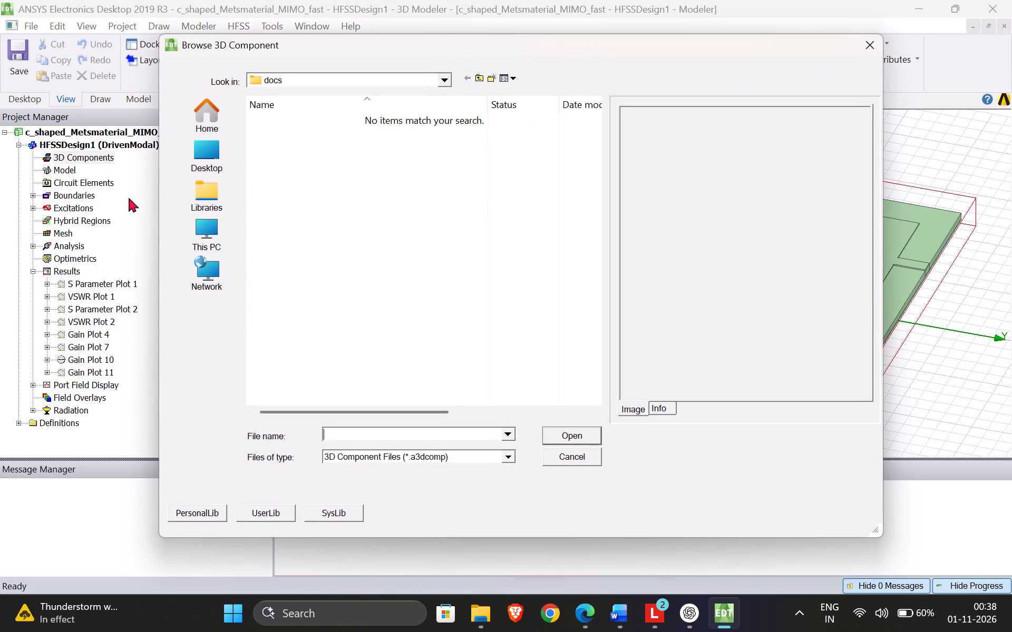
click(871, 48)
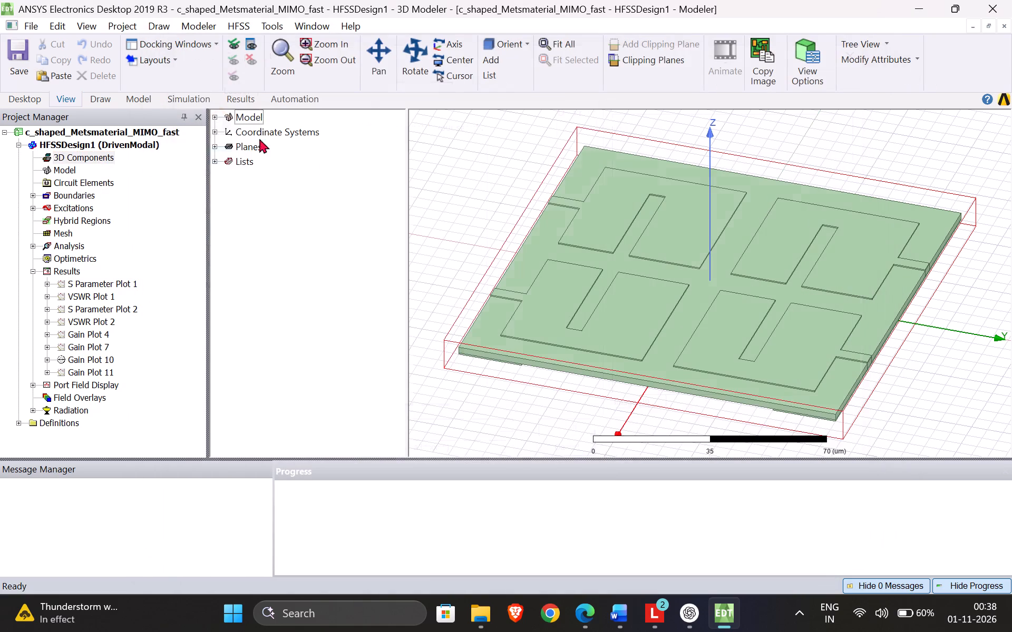
Open the model's Design List and highlight the Substrate, GL, RP and four rectangle sheets to inspect them in the model.
double_click(71, 167)
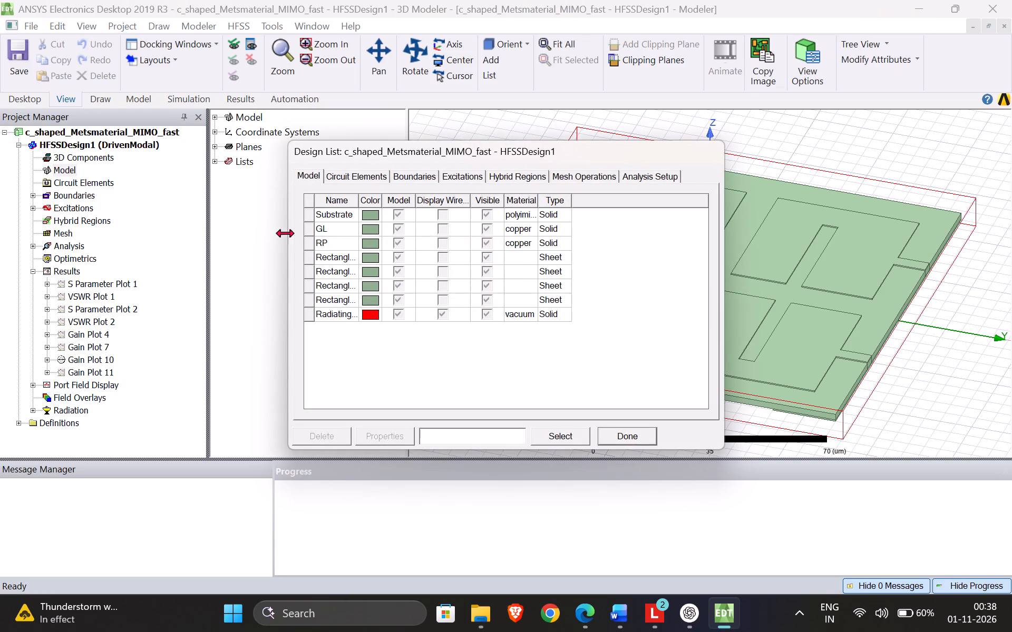
ctrl+click(356, 232)
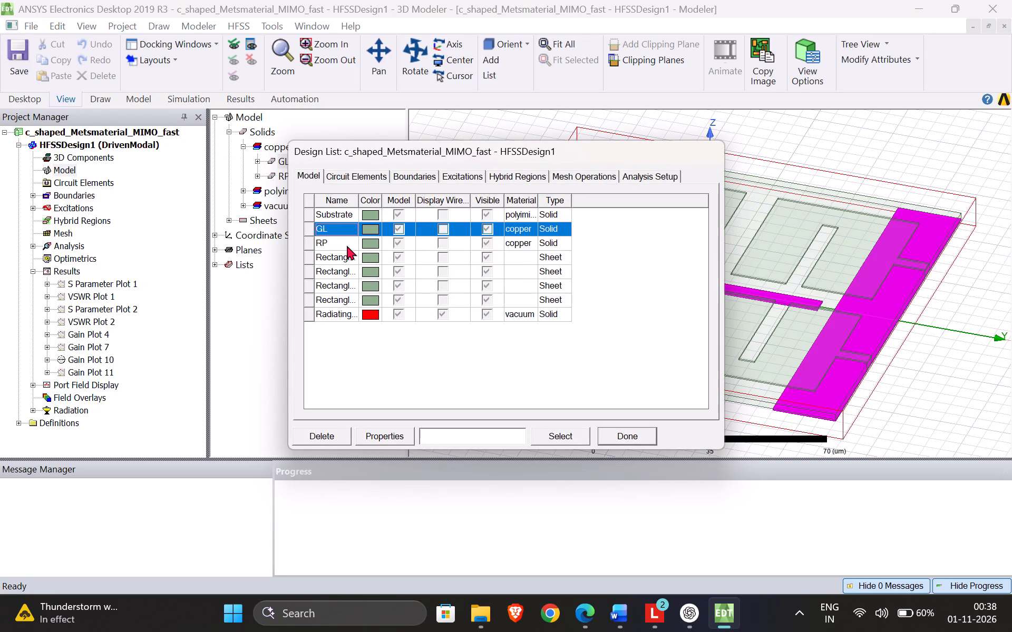
ctrl+click(347, 245)
ctrl+click(343, 213)
ctrl+click(337, 260)
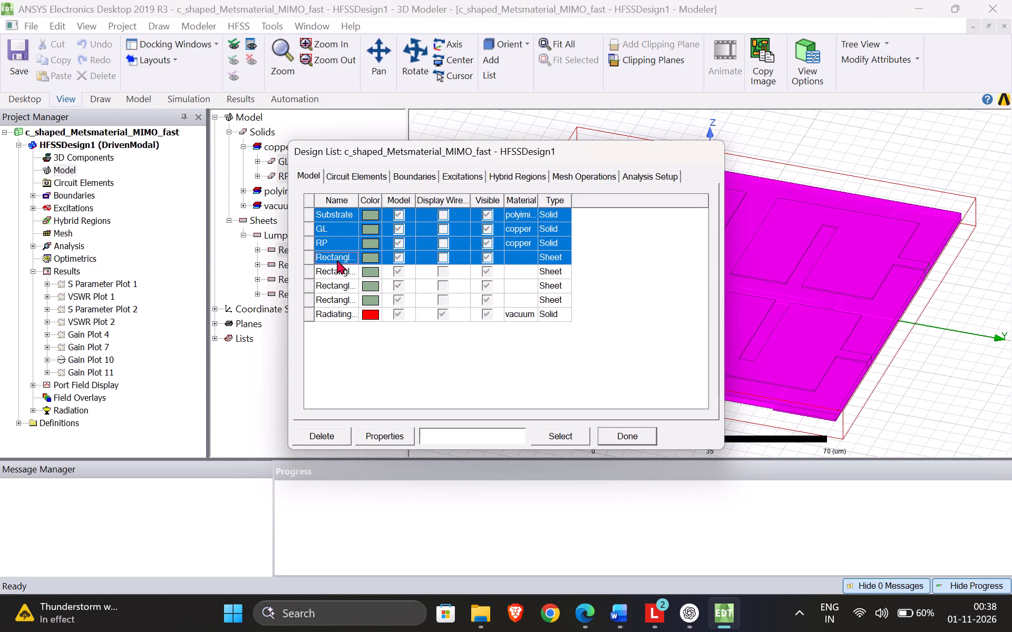
ctrl+click(338, 265)
ctrl+click(339, 280)
ctrl+click(336, 293)
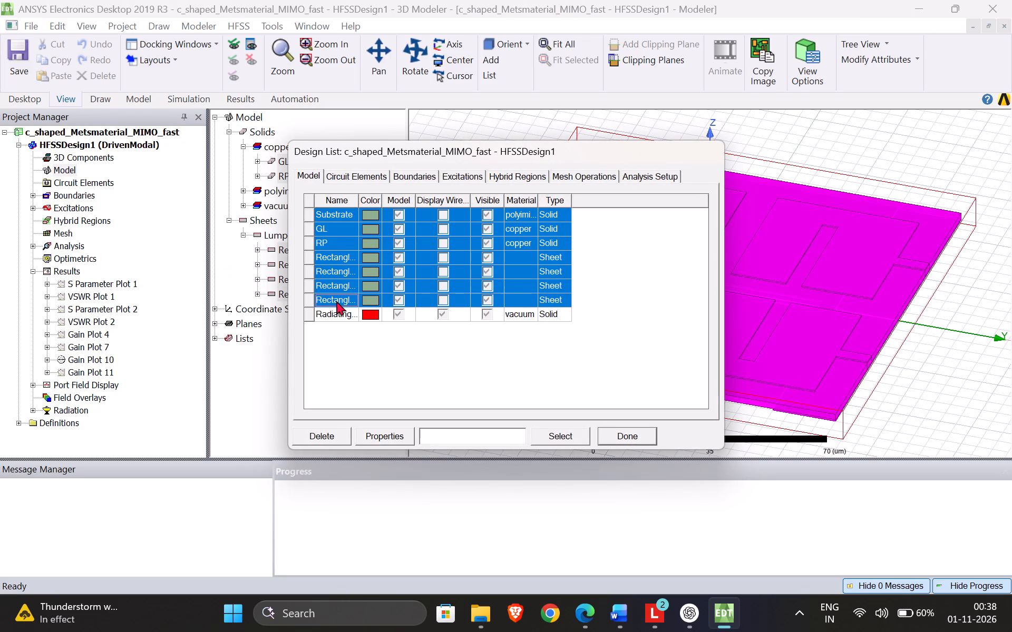
Narrow the selection to Substrate, GL, RP and RadiatingSurface, and examine their shared properties with hidden ones shown.
ctrl+click(340, 259)
ctrl+click(340, 268)
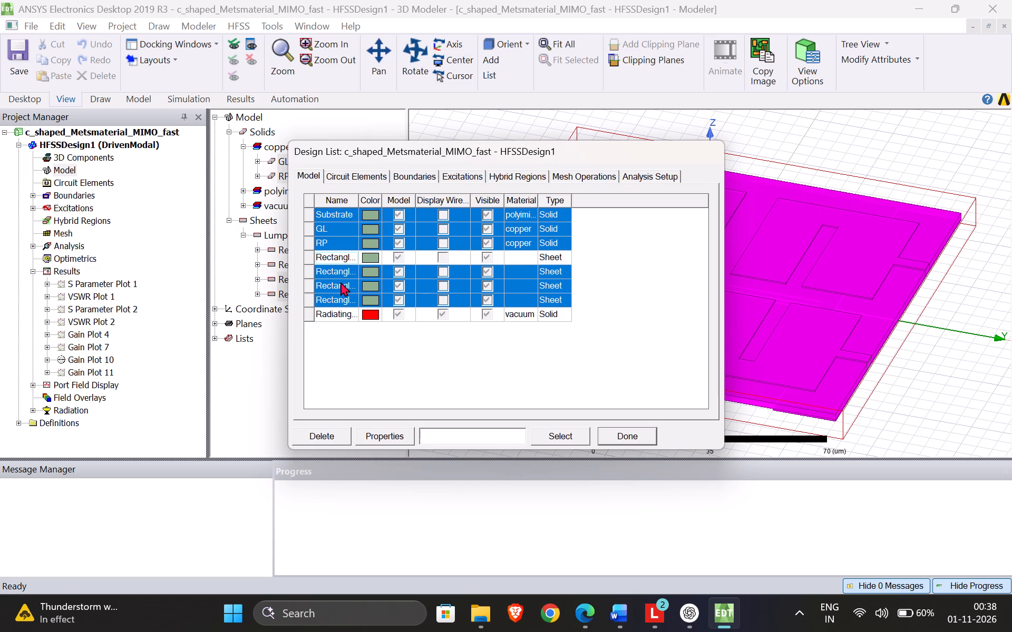
ctrl+click(340, 282)
ctrl+click(340, 295)
ctrl+click(336, 311)
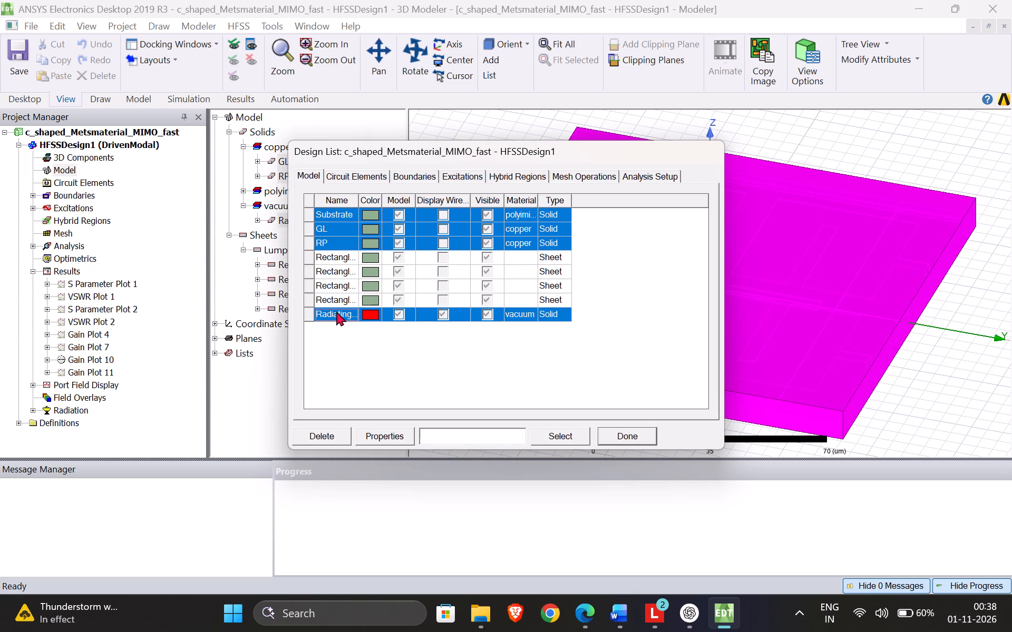
ctrl+click(336, 311)
ctrl+click(336, 311)
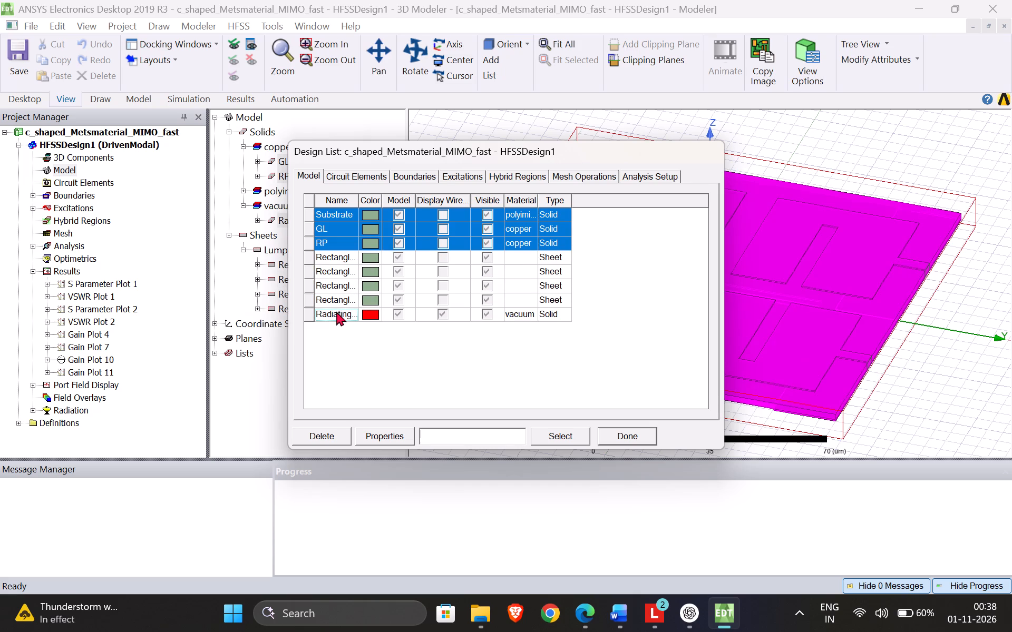
click(405, 436)
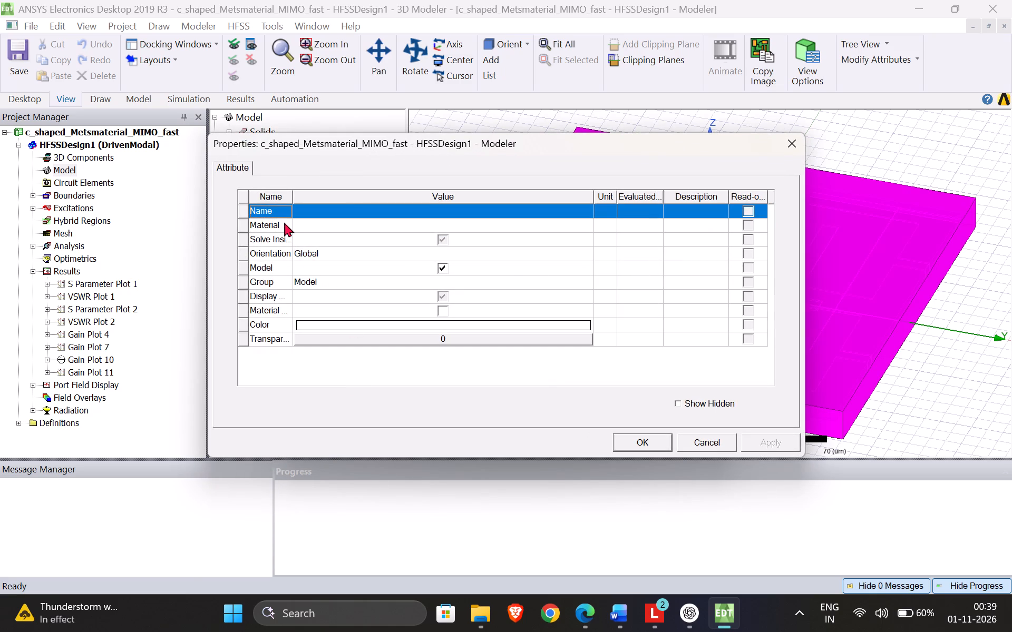
scroll(639, 289, down, 4)
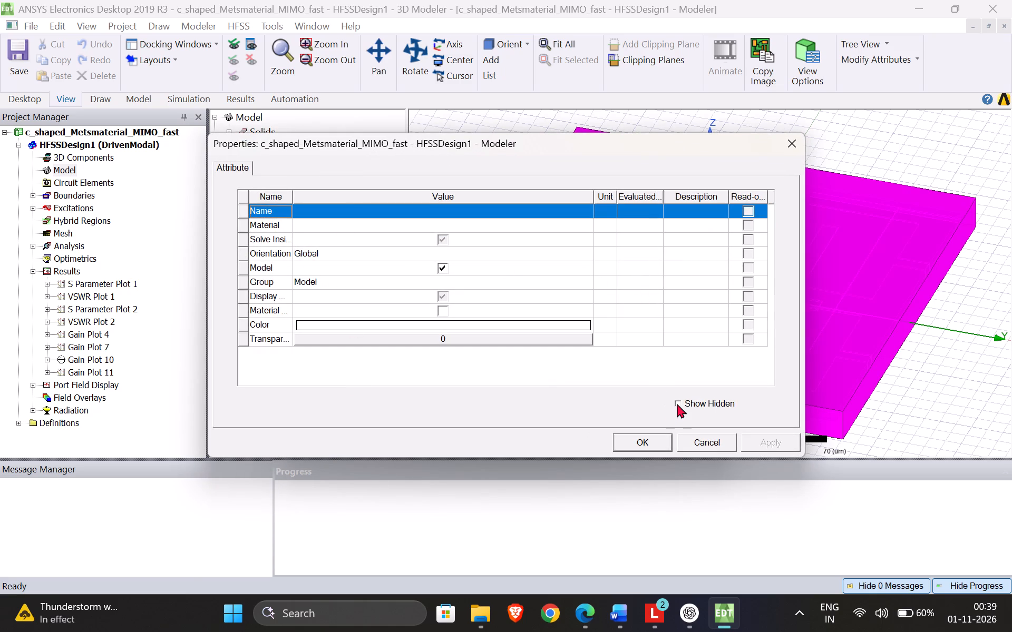
click(677, 403)
click(220, 161)
click(697, 435)
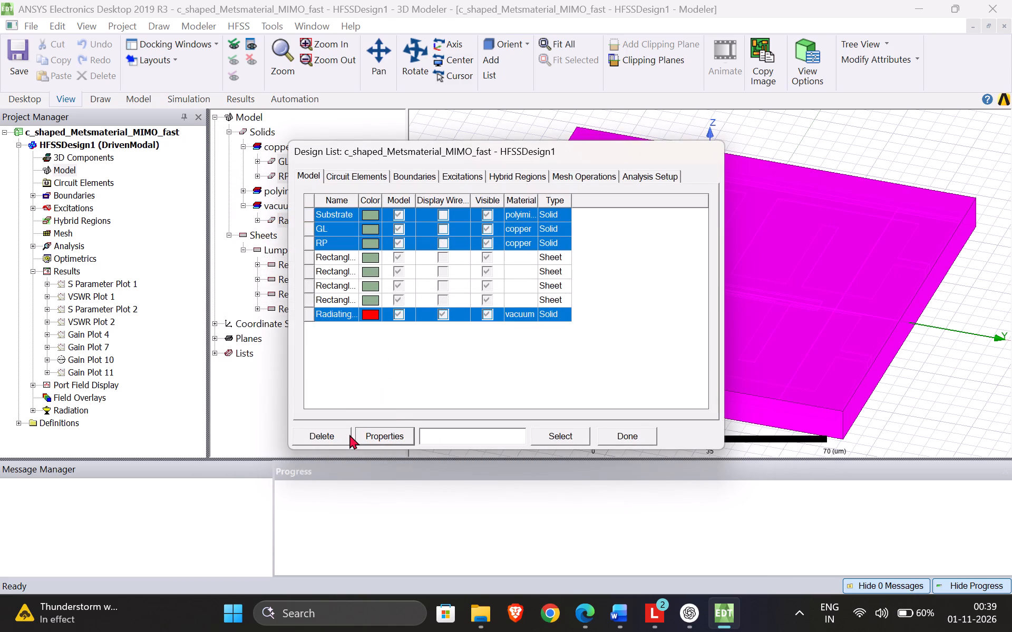
Look through the Design List's boundaries, circuit elements, excitations, hybrid regions and mesh operations for dimension data.
click(554, 435)
click(421, 171)
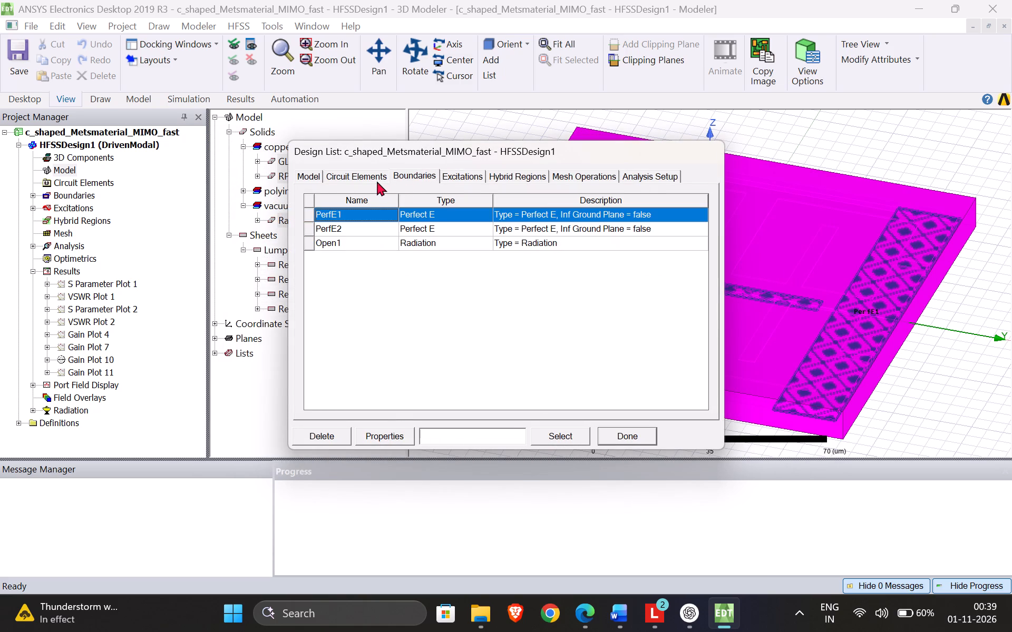
click(377, 177)
click(424, 176)
click(464, 179)
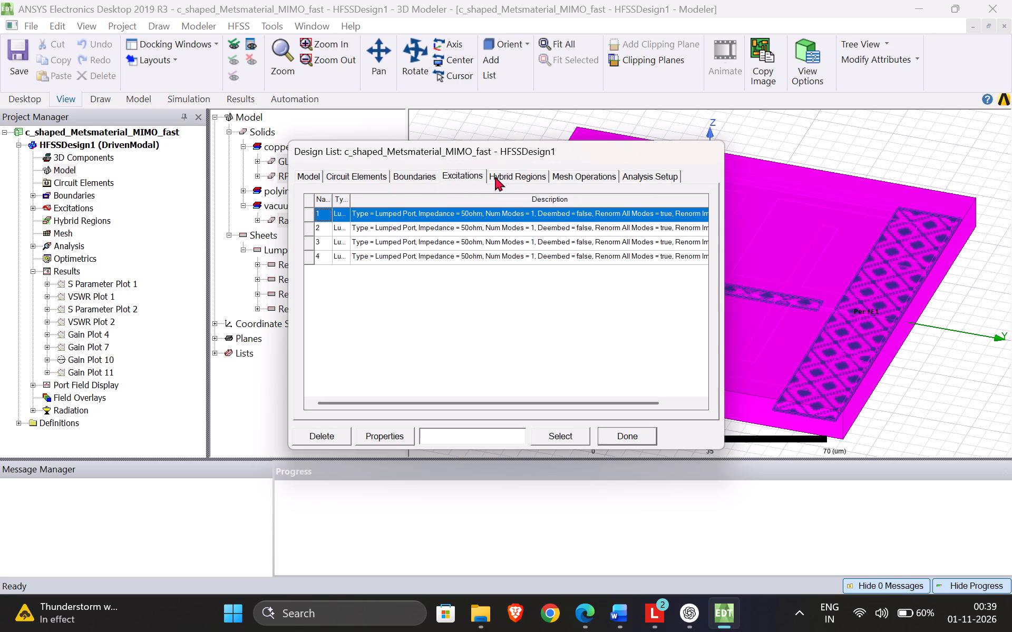
click(506, 175)
click(587, 179)
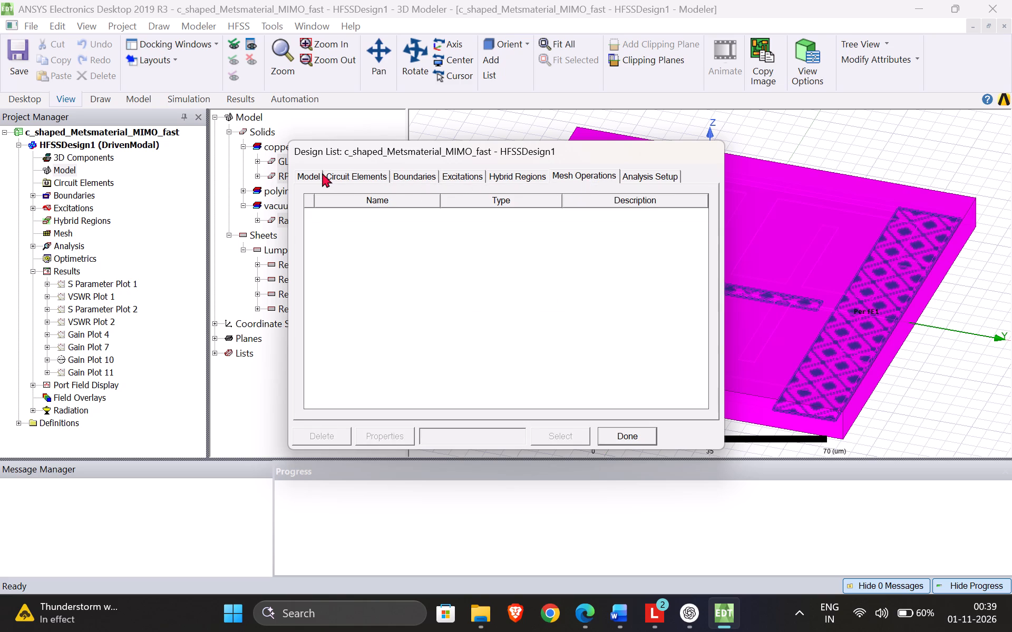
click(317, 173)
right_click(423, 245)
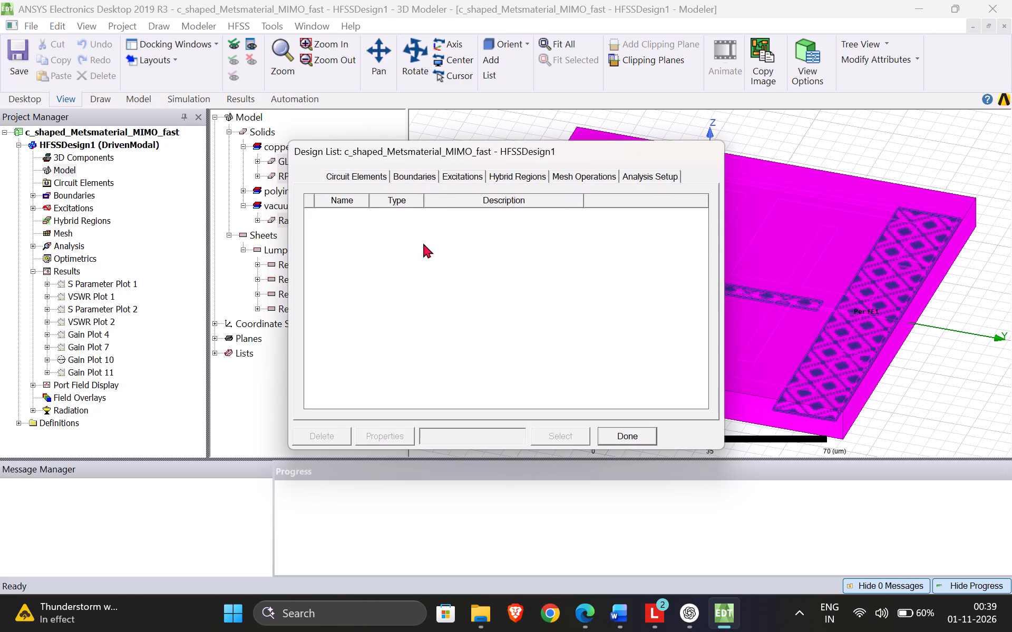
right_click(423, 233)
Add the first three rectangle sheets to the Design List selection and move the list window aside to uncover the model.
ctrl+click(354, 258)
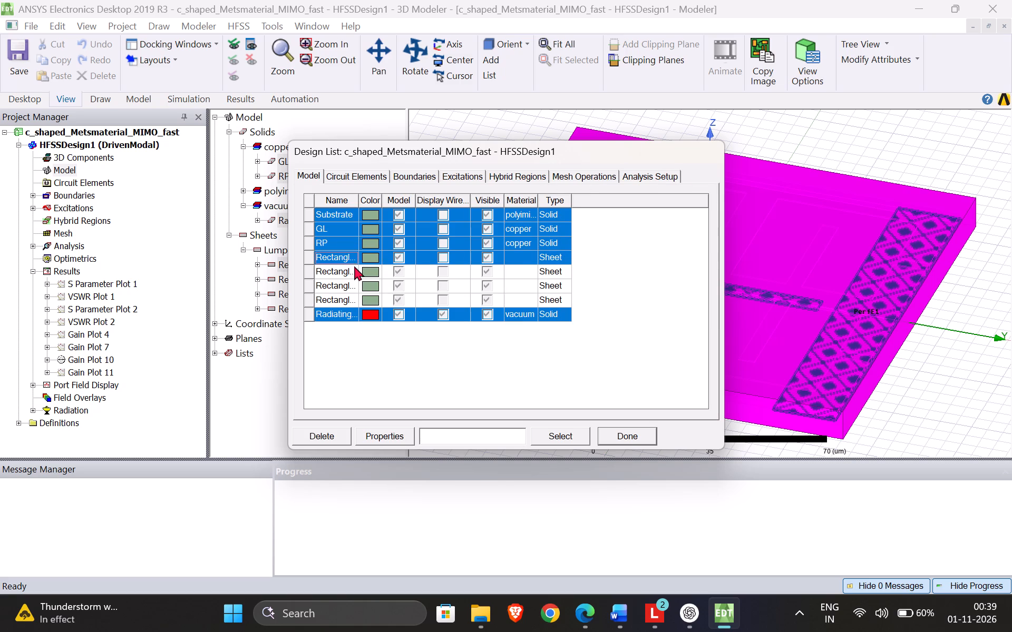
ctrl+click(354, 268)
ctrl+click(400, 281)
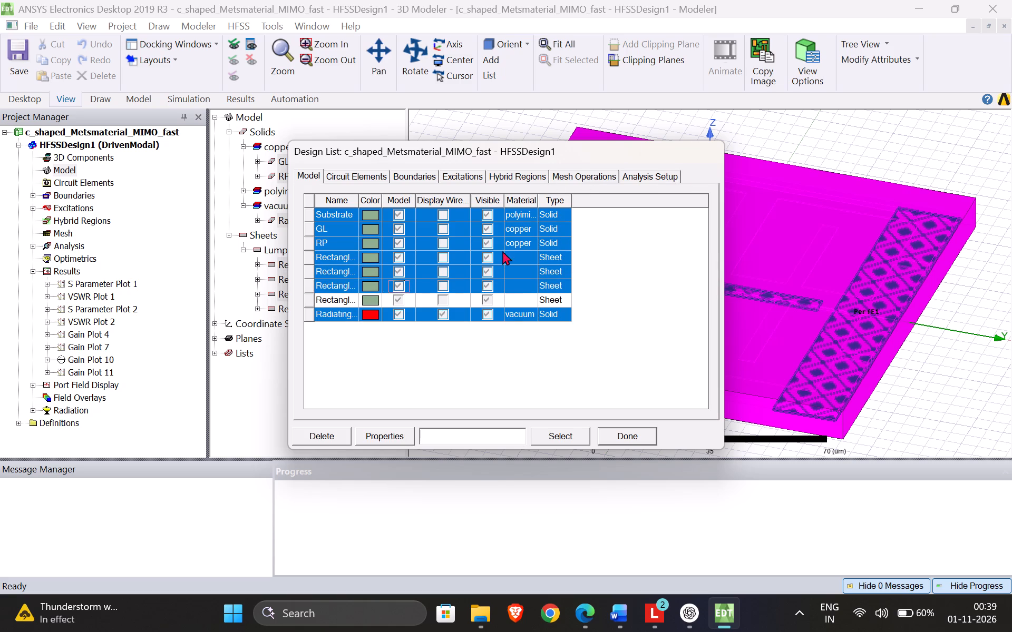
drag(614, 154, 419, 233)
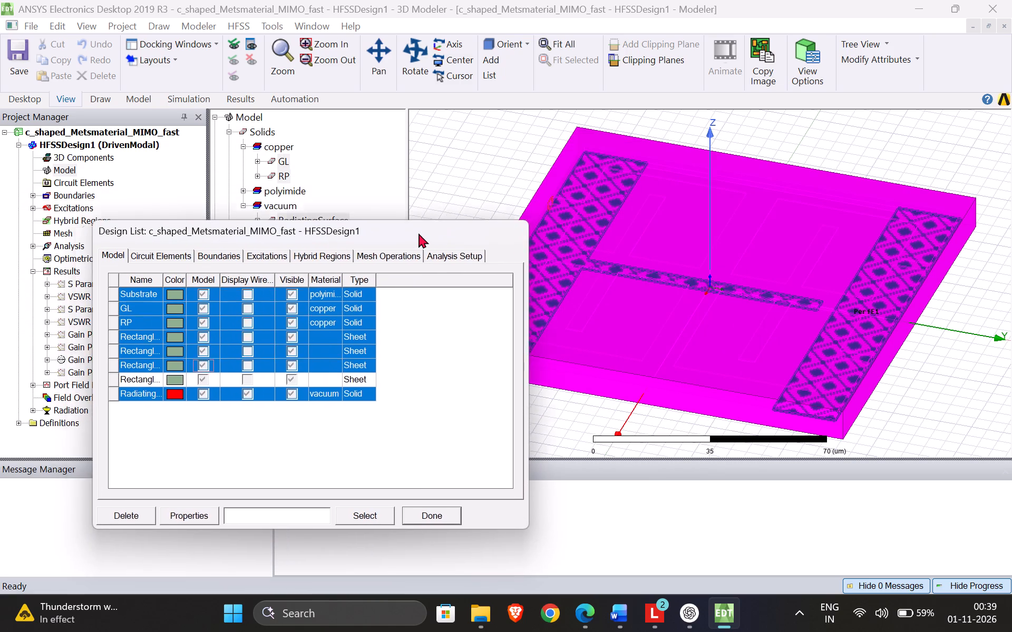
drag(419, 233, 406, 193)
middle_drag(937, 275, 932, 273)
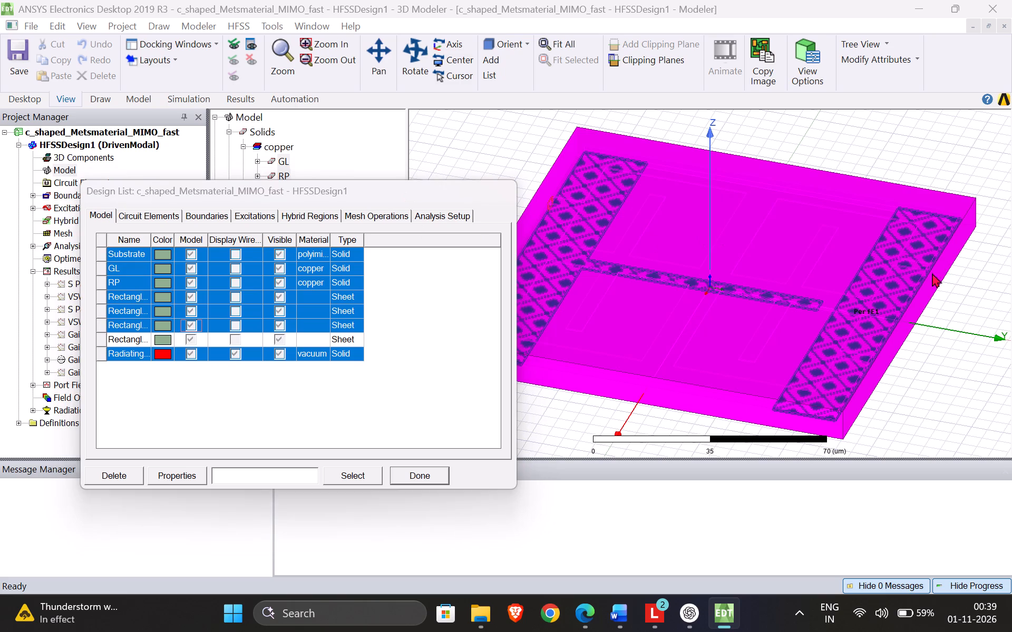
middle_drag(932, 273, 932, 232)
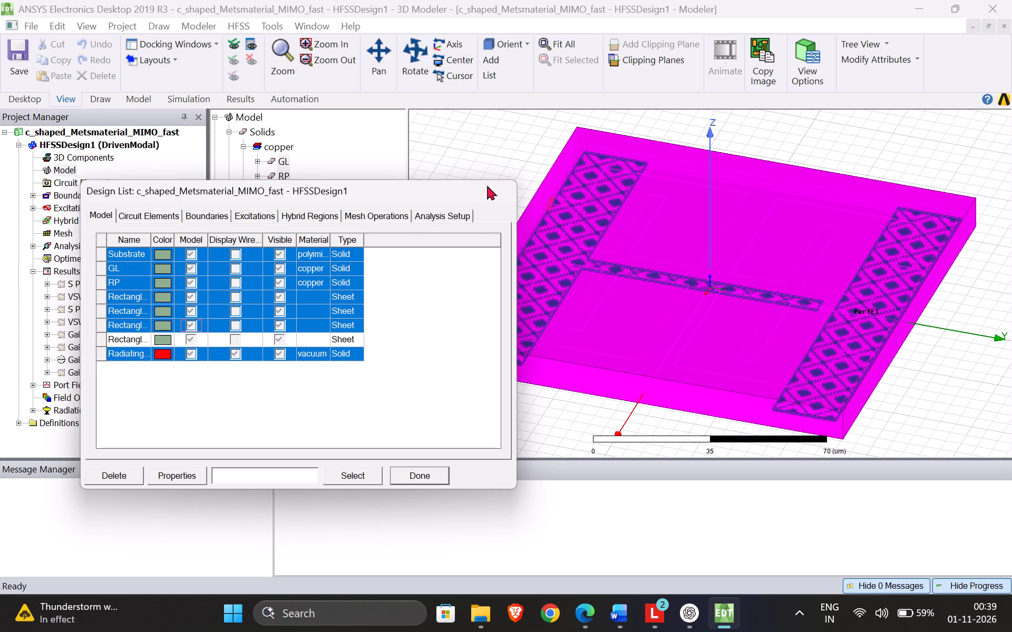
click(458, 216)
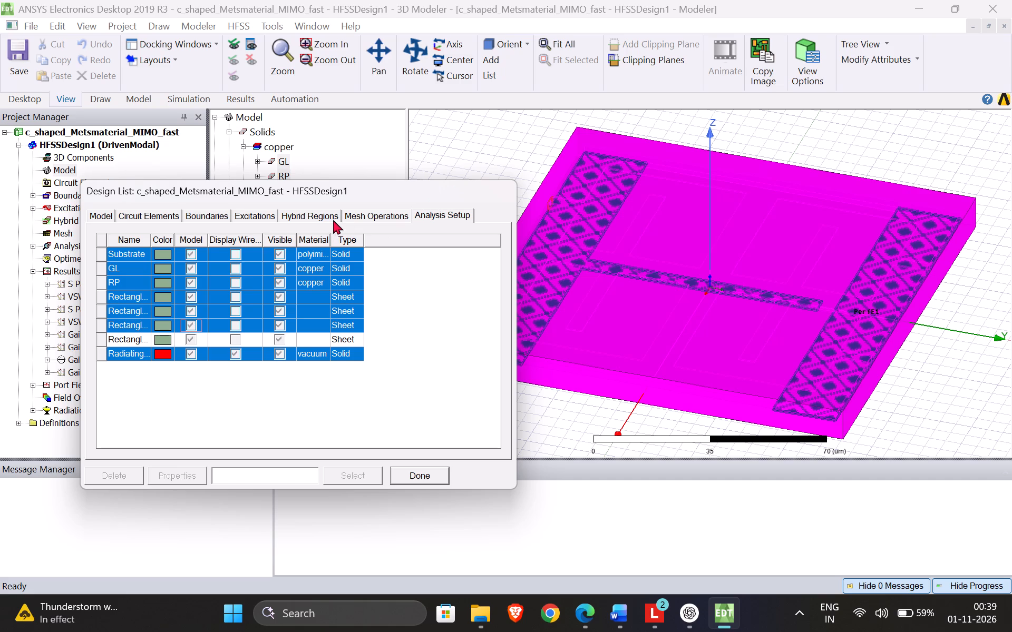
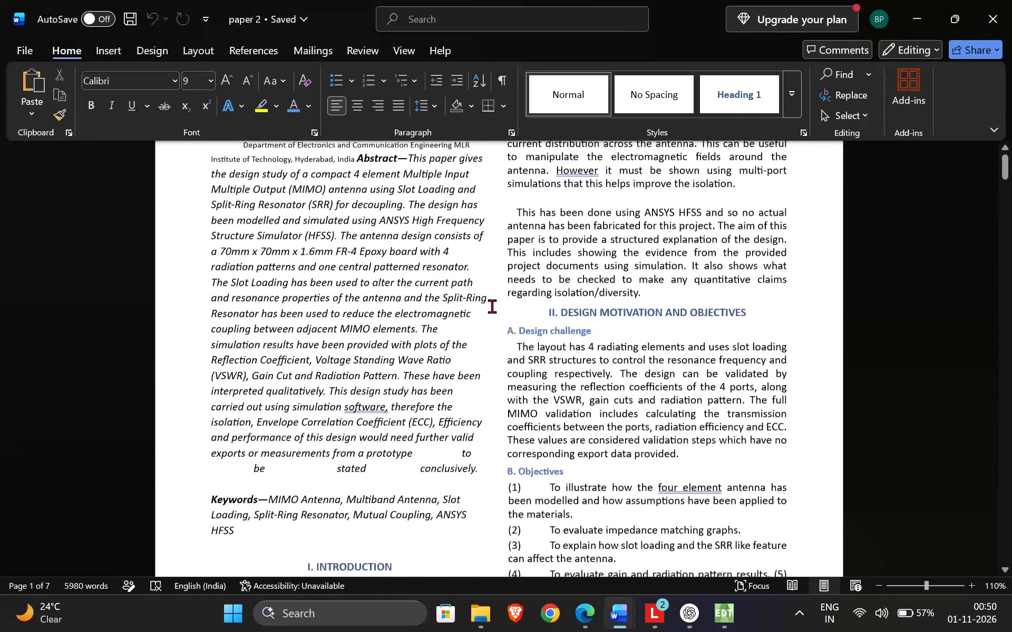
scroll(492, 306, up, 6)
click(625, 617)
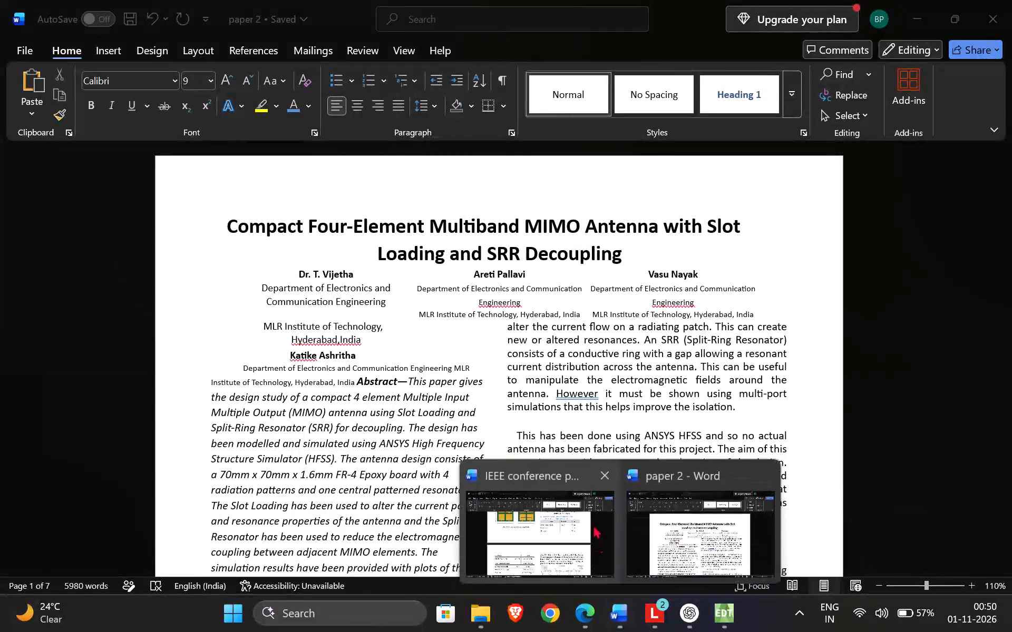
click(23, 41)
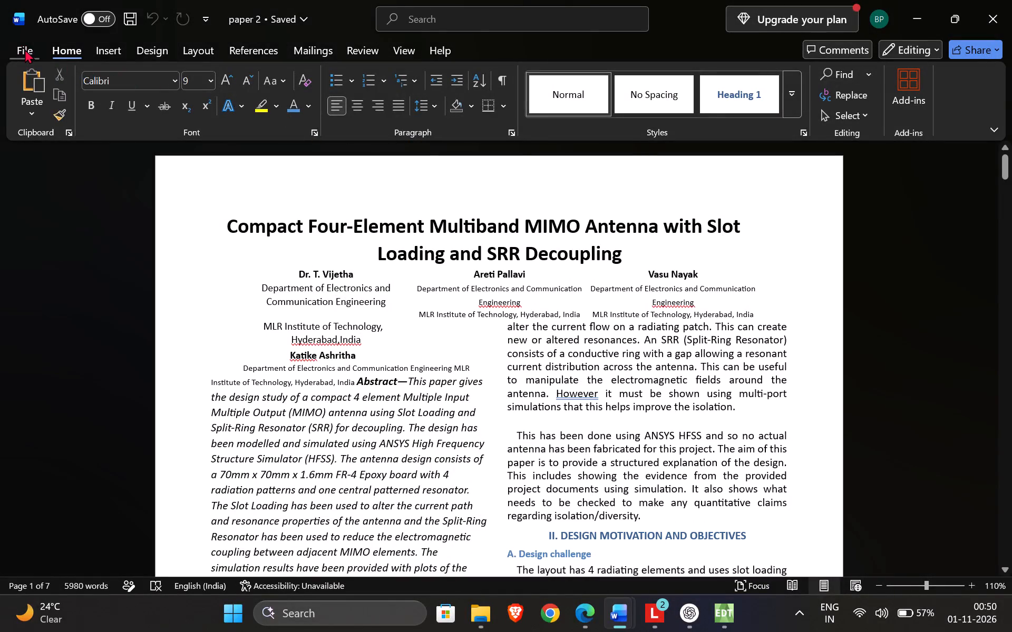
click(25, 49)
click(46, 117)
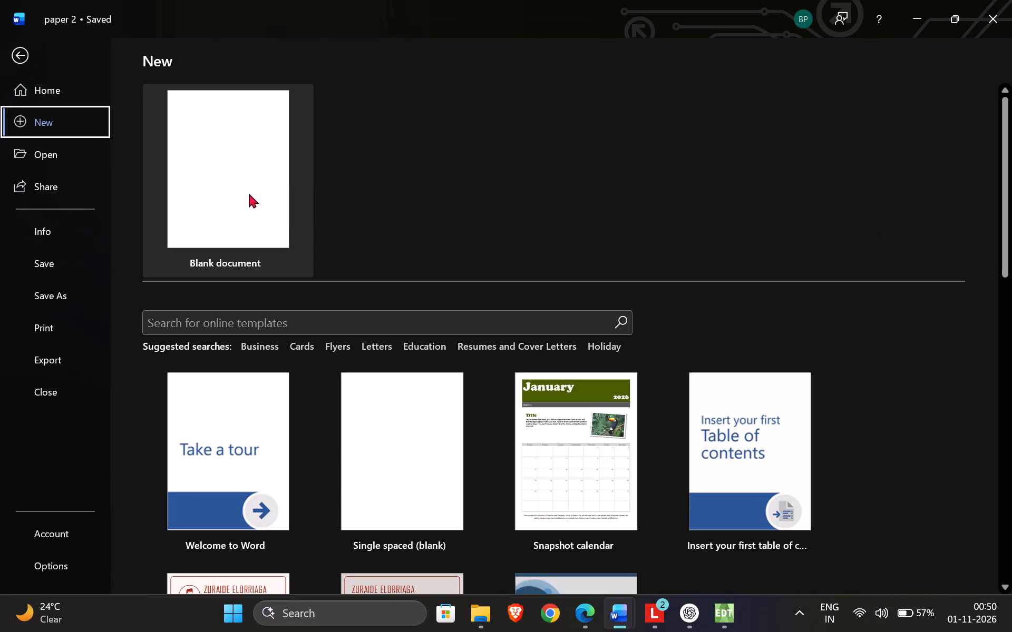
click(230, 191)
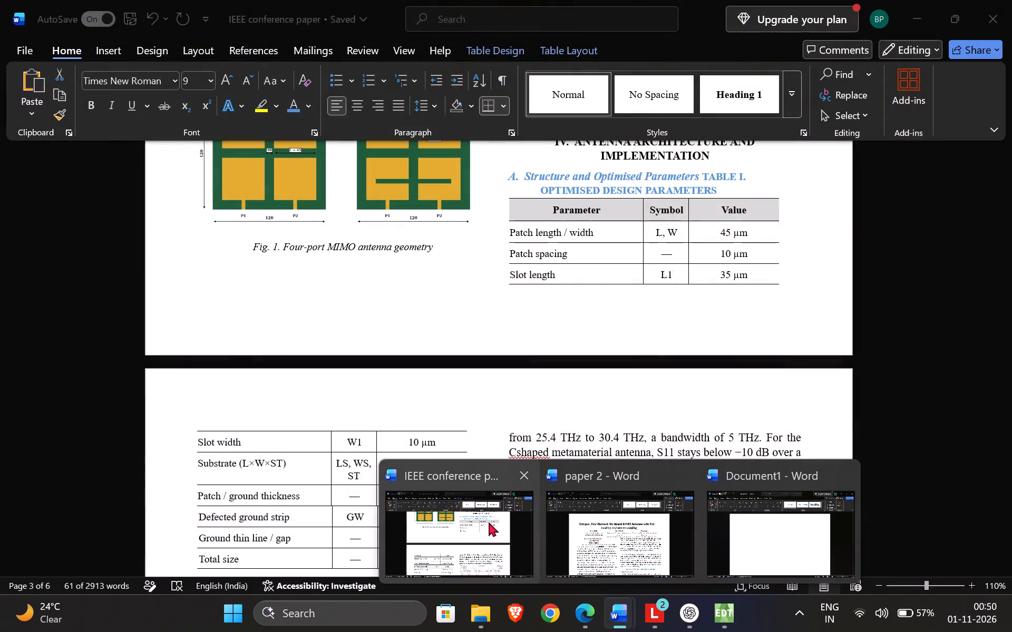
Copy the title and the complete author block from the IEEE conference paper into the new blank document.
click(433, 519)
scroll(418, 334, up, 15)
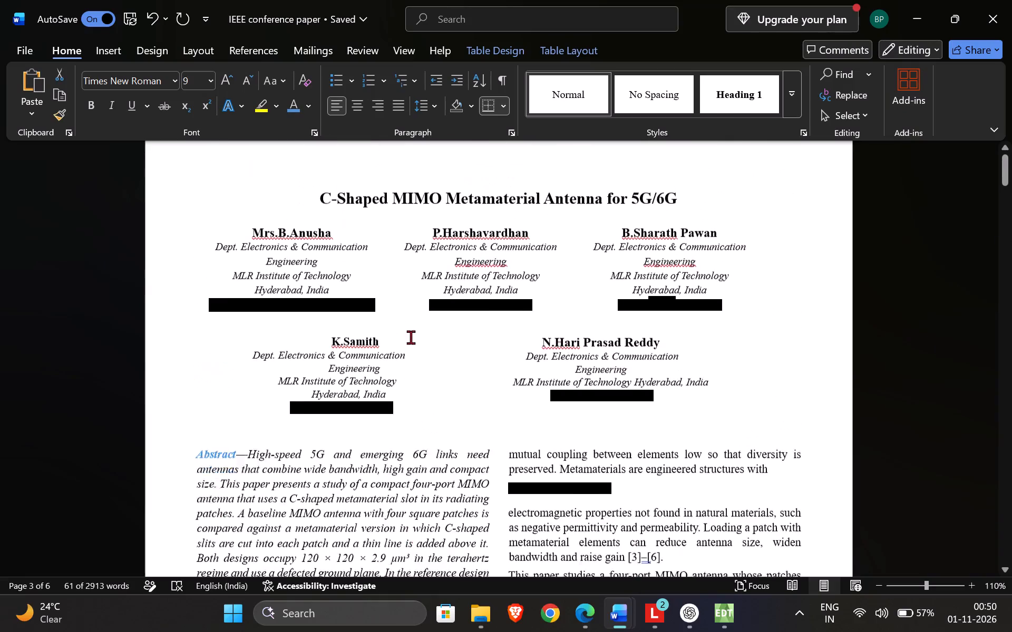
scroll(411, 337, up, 2)
click(400, 298)
drag(316, 226, 768, 424)
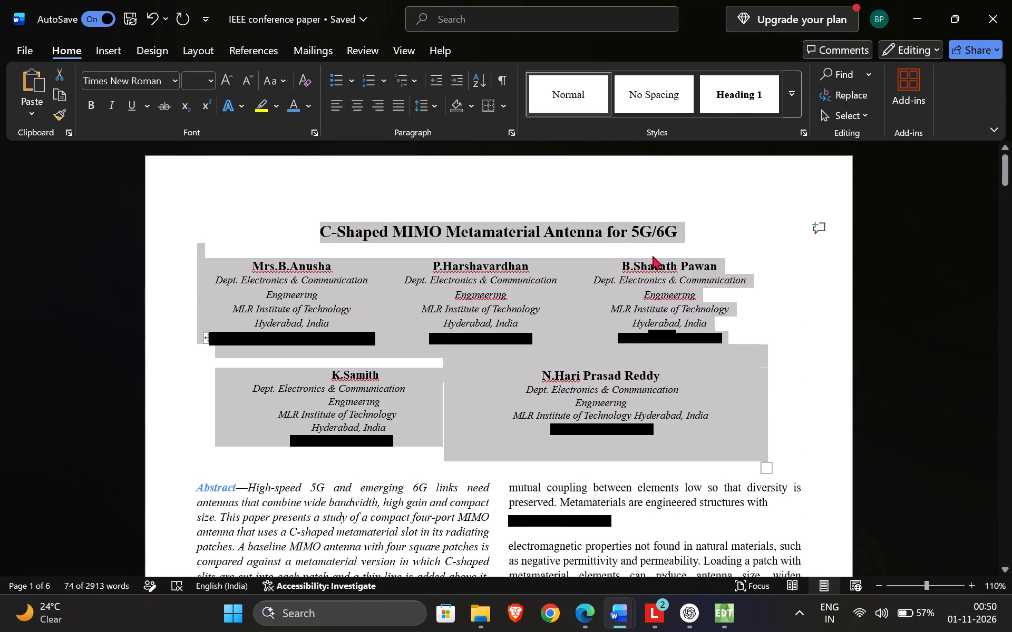
key(ctrl+c)
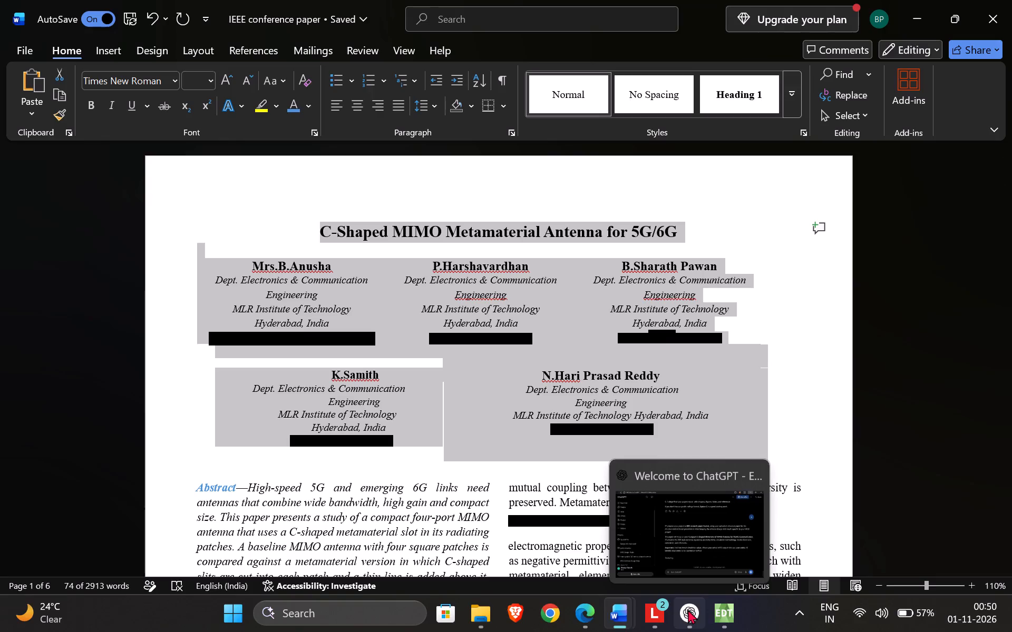
click(783, 550)
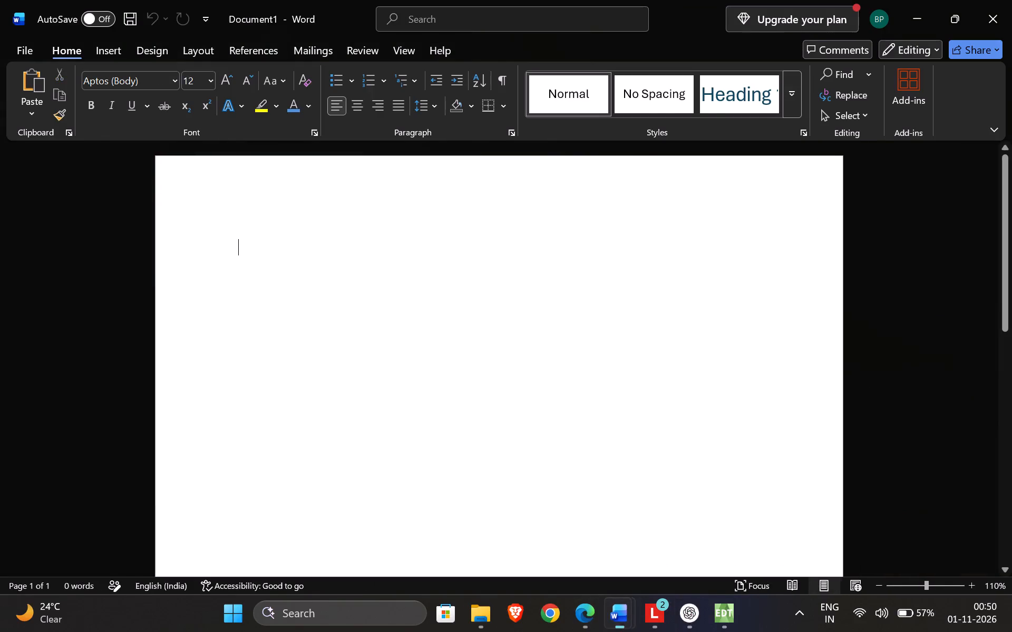
key(ctrl+v)
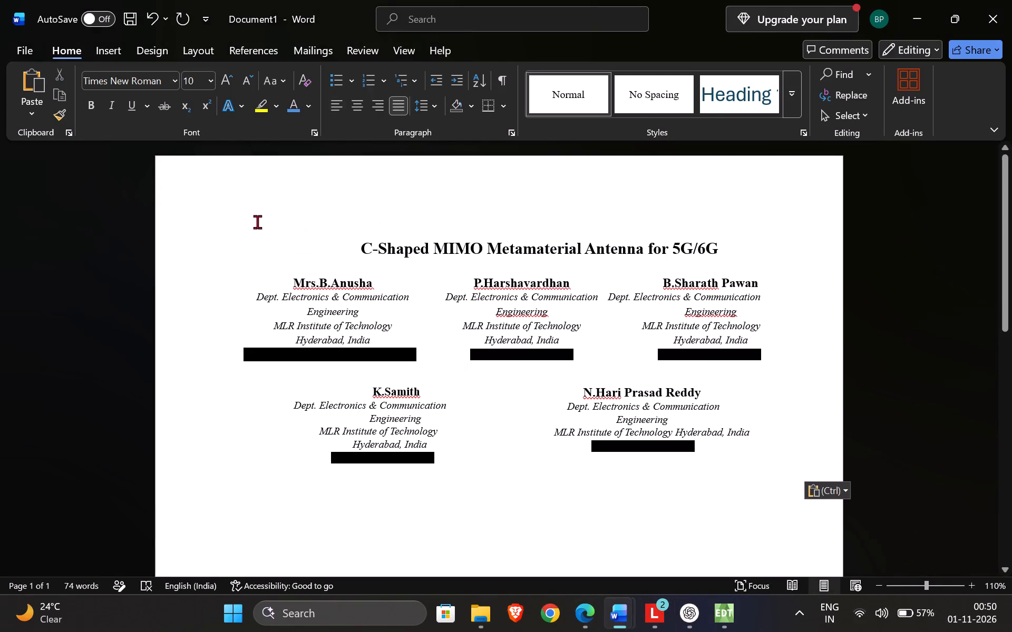
Set the left and right indents of the empty paragraph below the author block to 2 cm each.
click(212, 44)
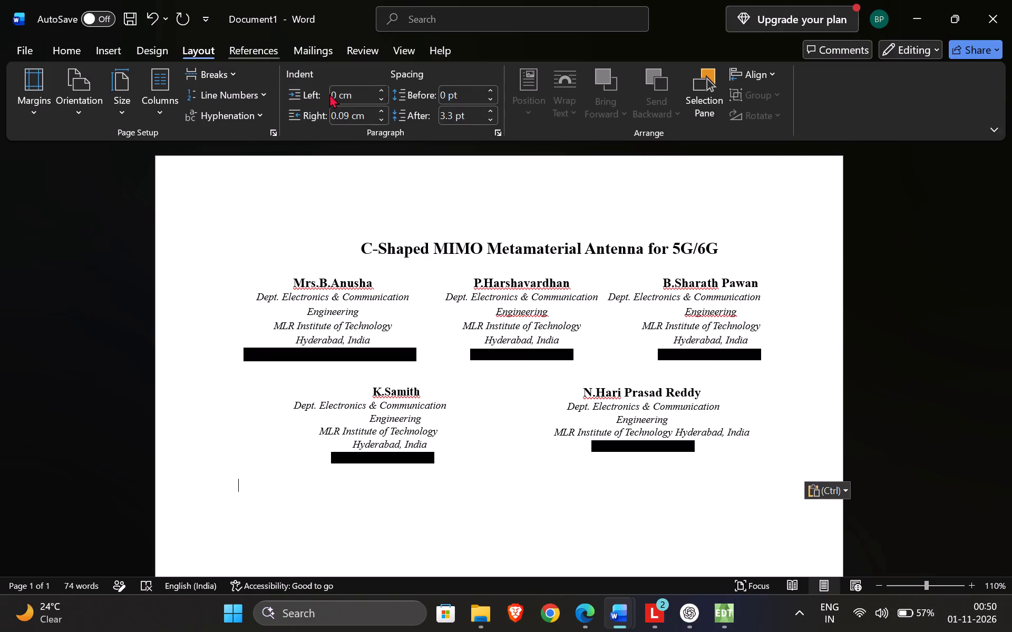
click(381, 115)
double_click(381, 115)
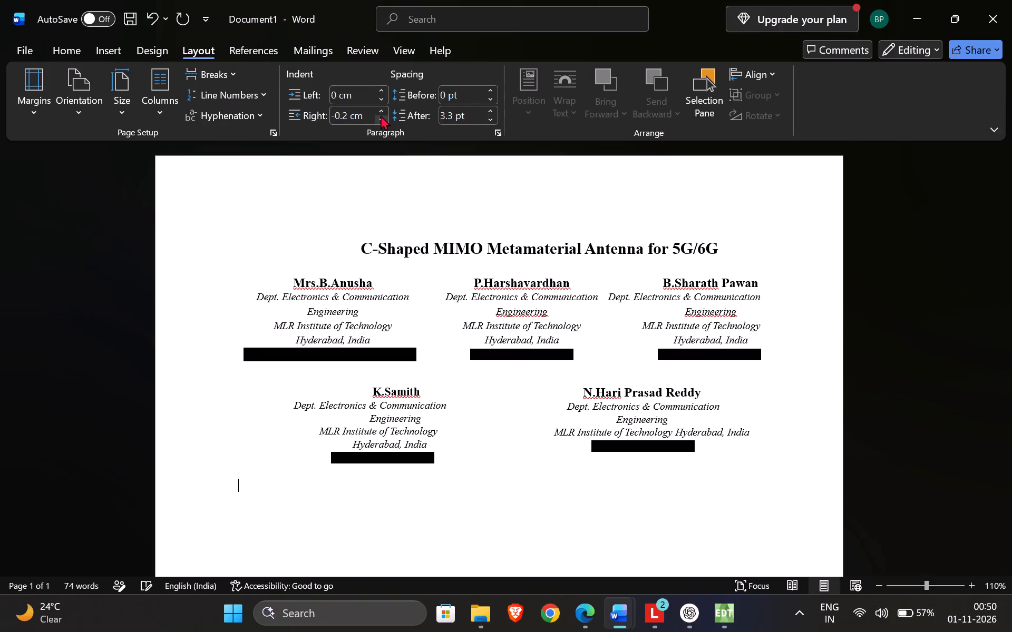
click(382, 104)
click(356, 86)
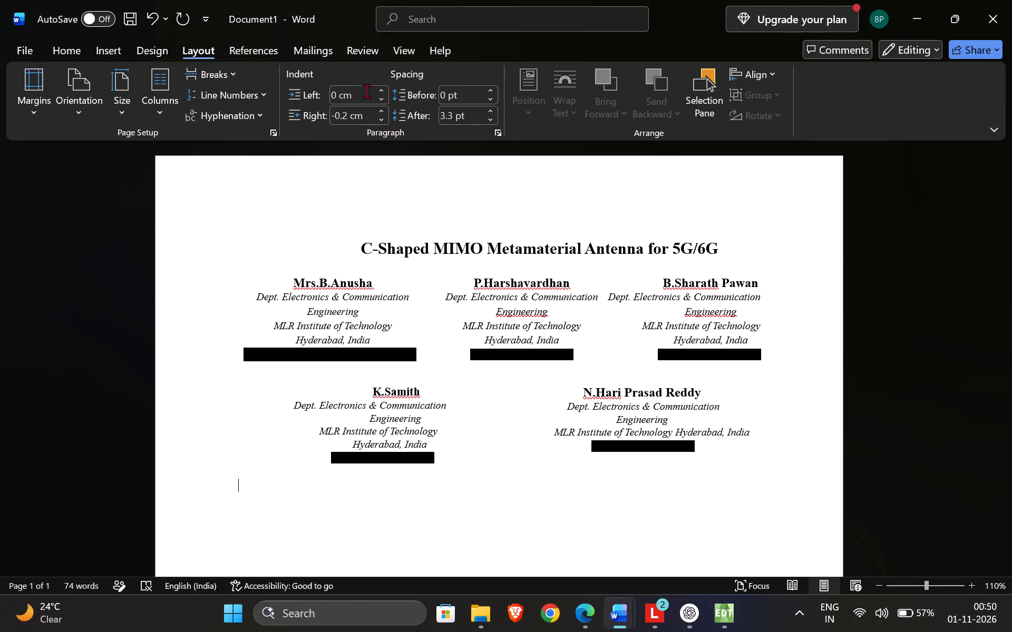
click(373, 92)
drag(371, 95, 291, 101)
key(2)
drag(372, 117, 348, 118)
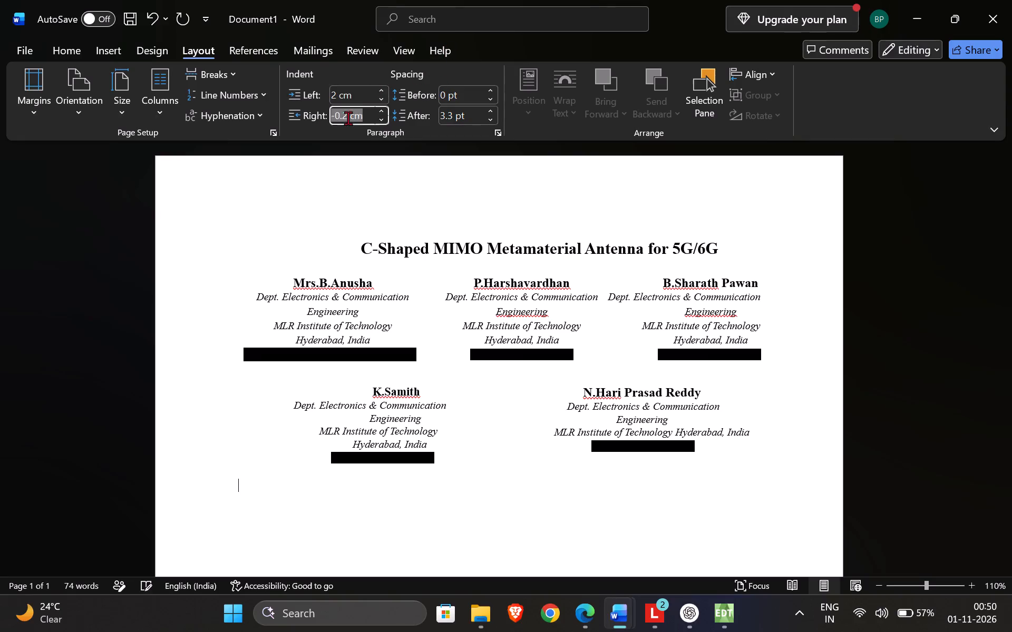
drag(348, 118, 327, 117)
drag(365, 111, 331, 113)
drag(331, 113, 308, 117)
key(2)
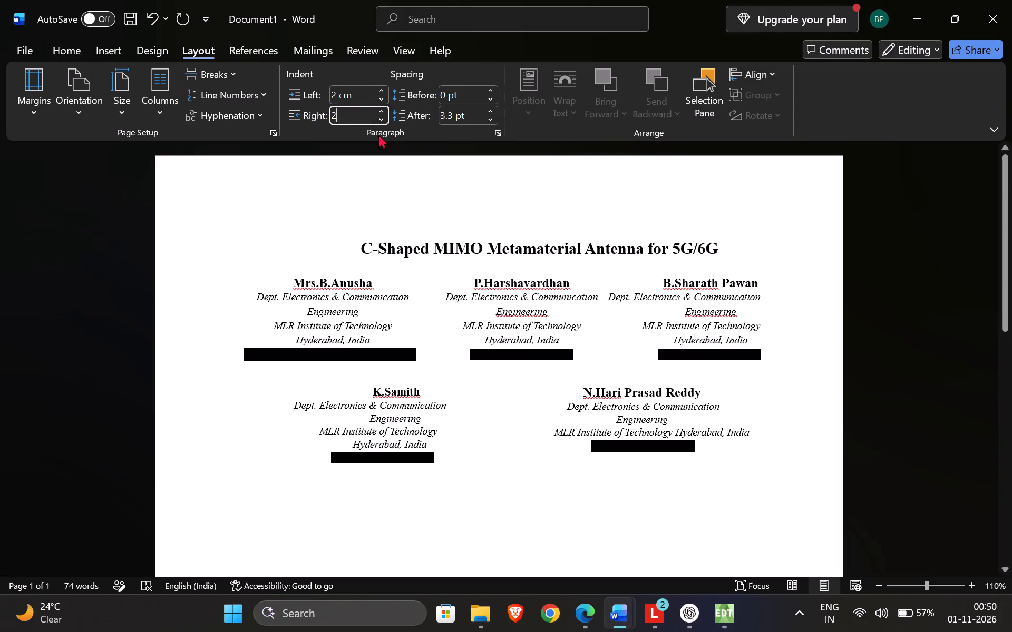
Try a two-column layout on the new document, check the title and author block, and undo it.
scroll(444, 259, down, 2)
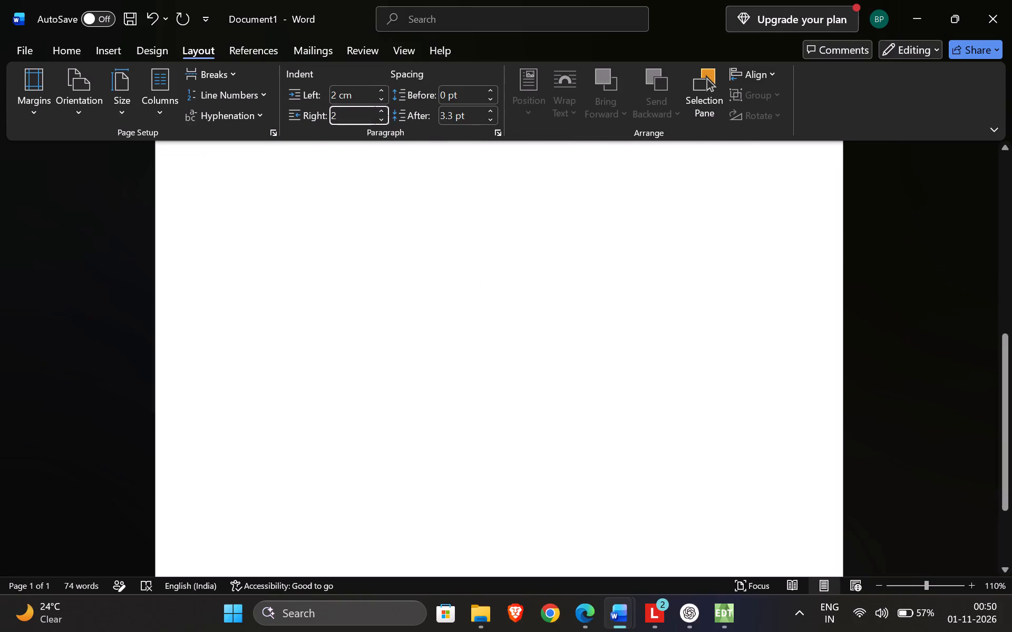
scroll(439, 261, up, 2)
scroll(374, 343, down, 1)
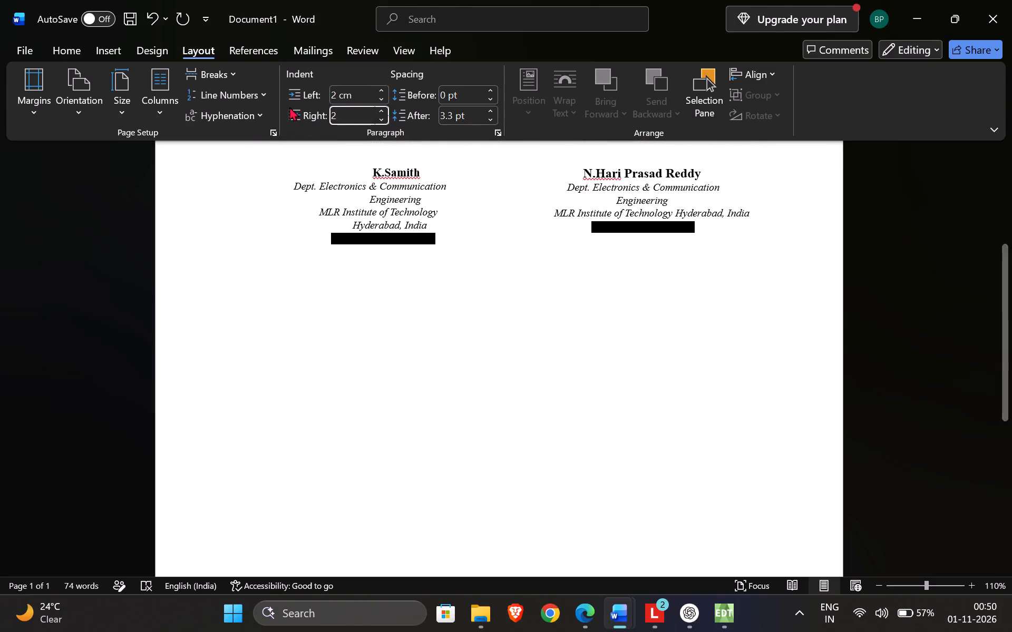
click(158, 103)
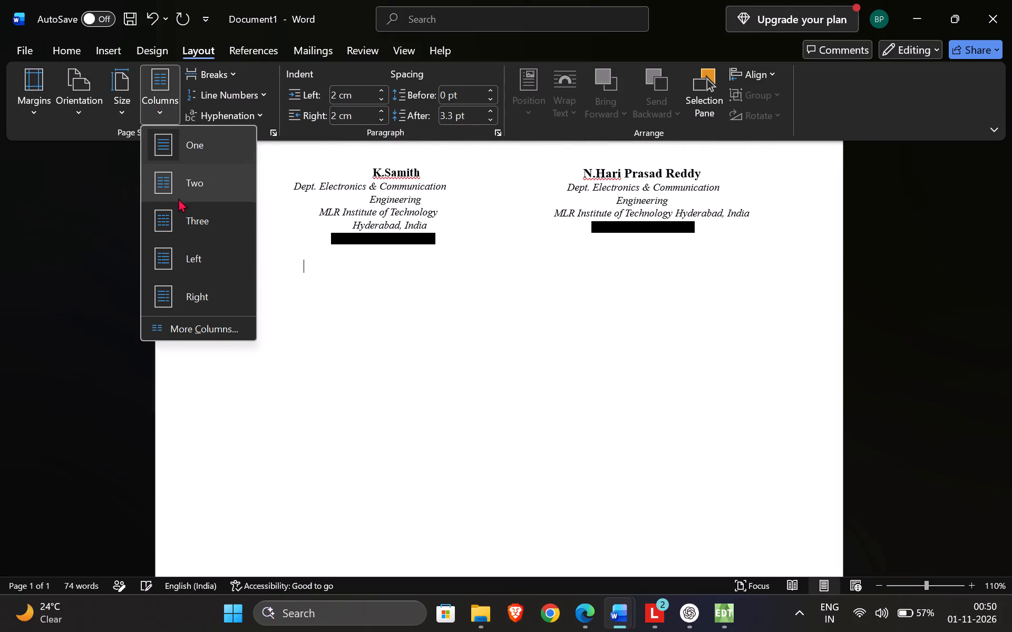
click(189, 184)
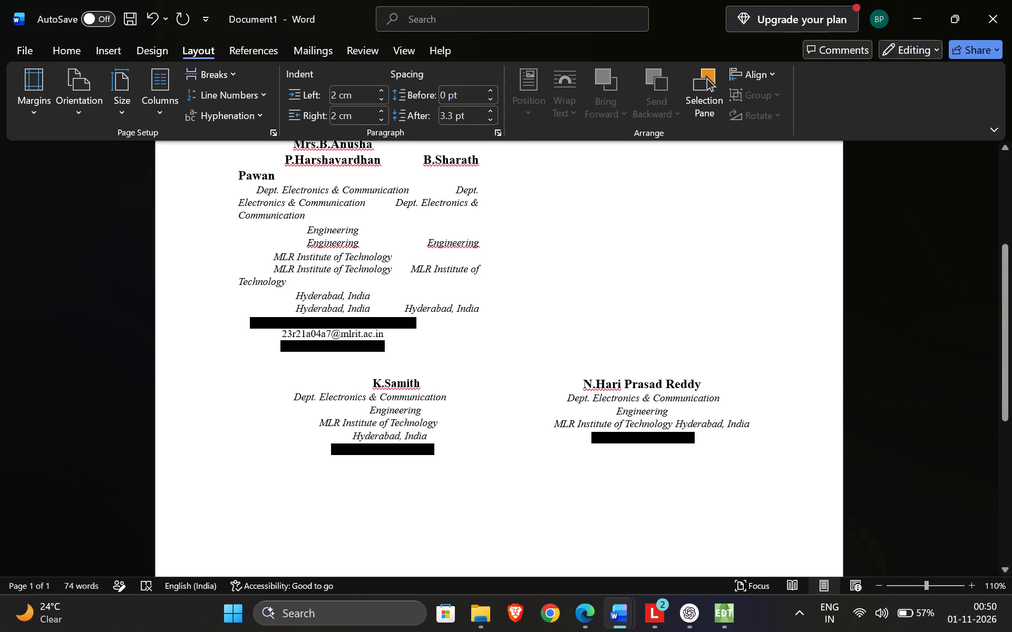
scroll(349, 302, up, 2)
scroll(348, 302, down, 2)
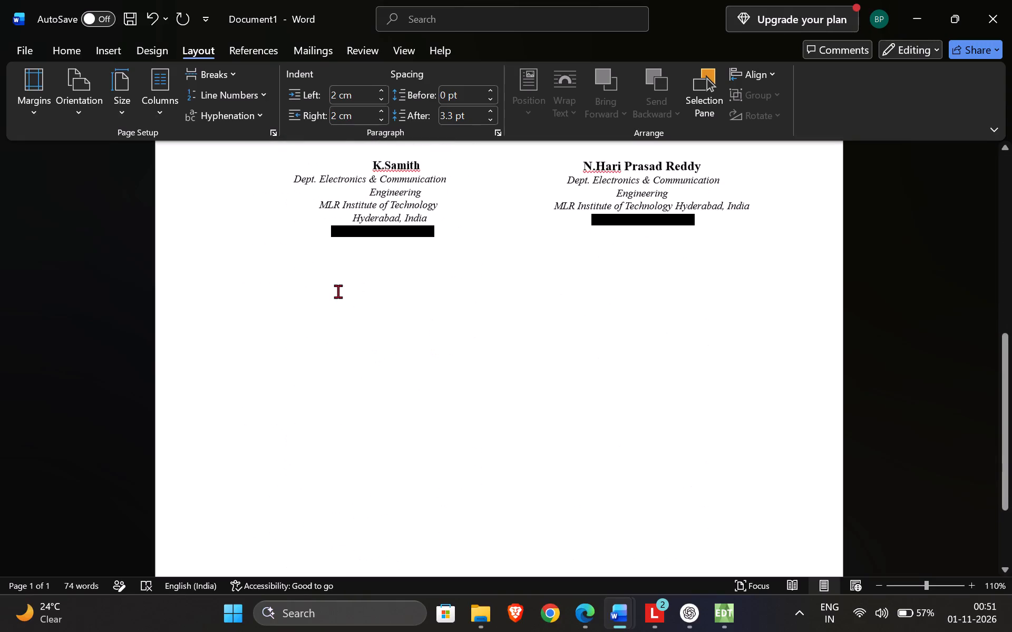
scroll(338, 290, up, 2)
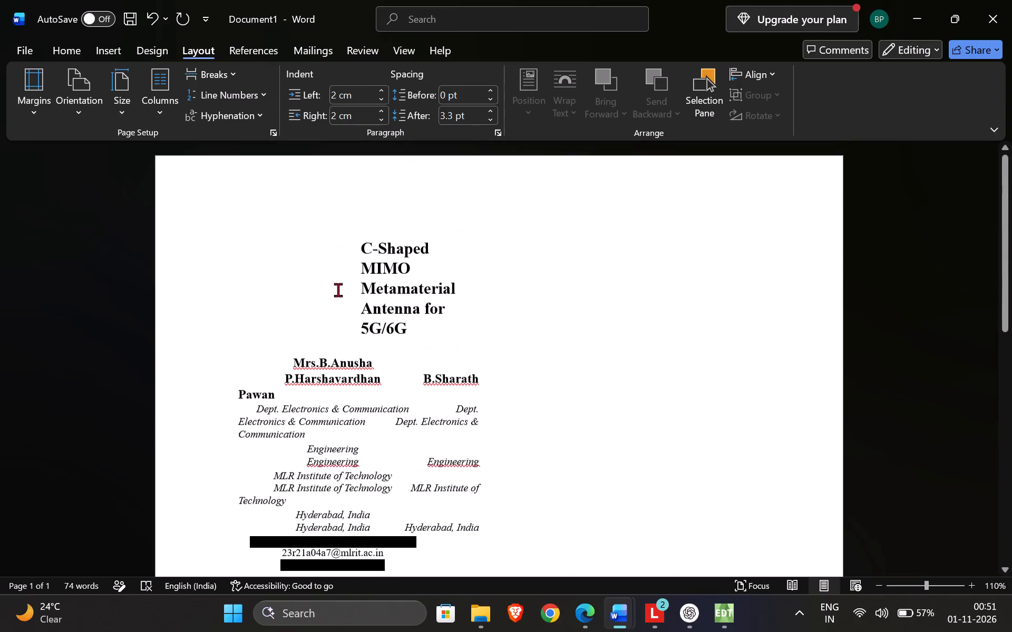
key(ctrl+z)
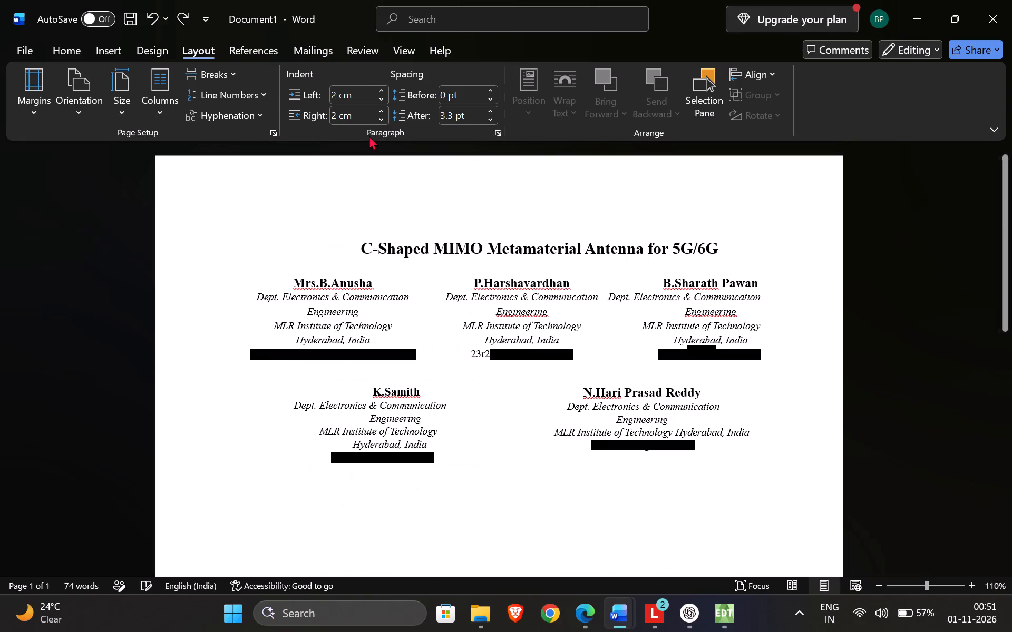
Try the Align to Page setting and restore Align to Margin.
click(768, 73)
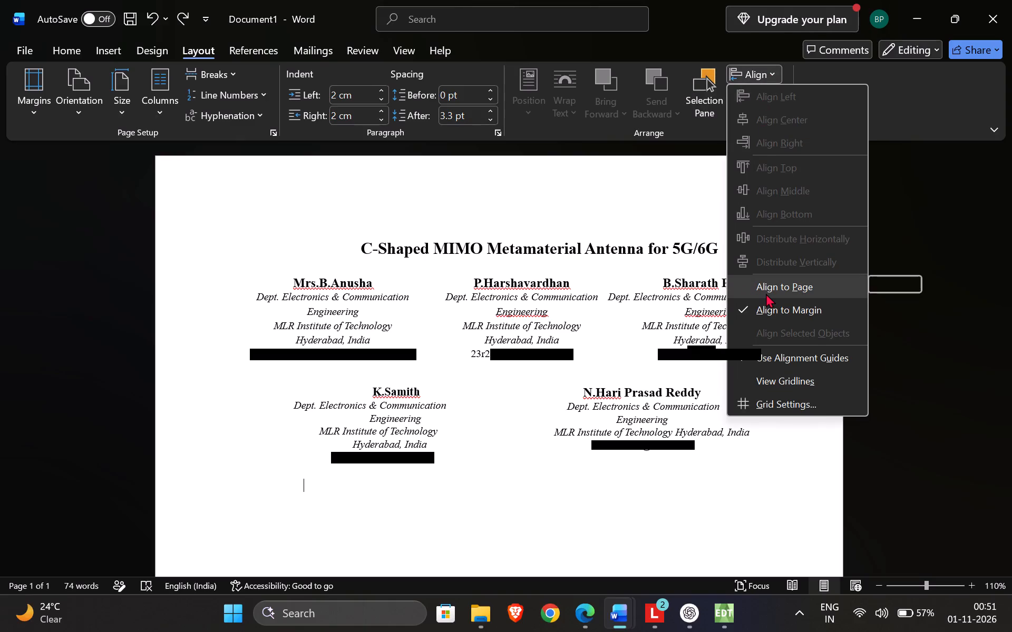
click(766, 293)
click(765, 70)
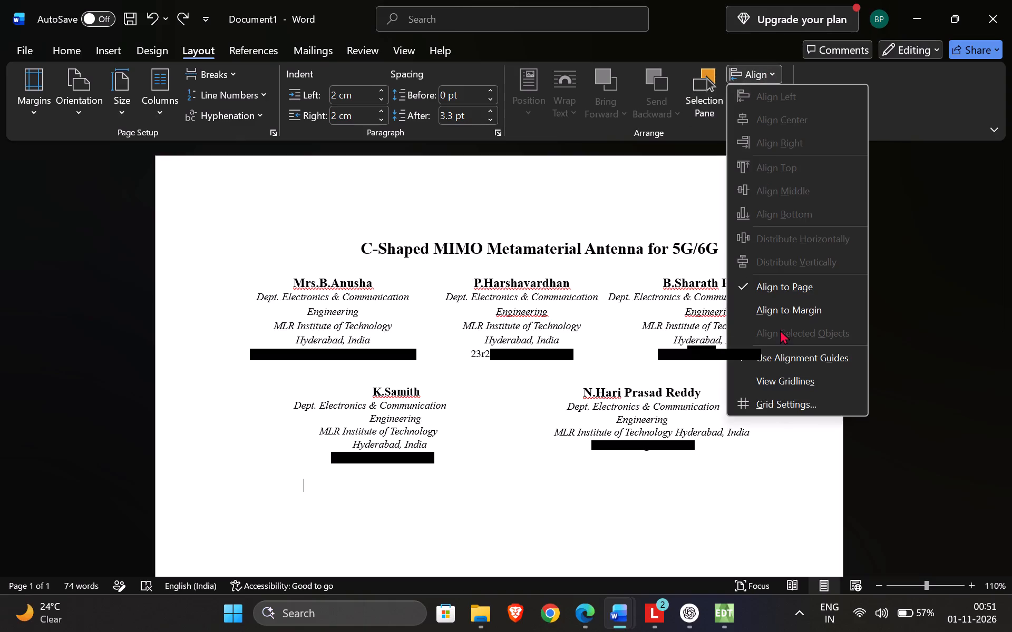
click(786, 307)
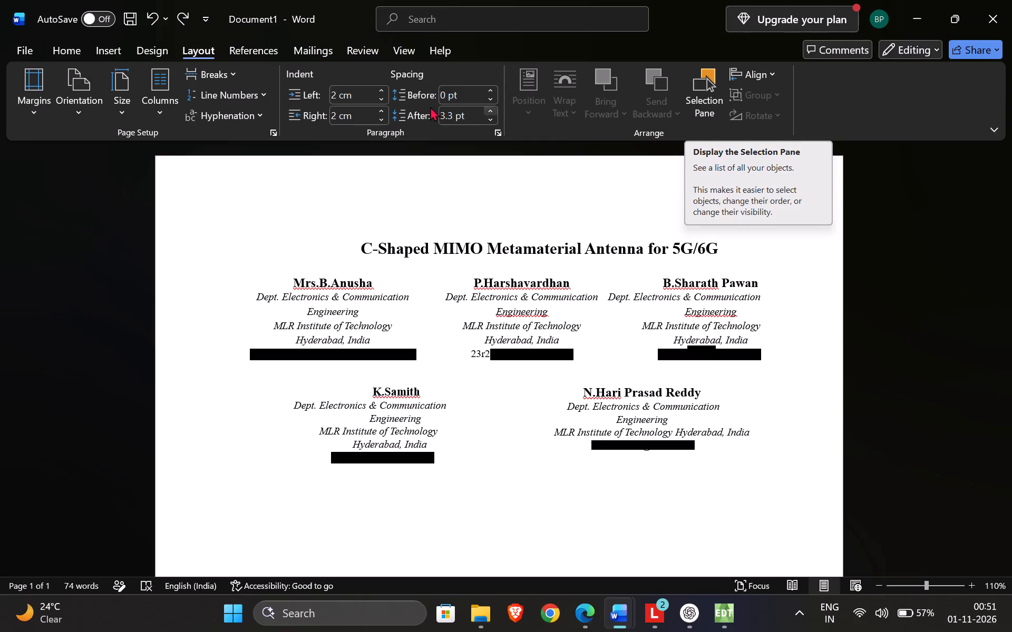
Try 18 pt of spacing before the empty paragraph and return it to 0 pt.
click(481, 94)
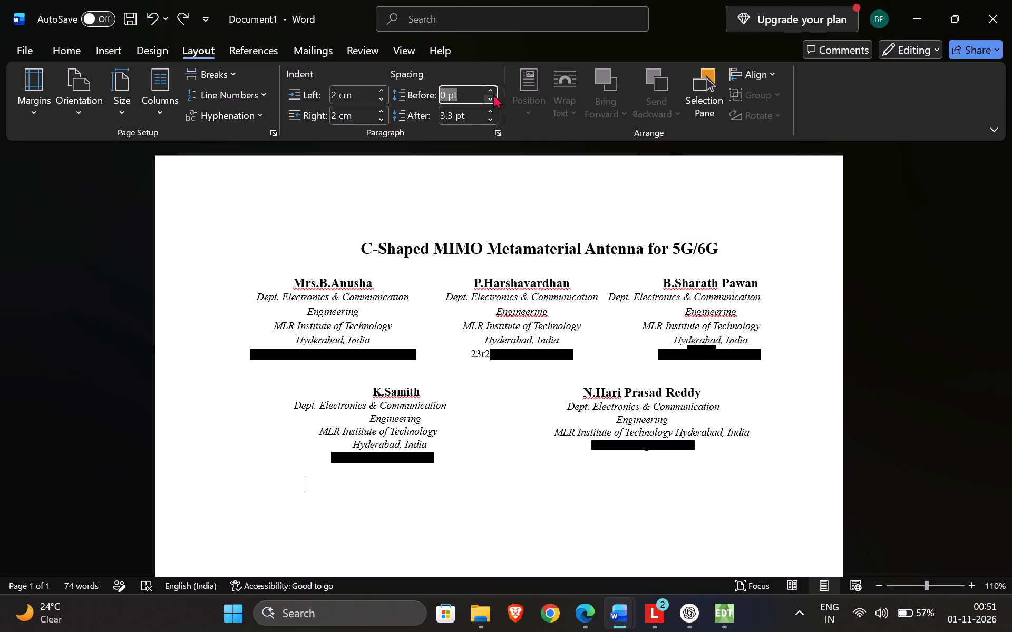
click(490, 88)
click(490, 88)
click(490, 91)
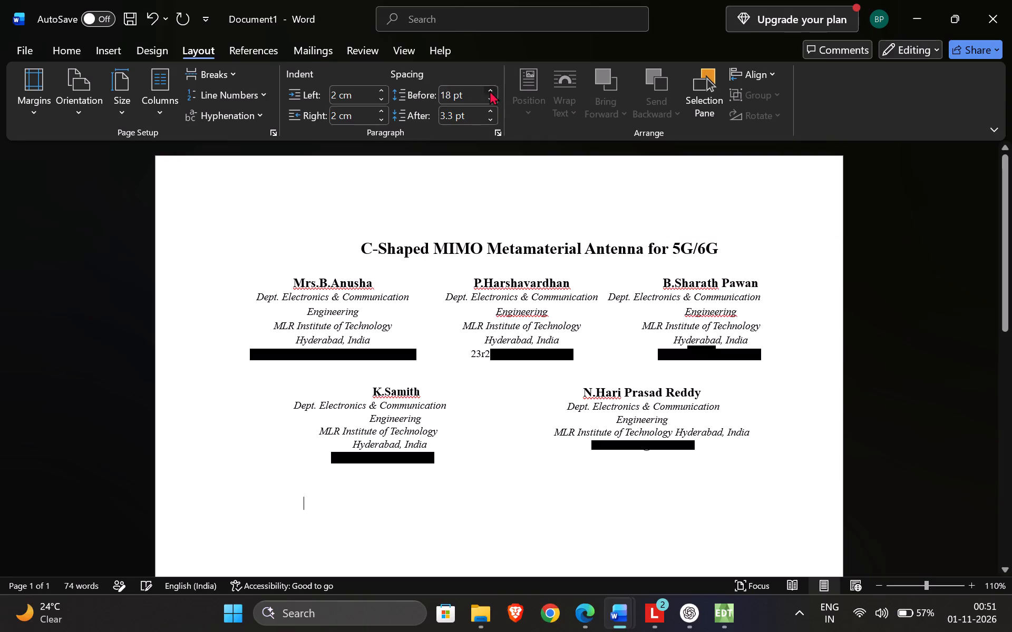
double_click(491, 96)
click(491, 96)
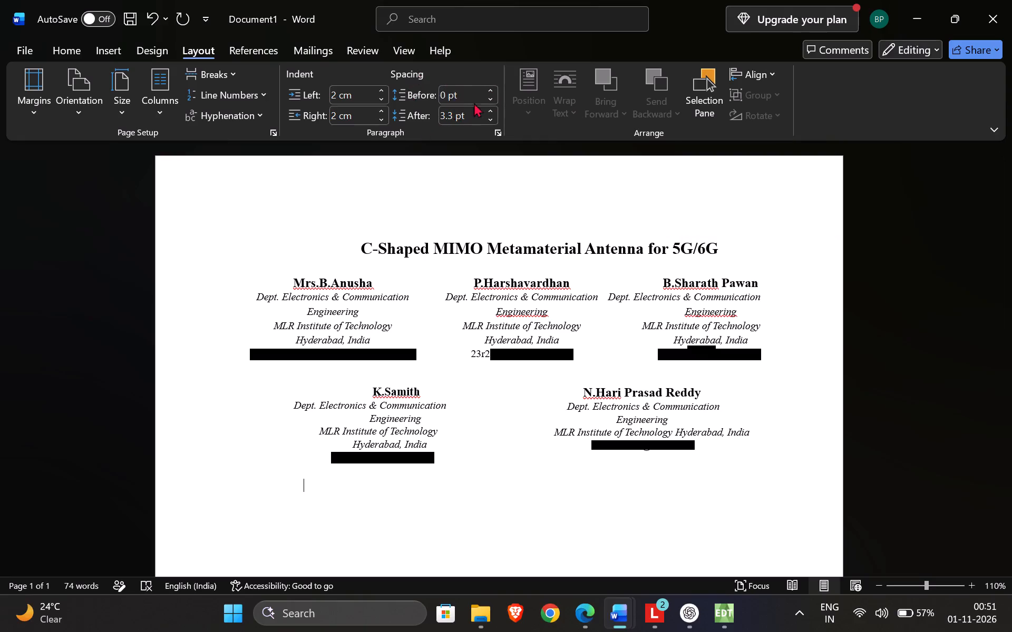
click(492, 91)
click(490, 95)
Set the spacing after the empty paragraph below the author block to 0 pt.
click(489, 119)
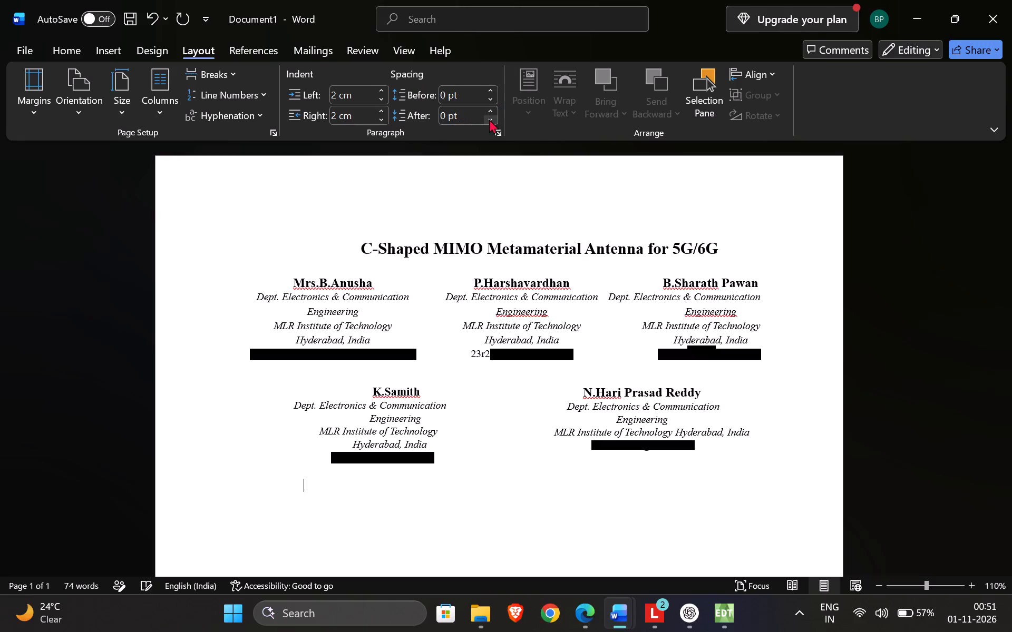
click(493, 113)
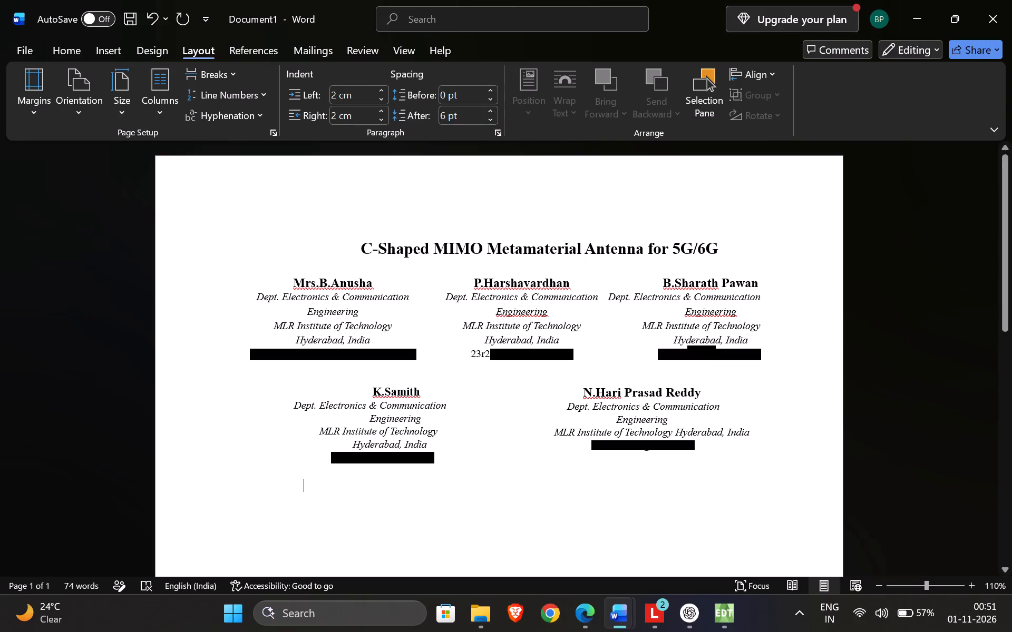
click(488, 107)
double_click(487, 120)
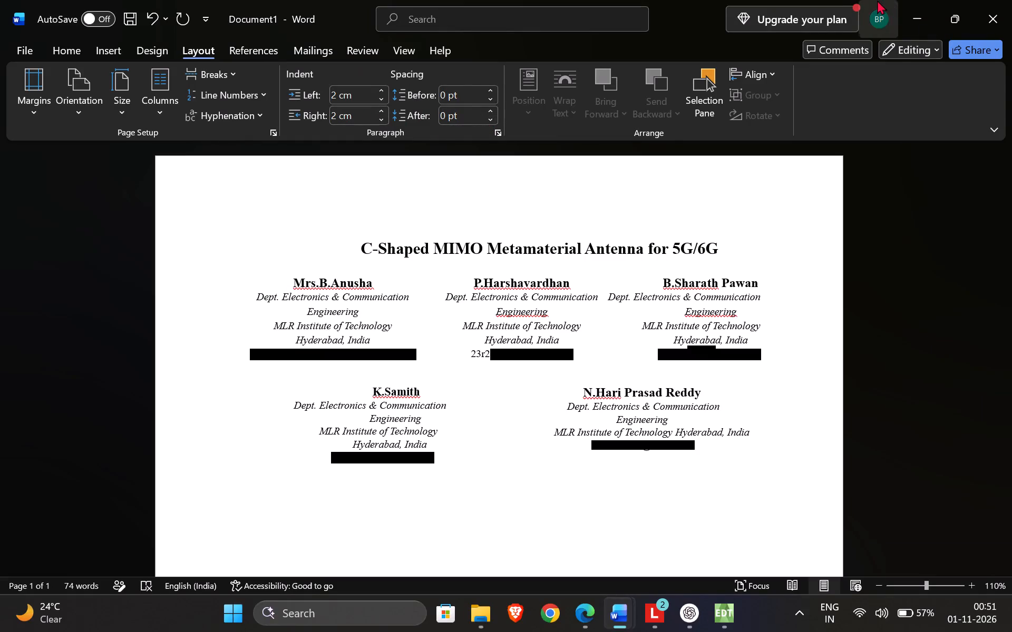
Close the new document without saving it and return to the IEEE conference paper.
click(1007, 3)
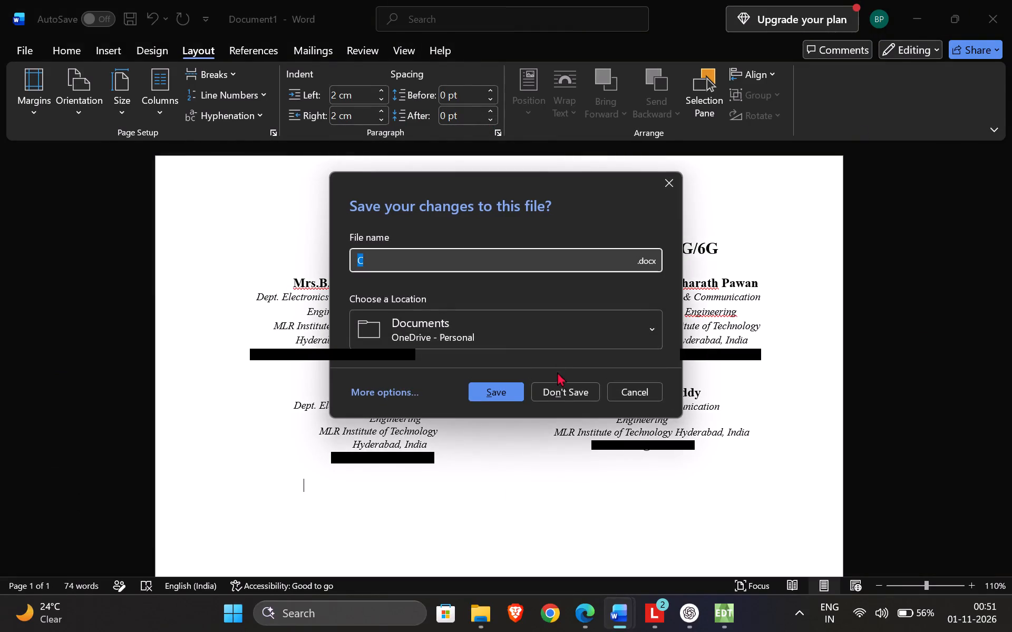
click(557, 387)
drag(496, 515, 498, 502)
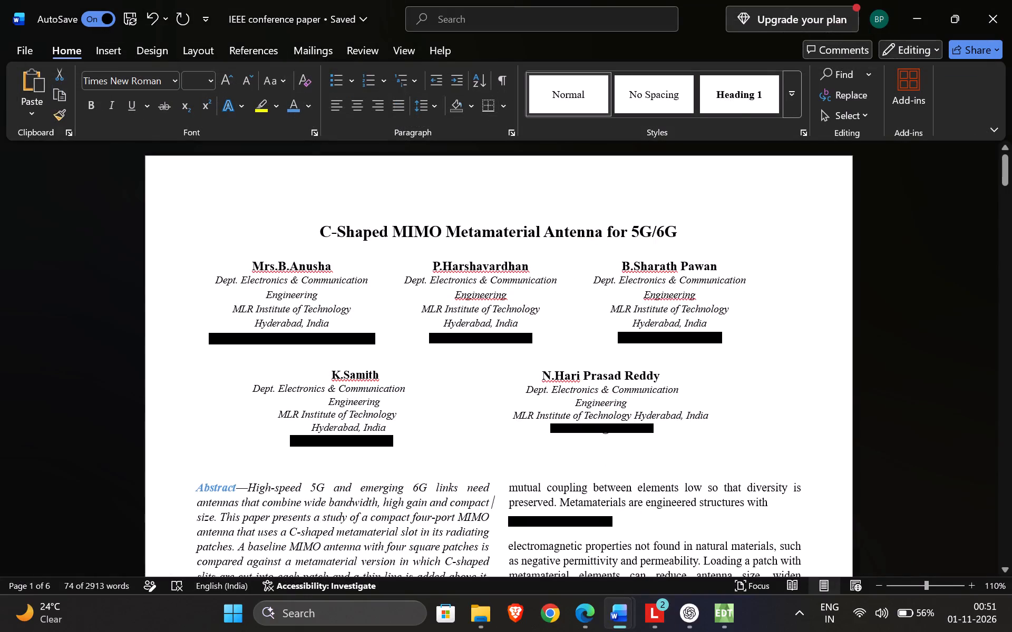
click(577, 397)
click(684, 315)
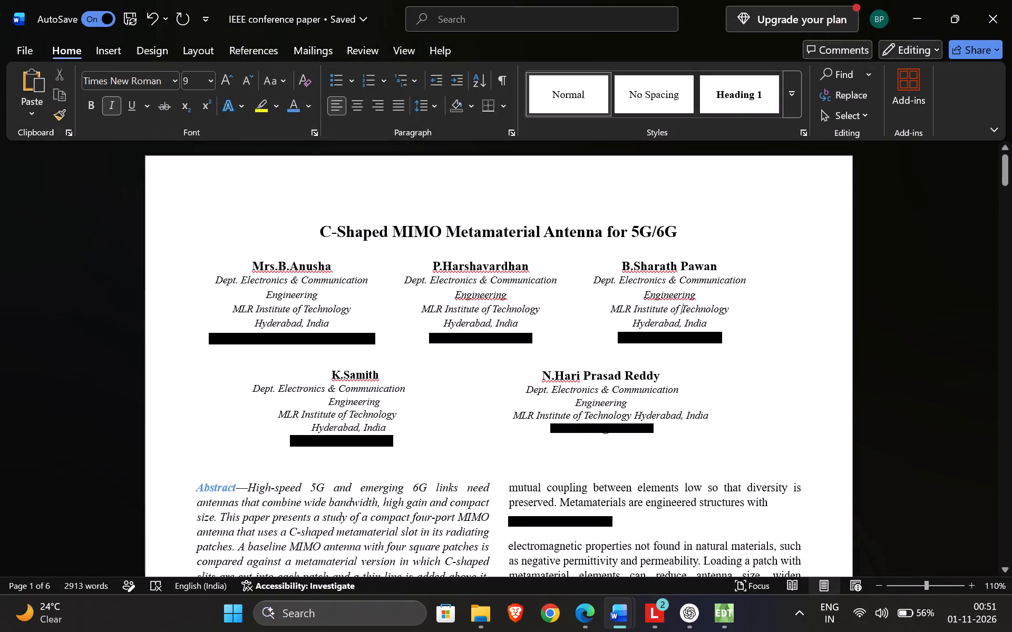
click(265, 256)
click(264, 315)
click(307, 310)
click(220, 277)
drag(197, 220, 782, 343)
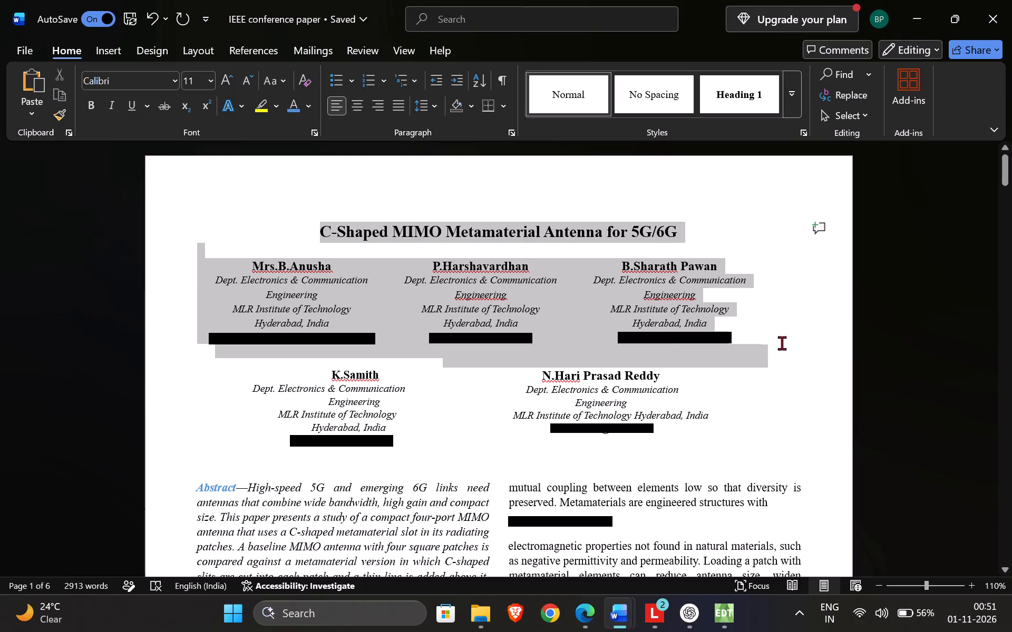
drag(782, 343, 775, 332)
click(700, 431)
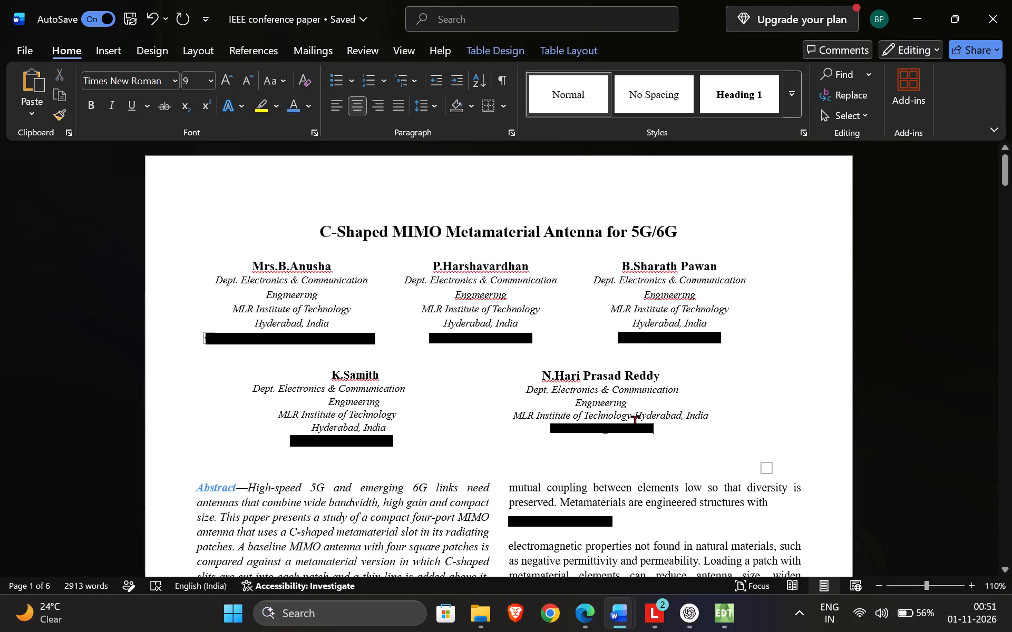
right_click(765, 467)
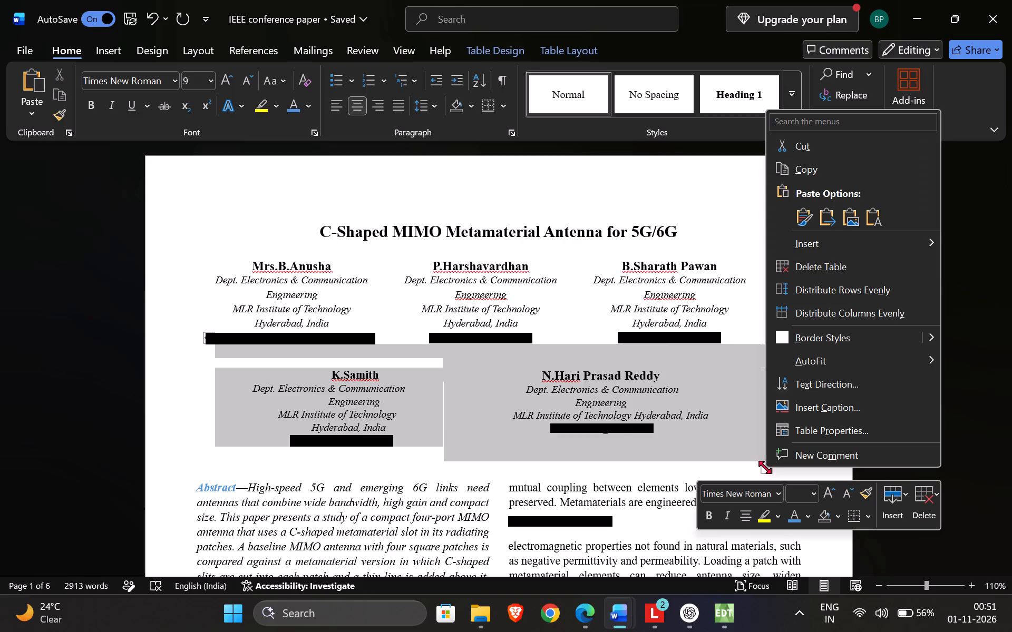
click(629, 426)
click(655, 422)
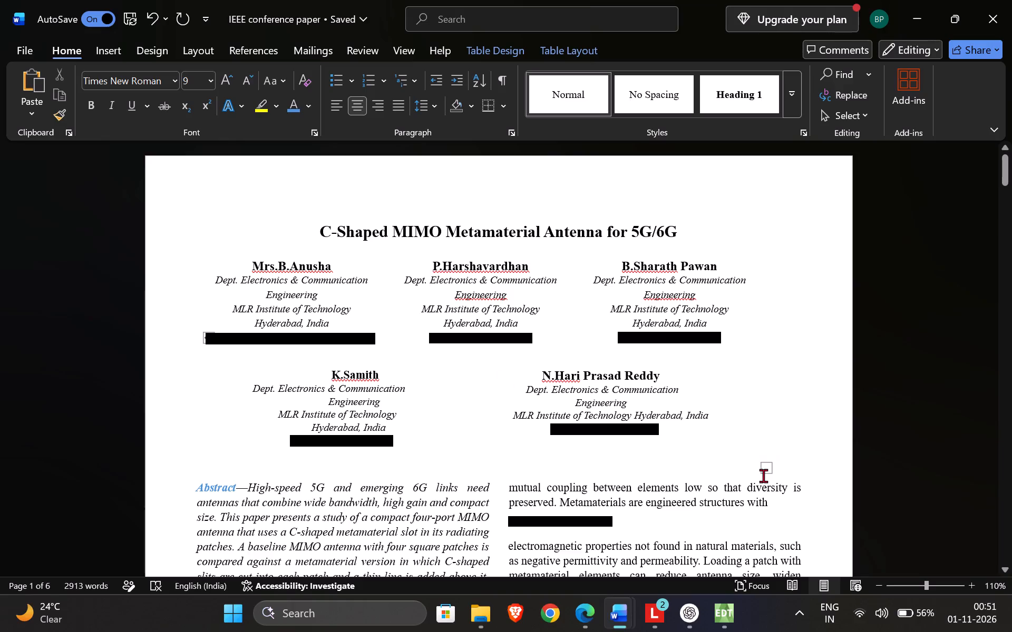
Delete the text of the two author entries in the second author row.
click(673, 407)
drag(682, 431, 199, 376)
key(Delete)
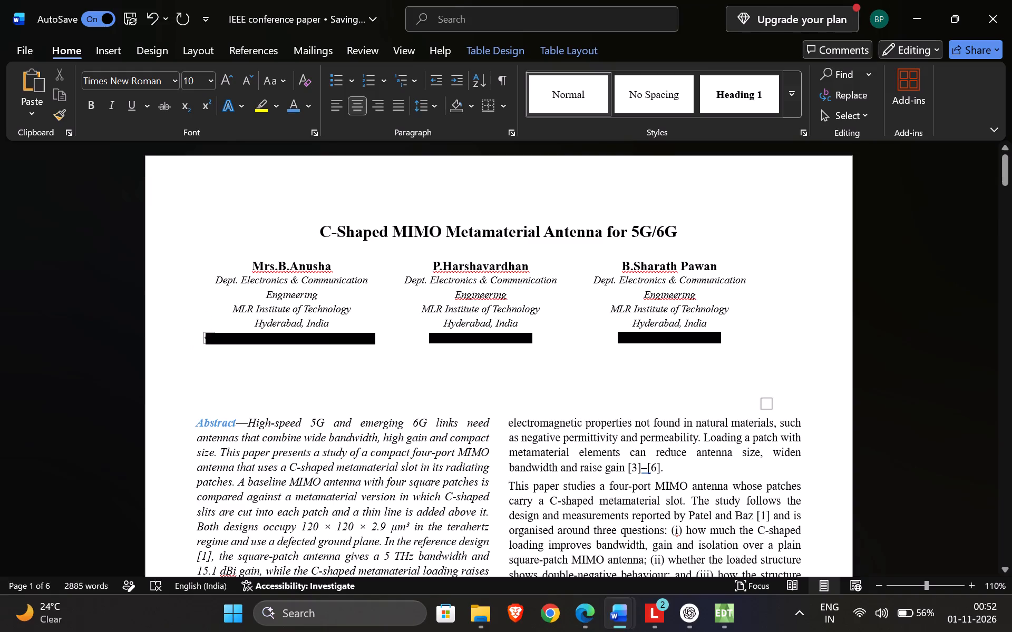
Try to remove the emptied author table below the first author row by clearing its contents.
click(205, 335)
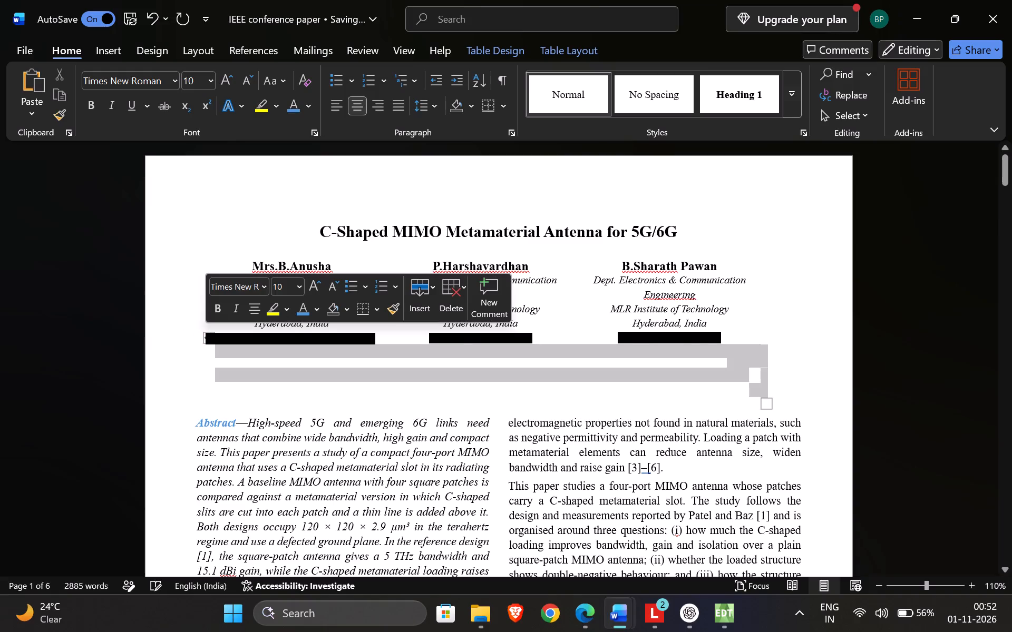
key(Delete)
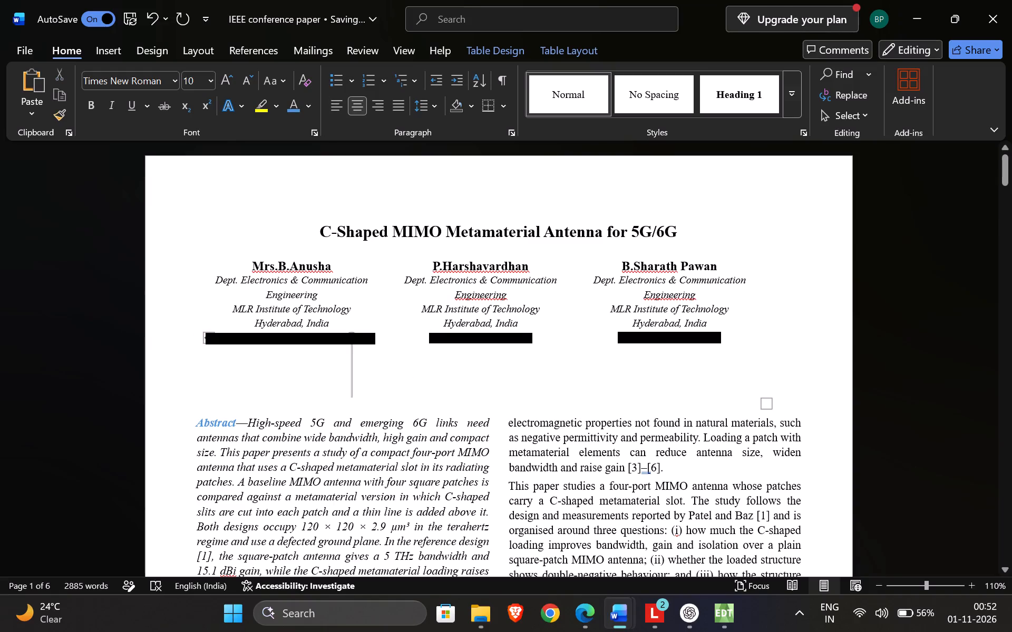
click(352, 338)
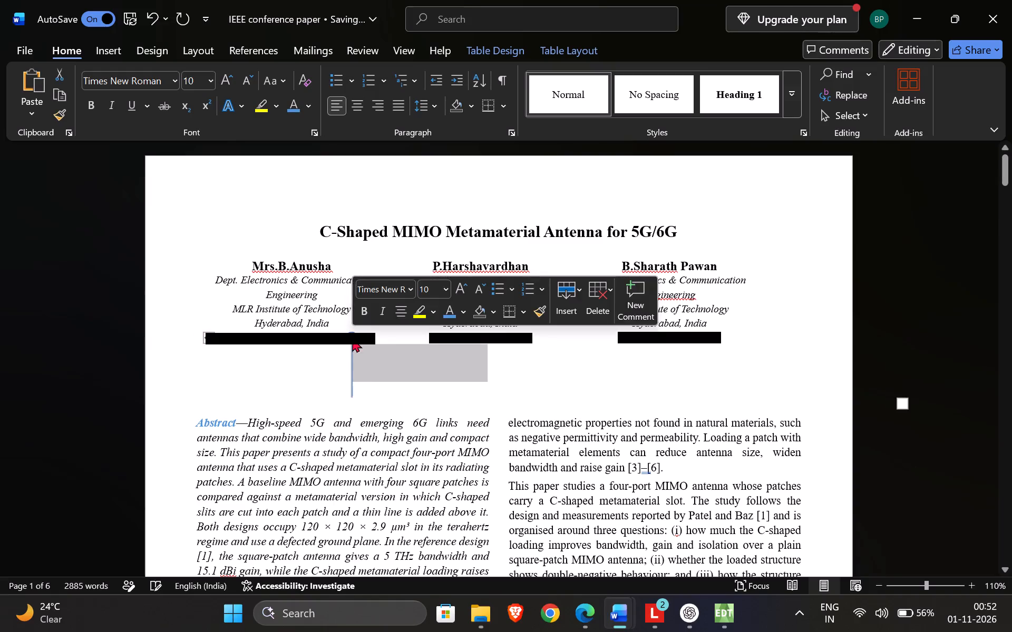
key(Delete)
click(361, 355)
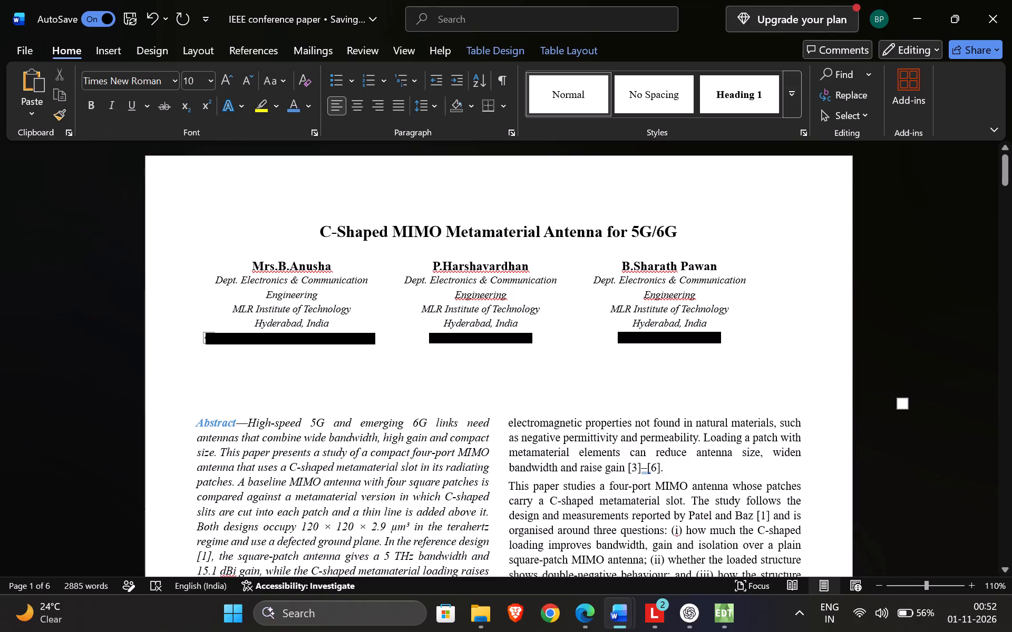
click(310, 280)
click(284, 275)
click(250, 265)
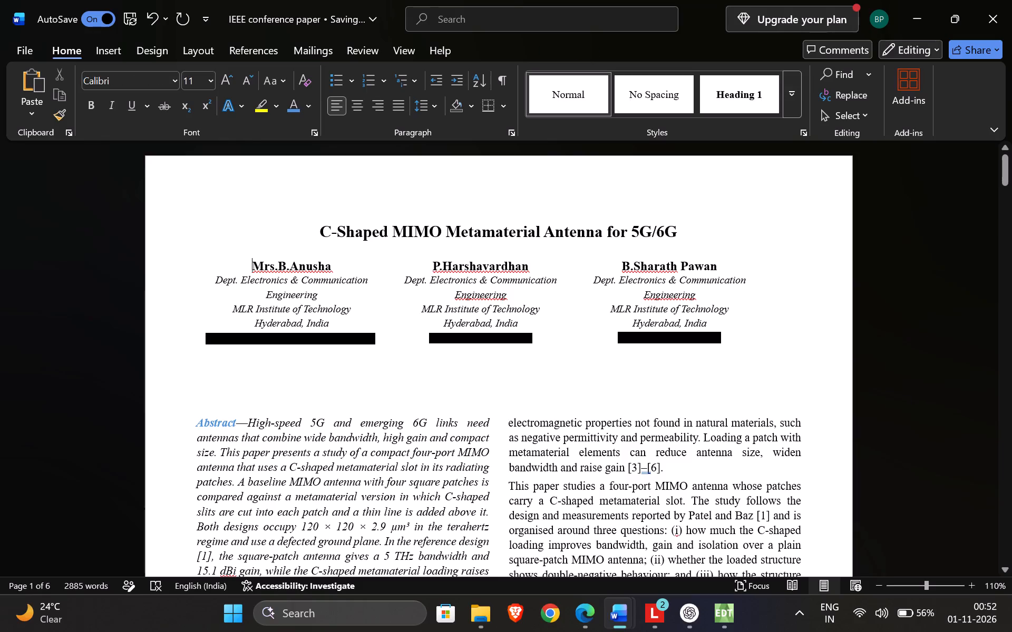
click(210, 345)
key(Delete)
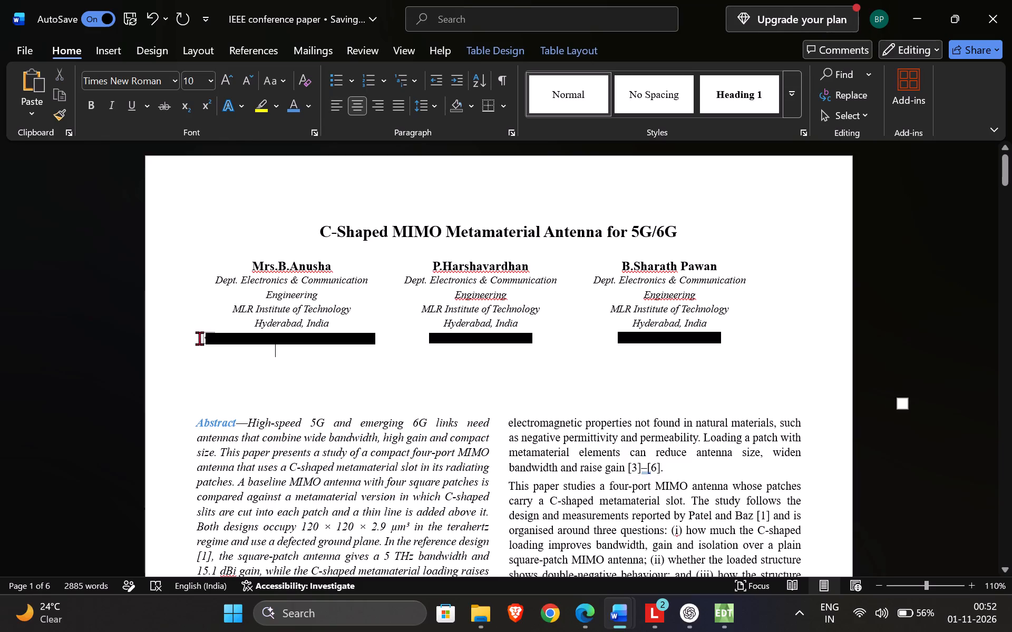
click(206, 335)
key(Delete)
Delete the emptied author table with Delete Cells, choosing to delete the entire column.
click(208, 333)
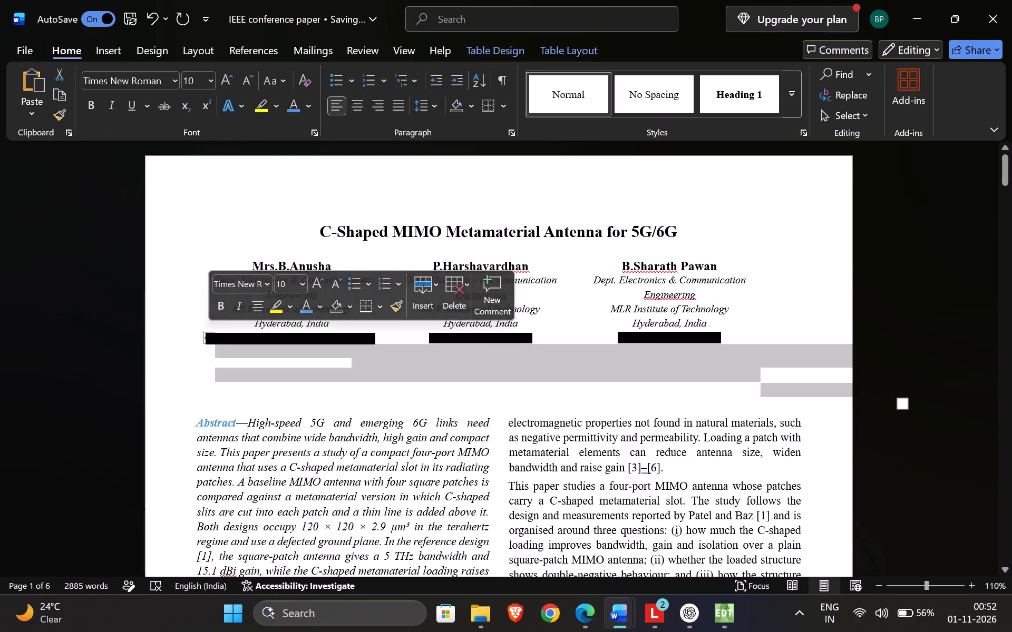
right_click(210, 338)
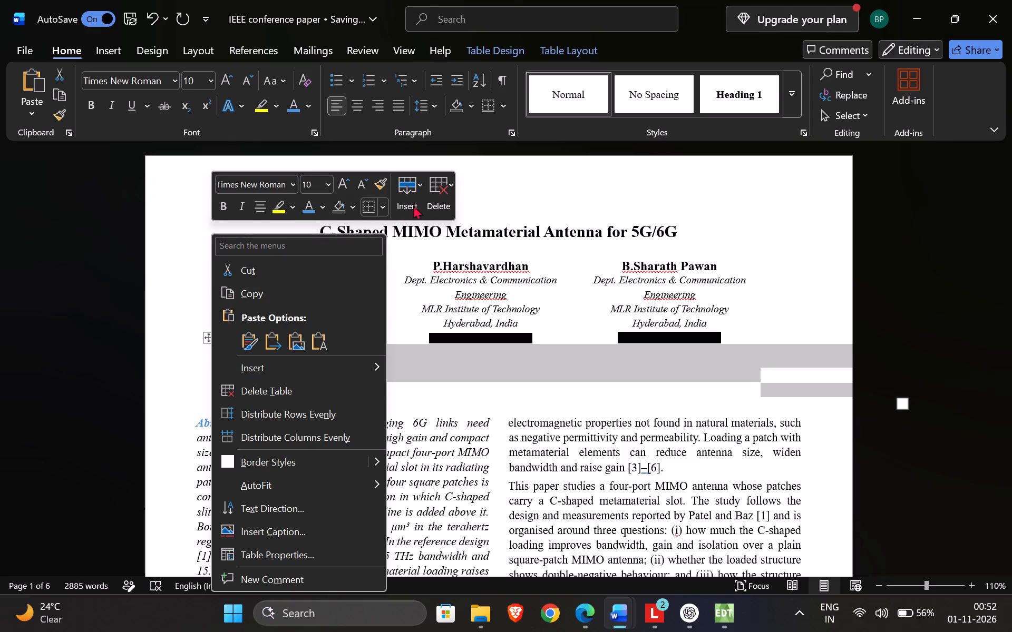
click(427, 196)
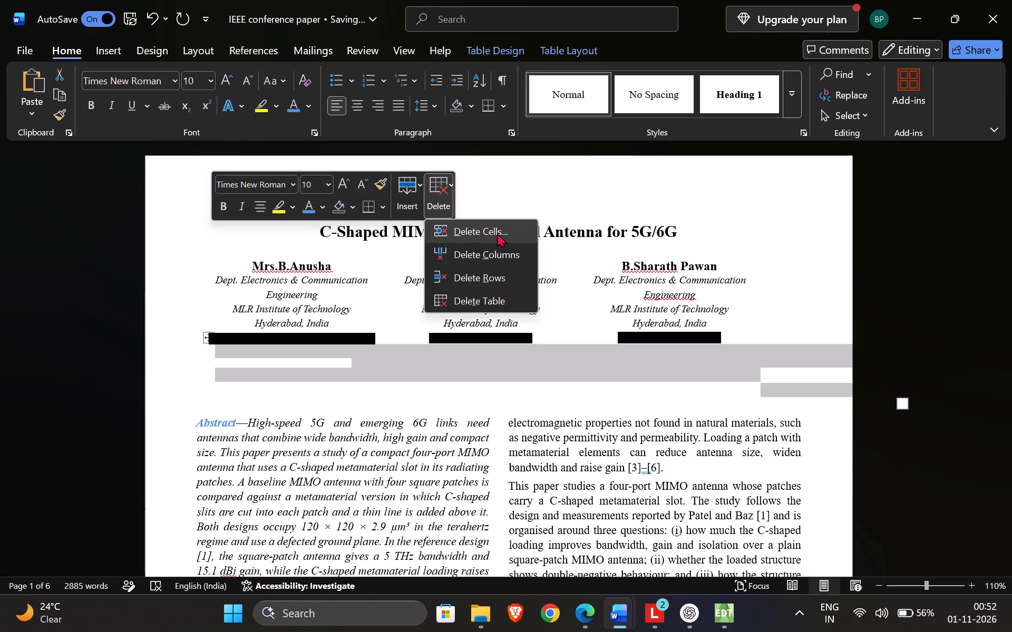
click(497, 233)
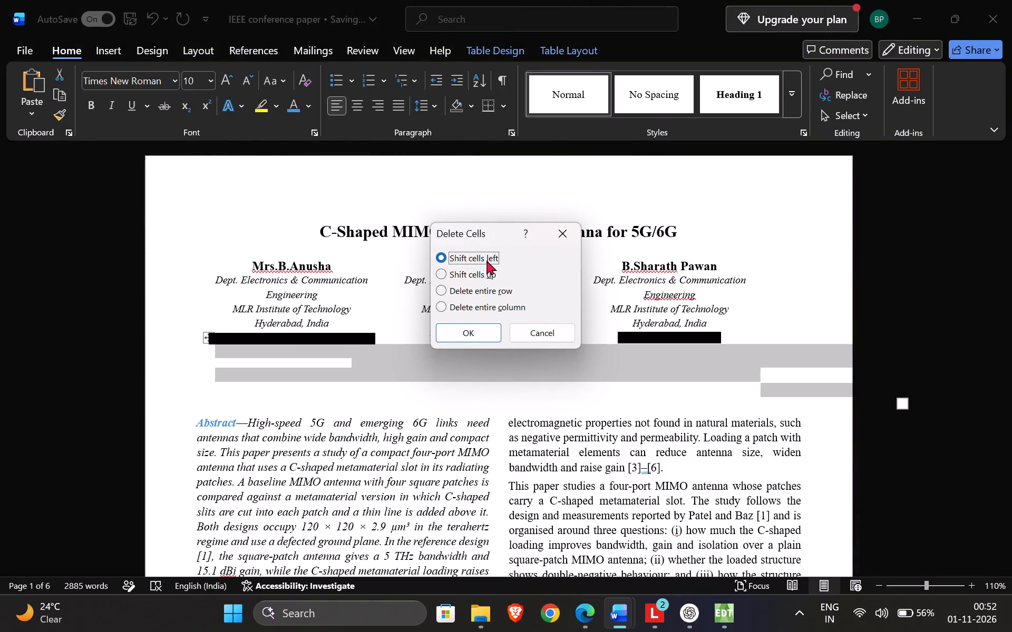
click(441, 305)
click(474, 327)
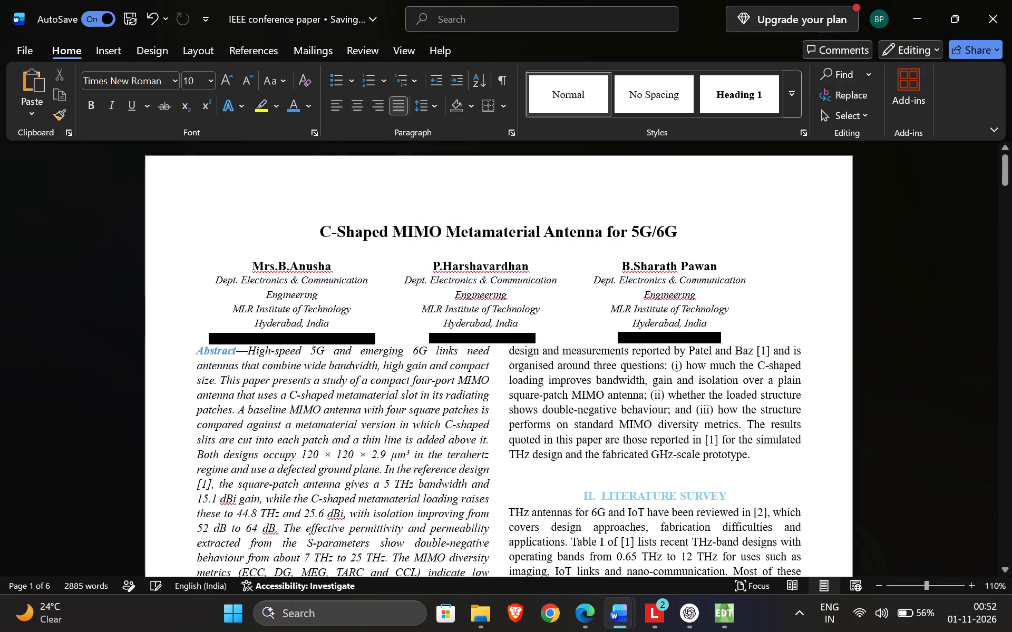
Insert a blank line between the first author row and the abstract.
click(397, 241)
click(747, 336)
key(Return)
click(333, 362)
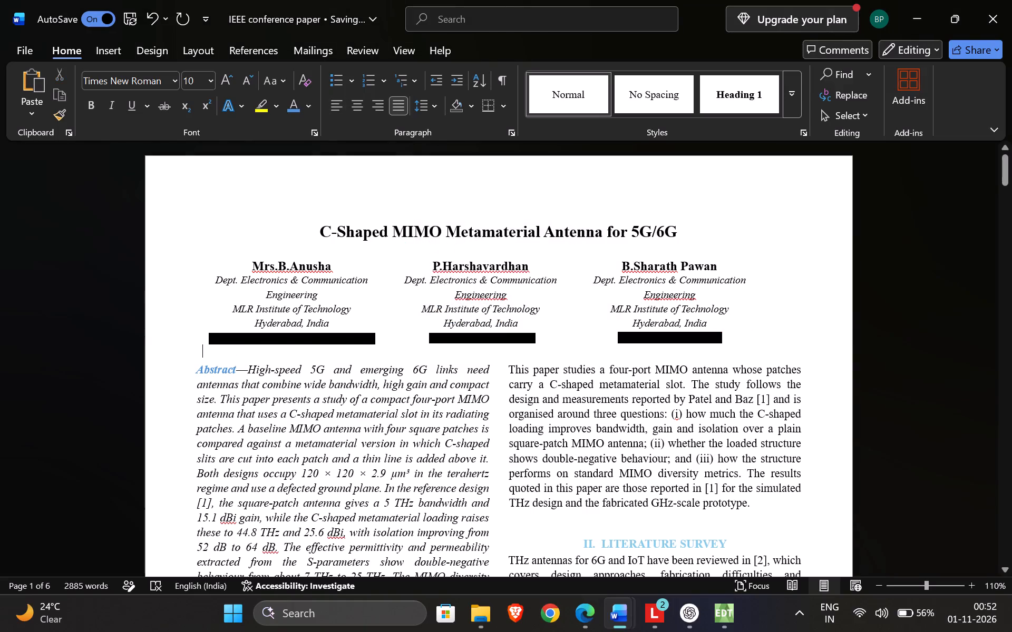
click(339, 355)
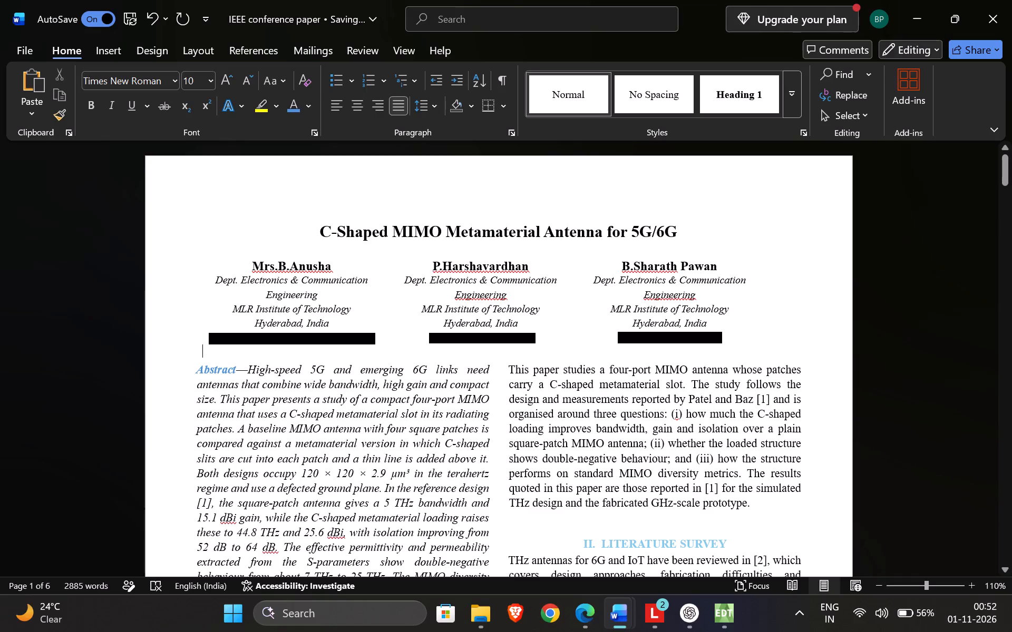
Copy the three-author block and paste it on a new line directly below the first author row.
click(326, 283)
drag(224, 253, 672, 324)
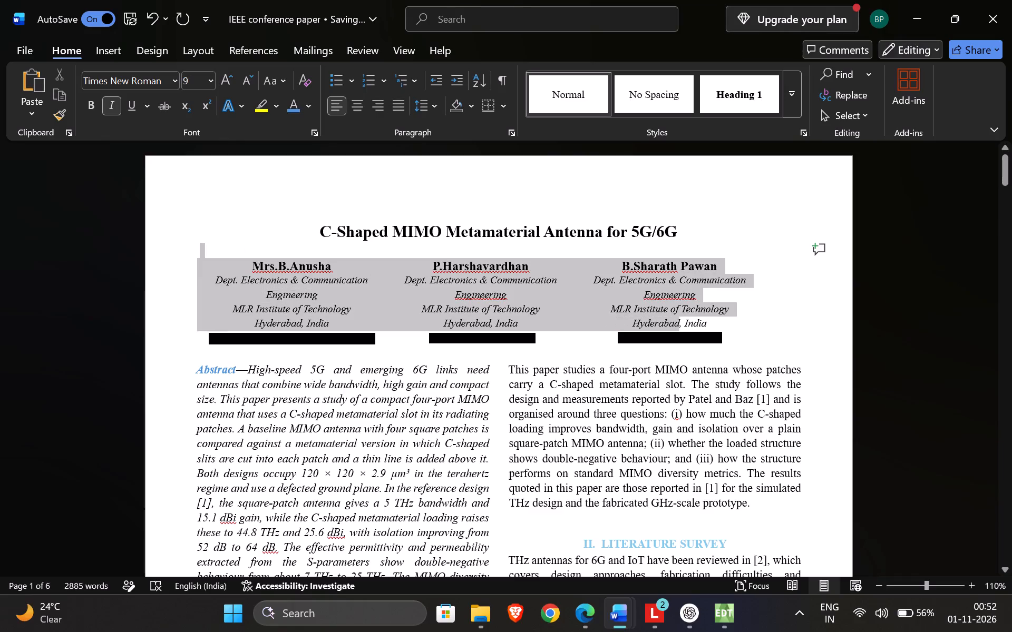
drag(672, 324, 776, 337)
click(693, 199)
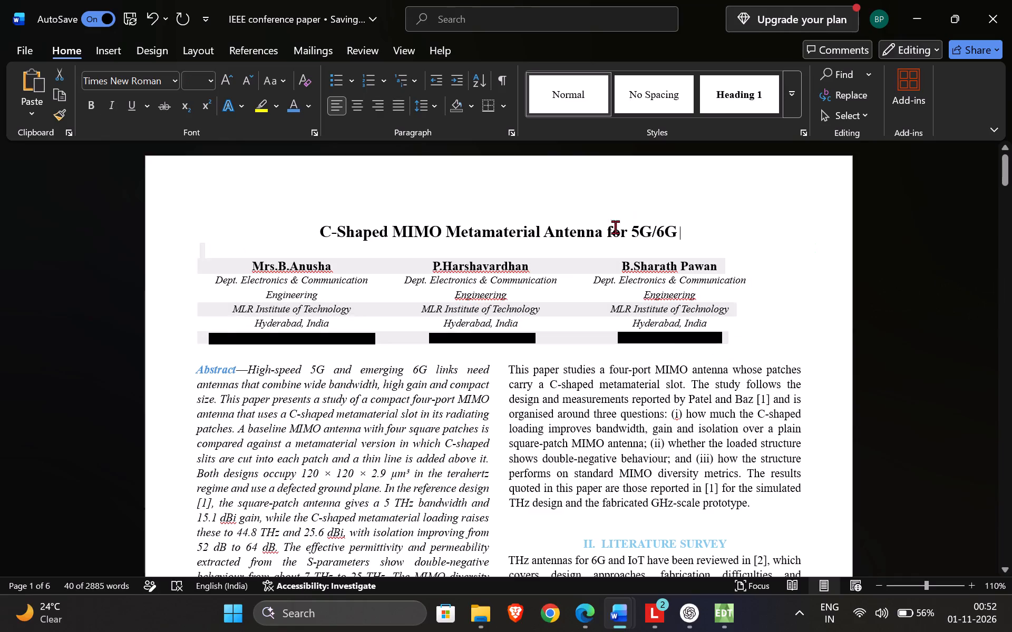
click(415, 334)
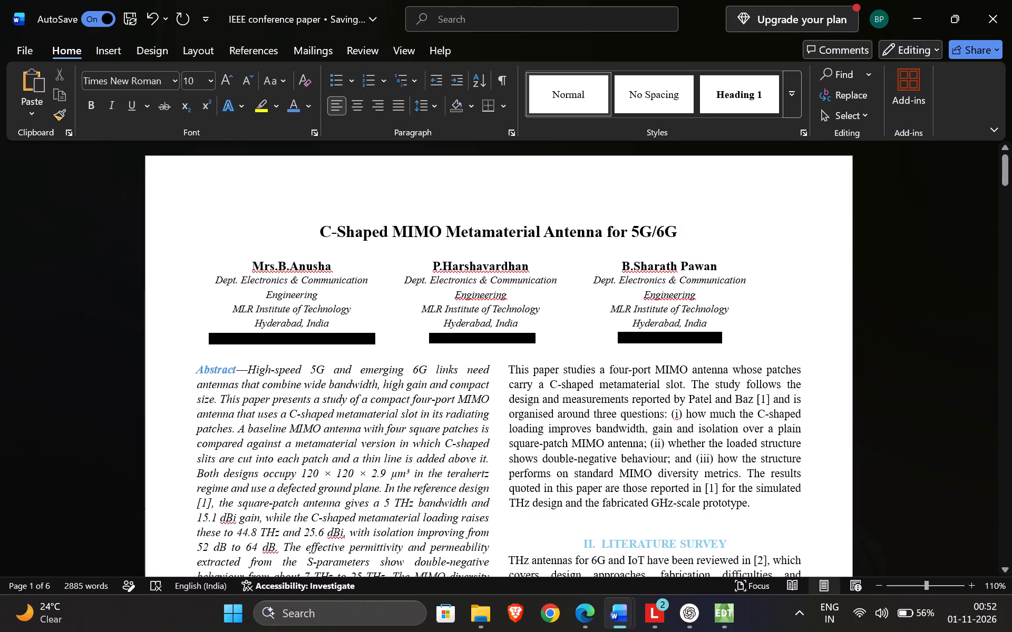
drag(401, 278, 541, 338)
click(539, 342)
drag(381, 344, 212, 273)
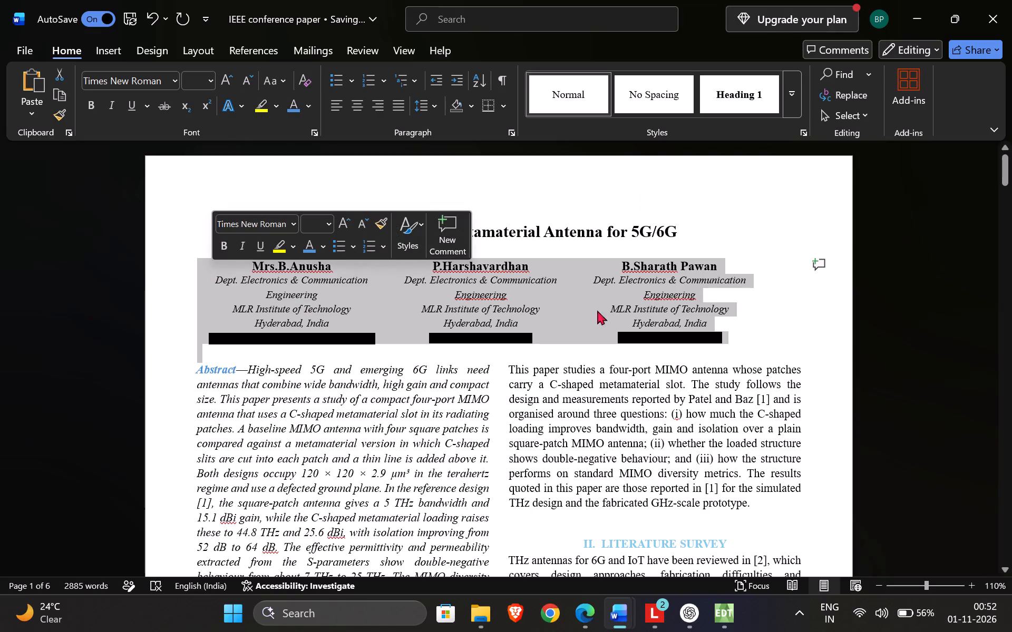
key(ctrl+c)
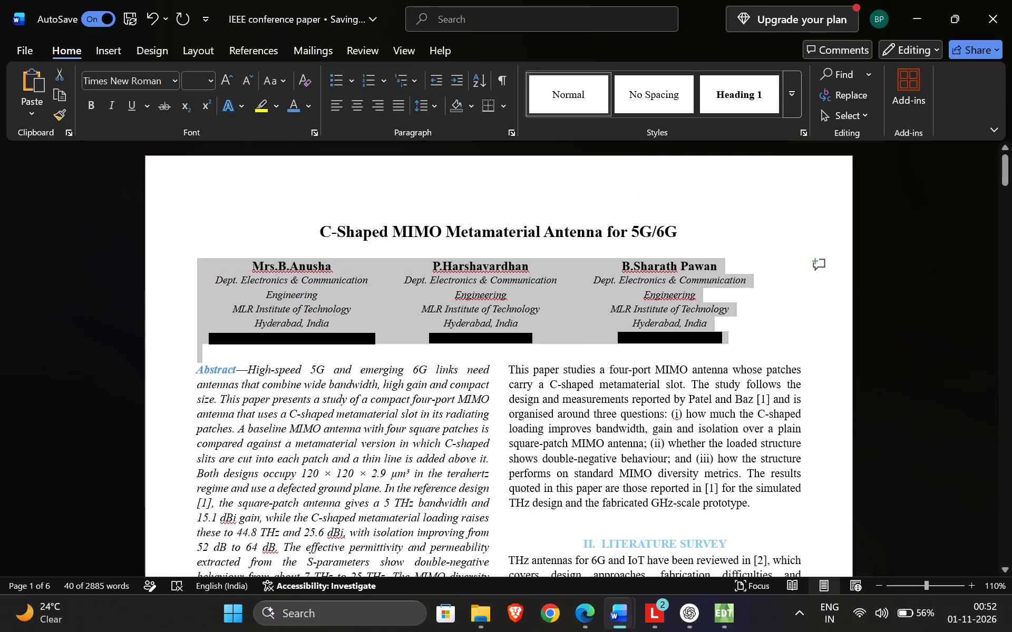
click(426, 324)
click(735, 330)
click(755, 335)
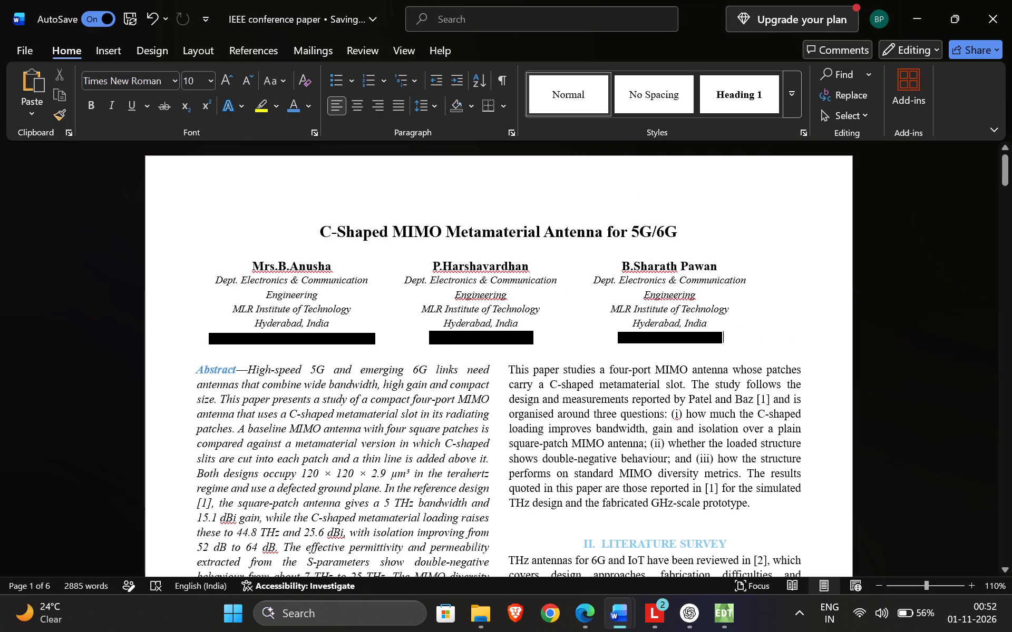
key(Return)
key(ctrl+v)
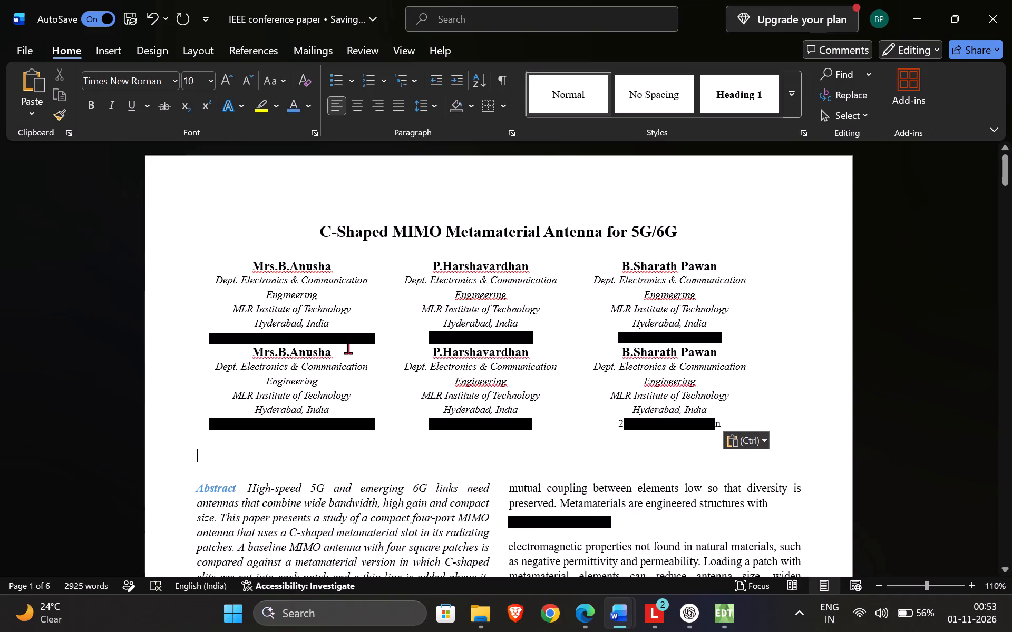
Replace the first author's name in the second author row with the fourth author's name.
drag(348, 349, 256, 352)
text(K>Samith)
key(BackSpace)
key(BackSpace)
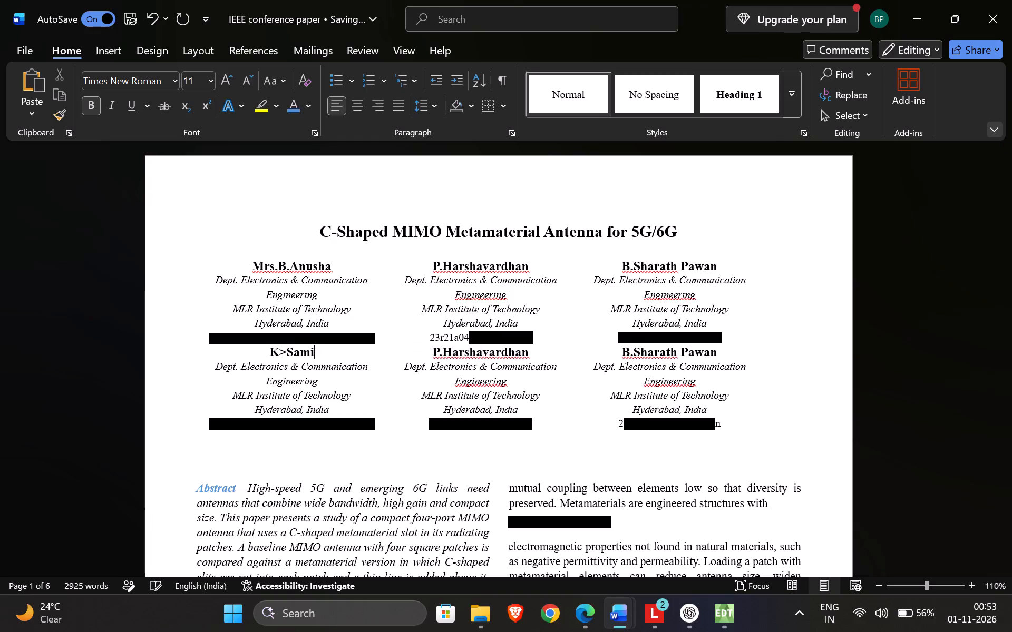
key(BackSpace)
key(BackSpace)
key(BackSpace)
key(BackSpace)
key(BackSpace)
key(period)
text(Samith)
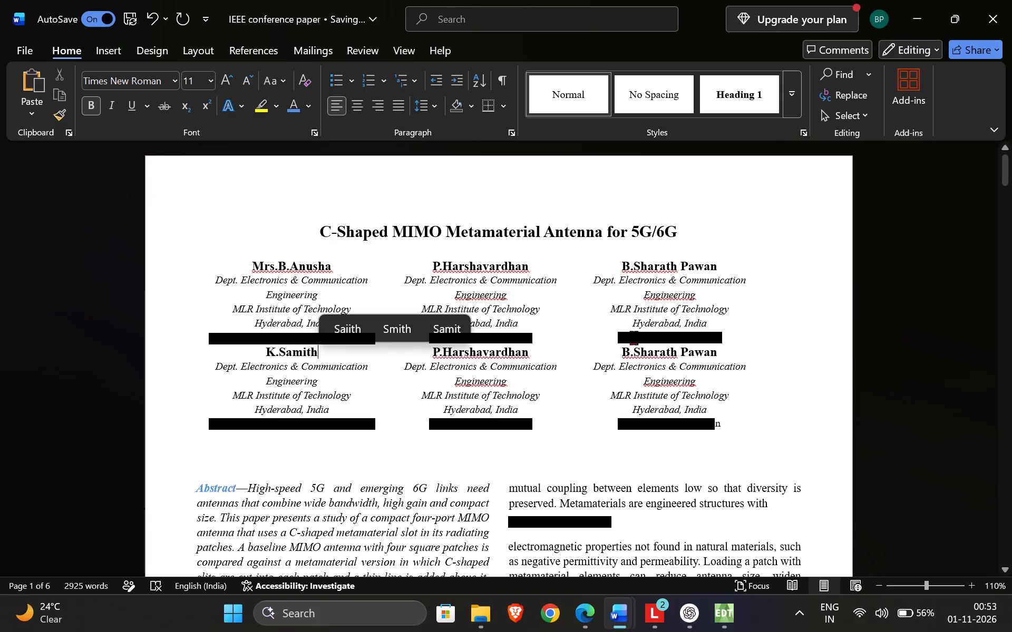
Replace the middle author's name in the second author row with the fifth author's name.
drag(534, 353, 423, 345)
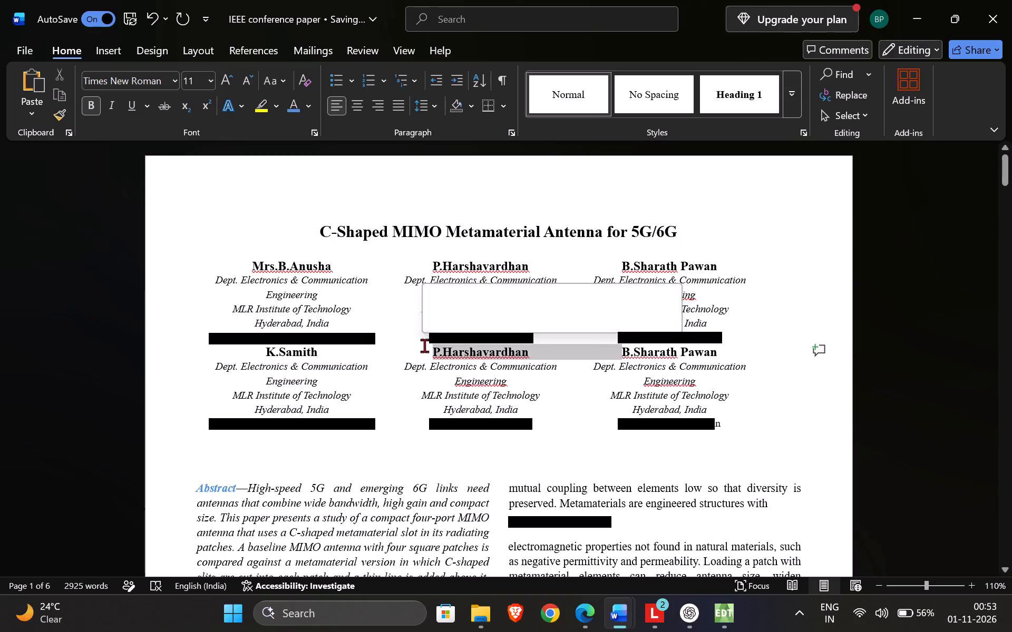
click(376, 343)
drag(427, 351, 529, 354)
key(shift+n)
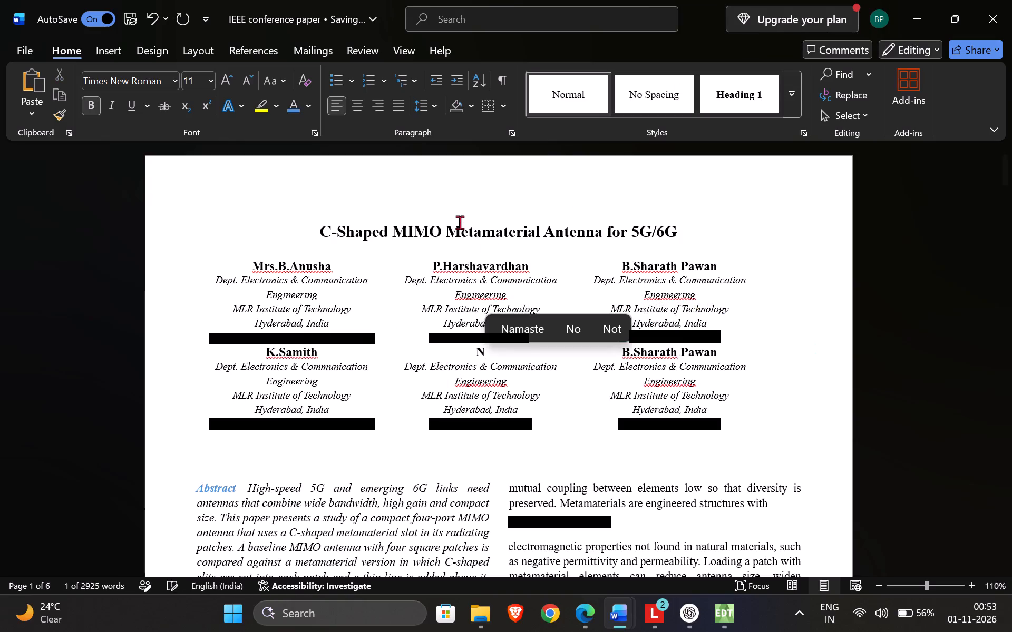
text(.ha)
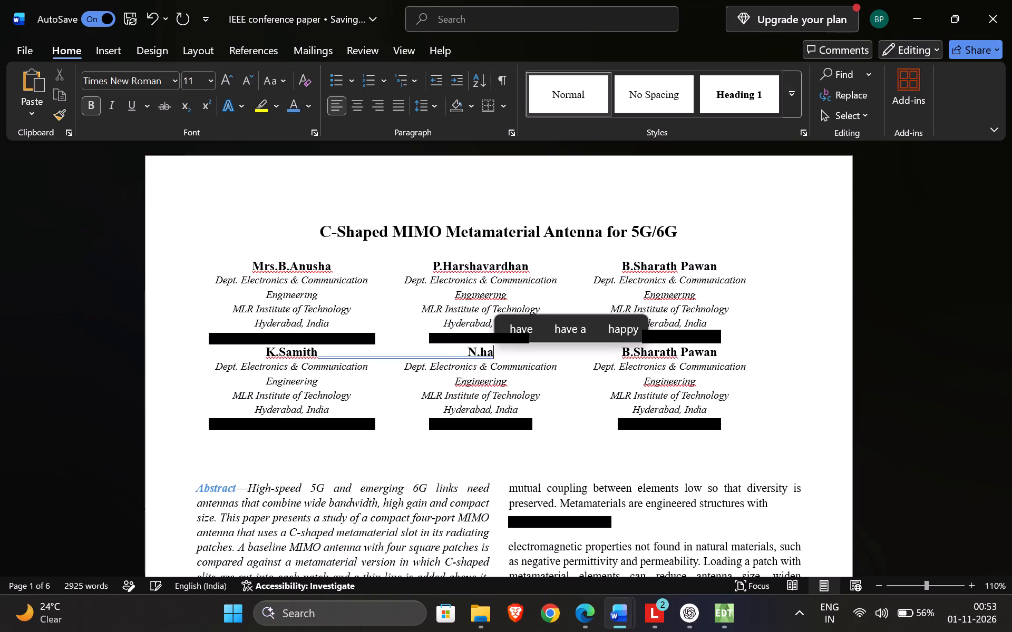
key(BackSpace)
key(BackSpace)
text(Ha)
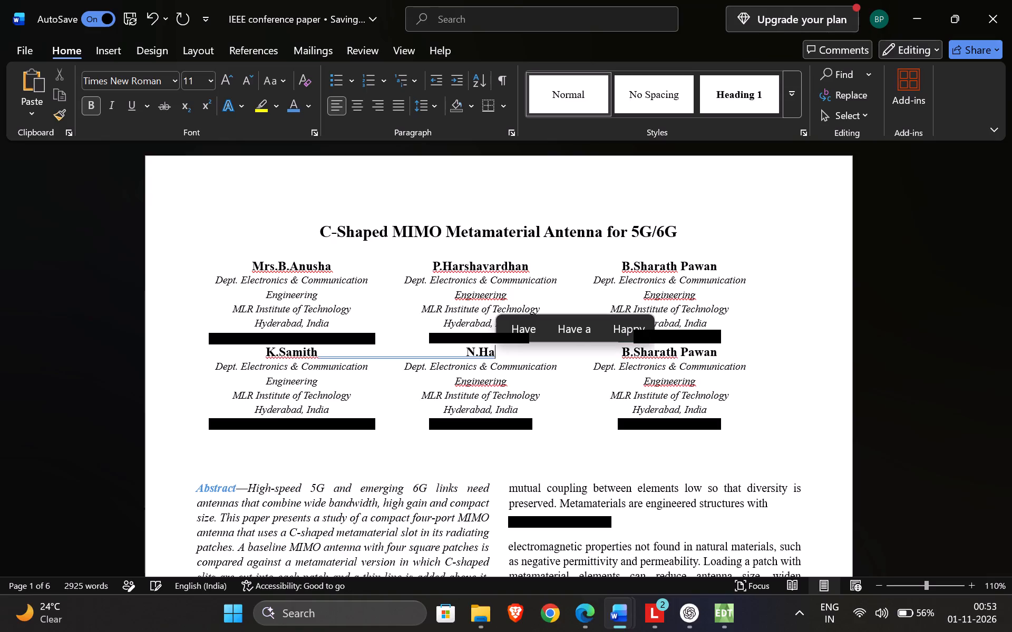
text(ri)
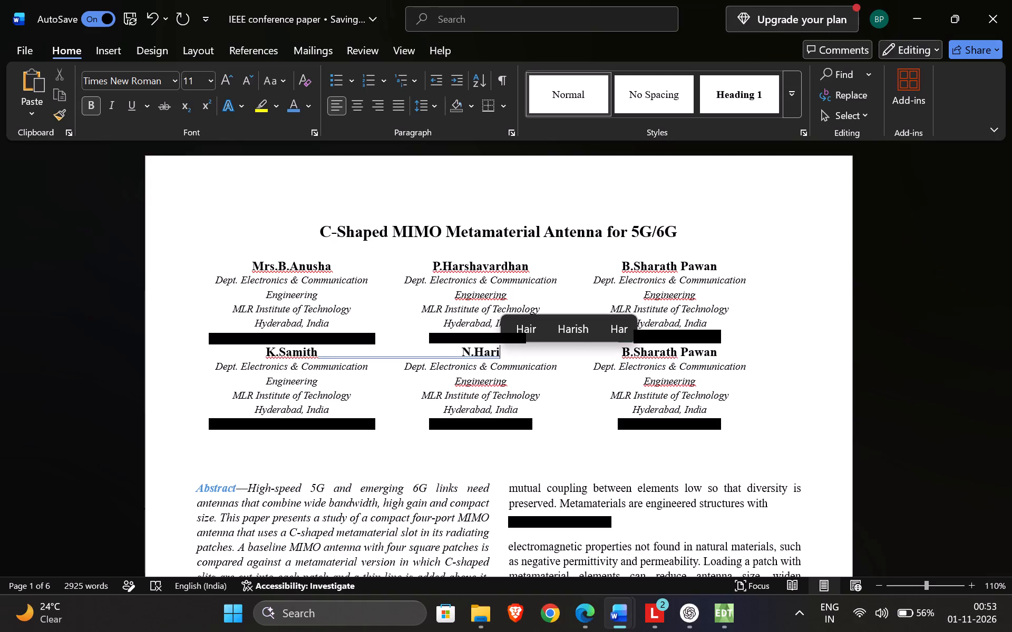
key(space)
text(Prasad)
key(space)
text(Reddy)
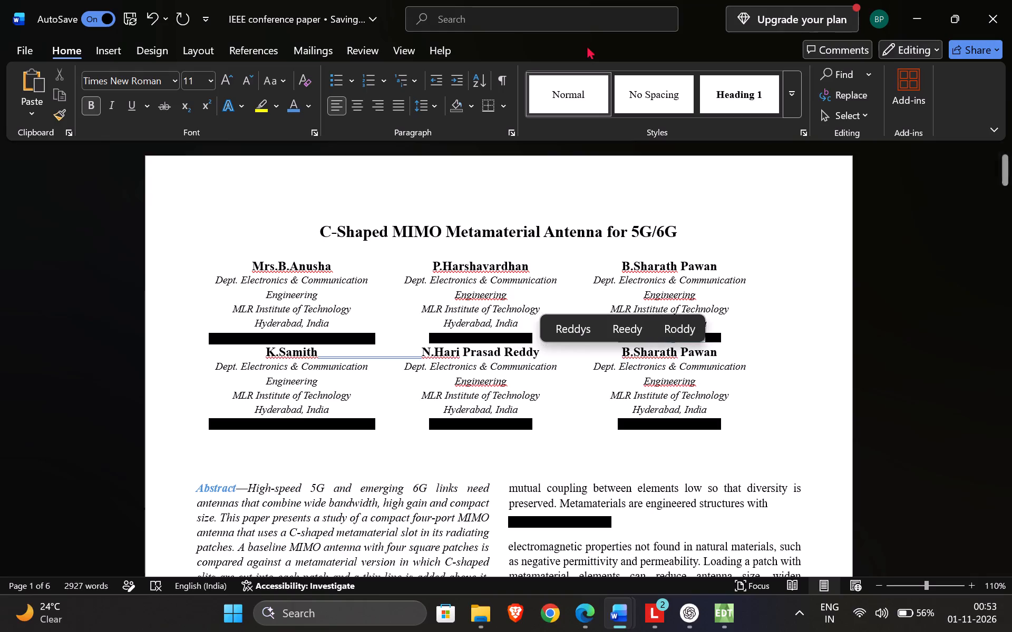
Delete the e-mail line from the third author entry in the second author row.
click(622, 398)
click(737, 431)
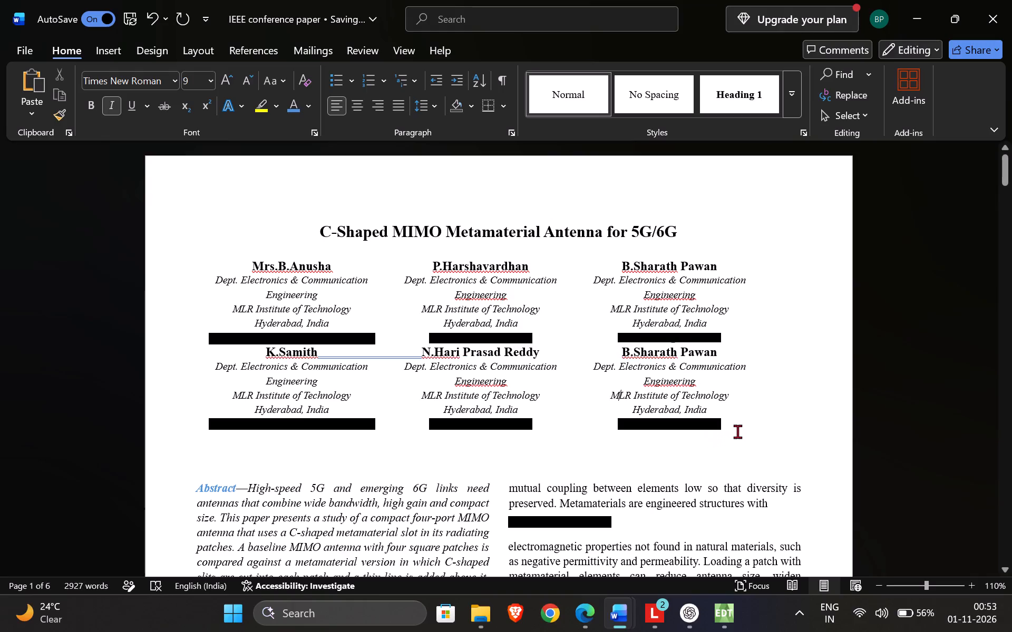
drag(718, 424, 727, 426)
key(BackSpace)
key(BackSpace)
key(BackSpace)
key(BackSpace)
key(BackSpace)
key(BackSpace)
key(BackSpace)
key(BackSpace)
key(BackSpace)
key(BackSpace)
key(BackSpace)
key(BackSpace)
key(BackSpace)
key(BackSpace)
key(BackSpace)
key(BackSpace)
key(BackSpace)
key(BackSpace)
key(BackSpace)
key(BackSpace)
key(BackSpace)
key(BackSpace)
key(BackSpace)
key(BackSpace)
key(BackSpace)
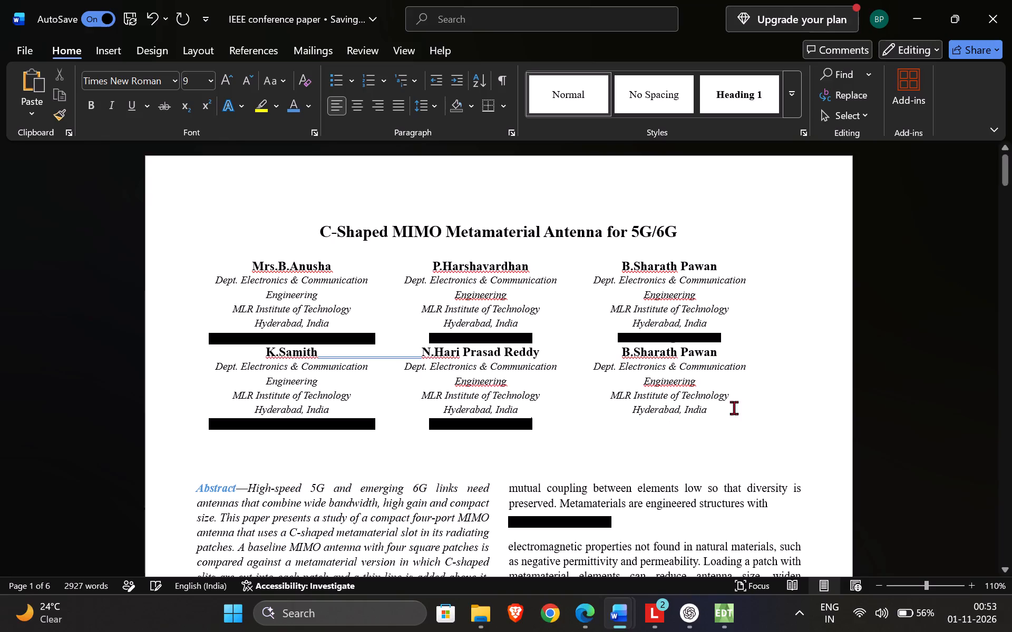
Delete the "Hyderabad, India" and "MLR Institute of Technology" lines from the third entry in the second author row.
click(709, 412)
key(BackSpace)
key(BackSpace)
key(BackSpace)
key(BackSpace)
key(BackSpace)
key(BackSpace)
key(BackSpace)
key(BackSpace)
key(BackSpace)
key(BackSpace)
key(BackSpace)
key(BackSpace)
key(BackSpace)
key(BackSpace)
key(BackSpace)
key(BackSpace)
key(BackSpace)
key(BackSpace)
key(BackSpace)
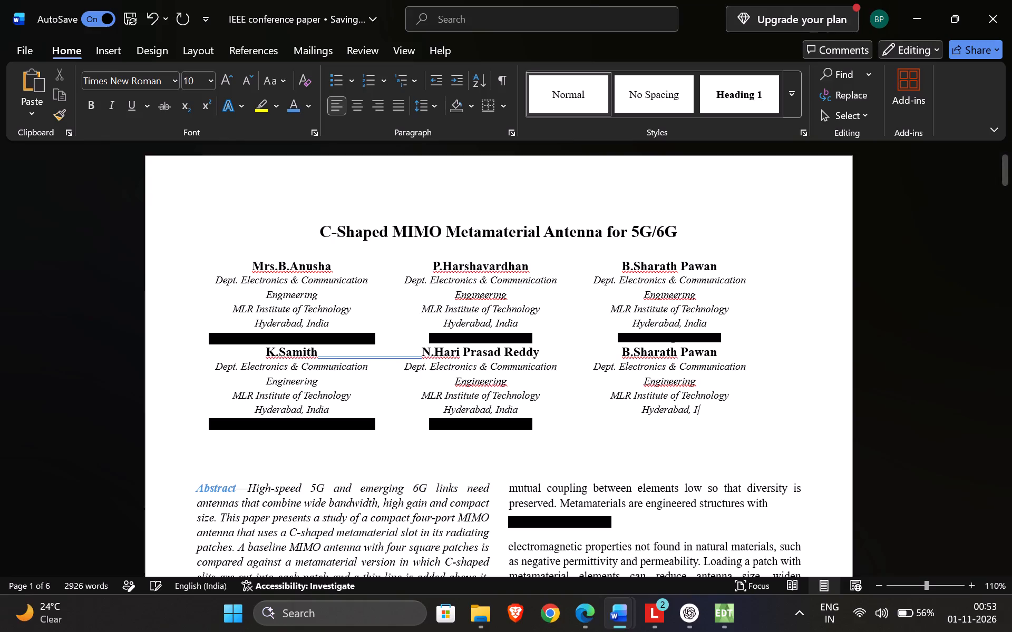
click(743, 399)
key(BackSpace)
key(BackSpace)
key(BackSpace)
key(BackSpace)
key(BackSpace)
key(BackSpace)
key(BackSpace)
key(BackSpace)
key(BackSpace)
key(BackSpace)
key(BackSpace)
key(BackSpace)
key(BackSpace)
key(BackSpace)
key(BackSpace)
key(BackSpace)
key(BackSpace)
key(BackSpace)
key(BackSpace)
key(BackSpace)
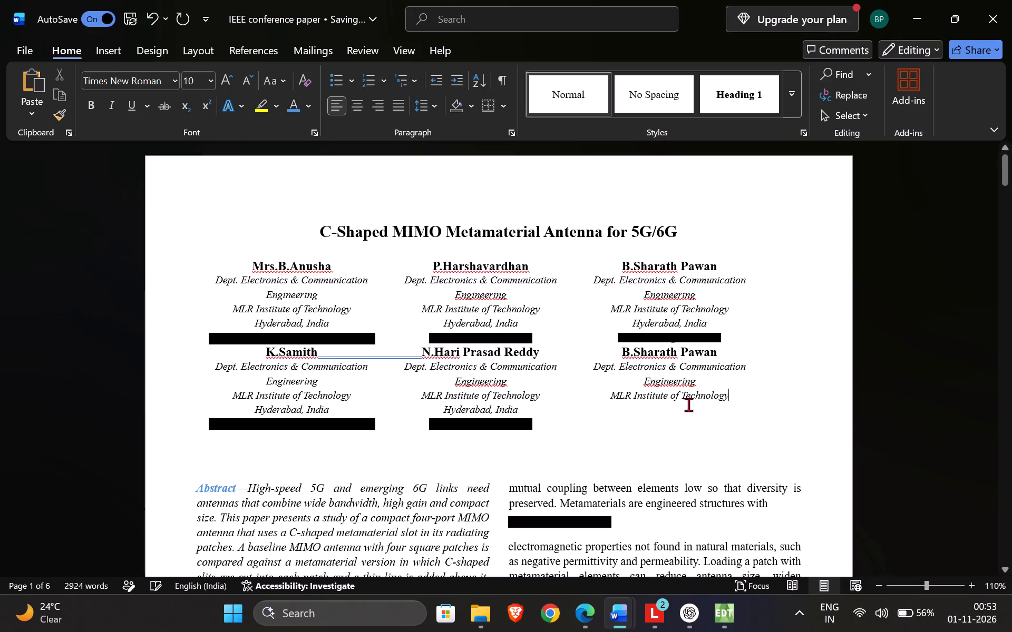
key(BackSpace)
key(BackSpace)
Delete the two-line "Dept. Electronics & Communication Engineering" text from the third entry in the second author row.
click(698, 383)
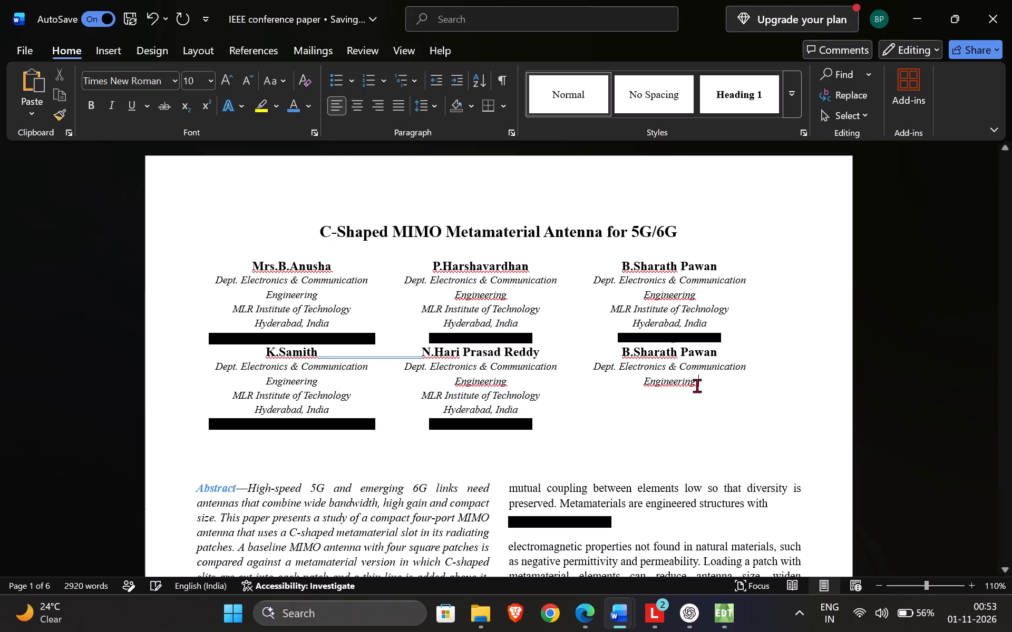
key(BackSpace)
key(BackSpace)
key(BackSpace)
key(BackSpace)
key(BackSpace)
key(BackSpace)
key(BackSpace)
key(BackSpace)
key(BackSpace)
key(BackSpace)
key(BackSpace)
key(BackSpace)
key(BackSpace)
key(BackSpace)
key(BackSpace)
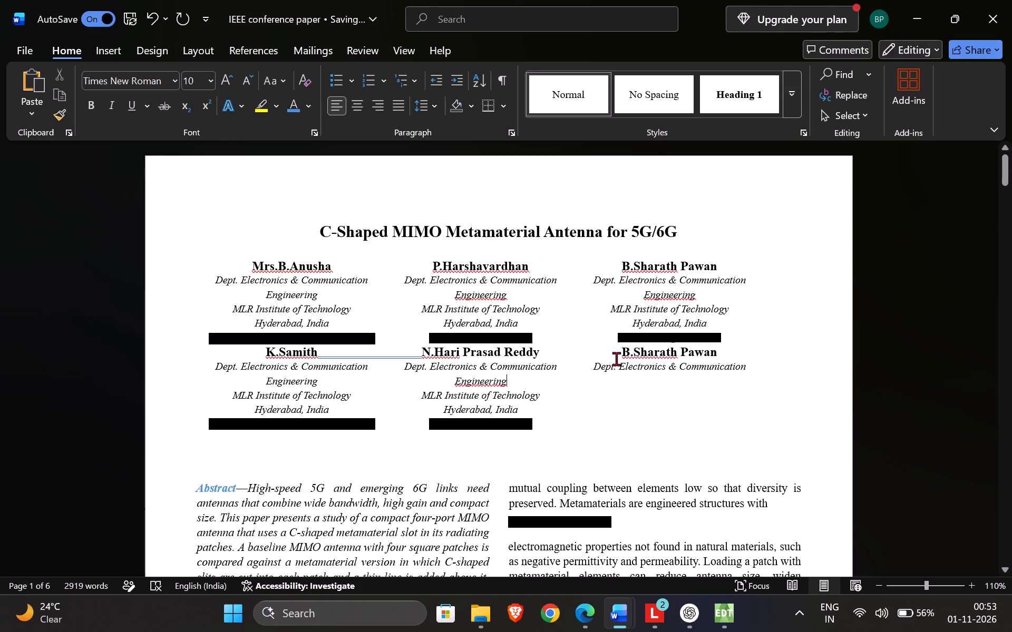
click(758, 366)
key(BackSpace)
key(BackSpace)
key(BackSpace)
key(BackSpace)
key(BackSpace)
key(BackSpace)
key(BackSpace)
key(BackSpace)
key(BackSpace)
key(BackSpace)
key(BackSpace)
key(BackSpace)
key(BackSpace)
key(BackSpace)
key(BackSpace)
key(BackSpace)
key(BackSpace)
key(BackSpace)
key(BackSpace)
key(BackSpace)
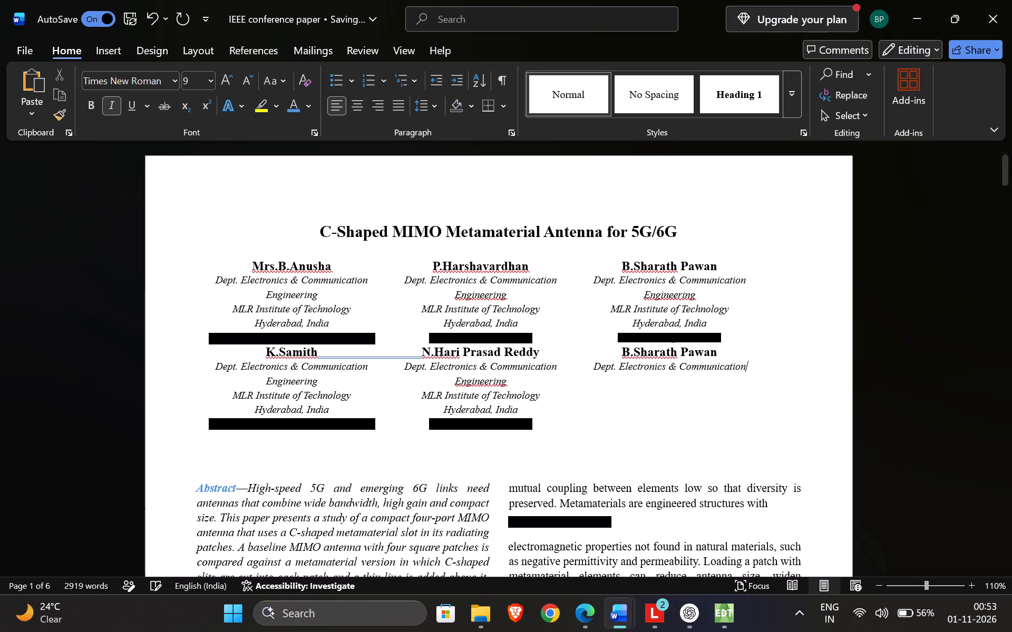
key(BackSpace)
key(BackSpace)
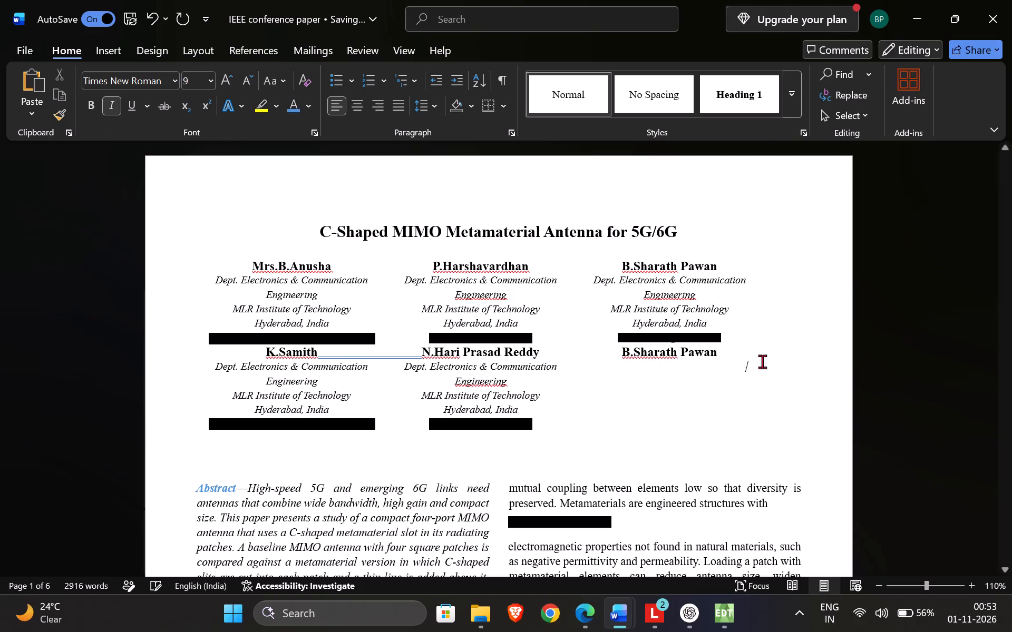
key(BackSpace)
Delete the remaining duplicate author name from the third entry in the second author row.
click(732, 352)
key(BackSpace)
key(BackSpace)
key(BackSpace)
key(BackSpace)
key(BackSpace)
key(BackSpace)
key(BackSpace)
key(BackSpace)
key(BackSpace)
key(BackSpace)
key(BackSpace)
key(BackSpace)
key(BackSpace)
key(BackSpace)
key(BackSpace)
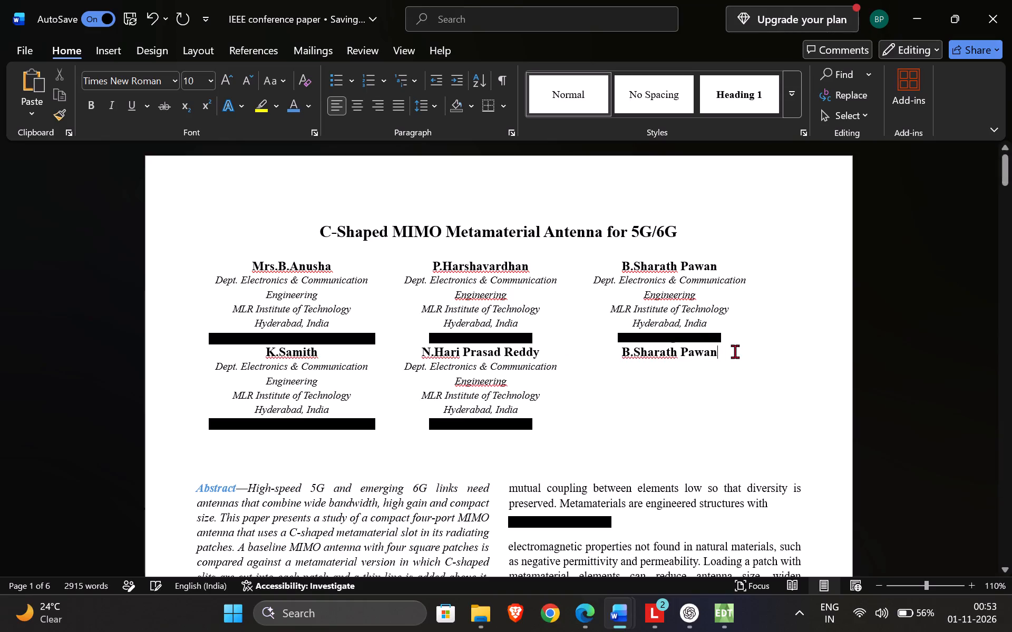
key(BackSpace)
key(BackSpace)
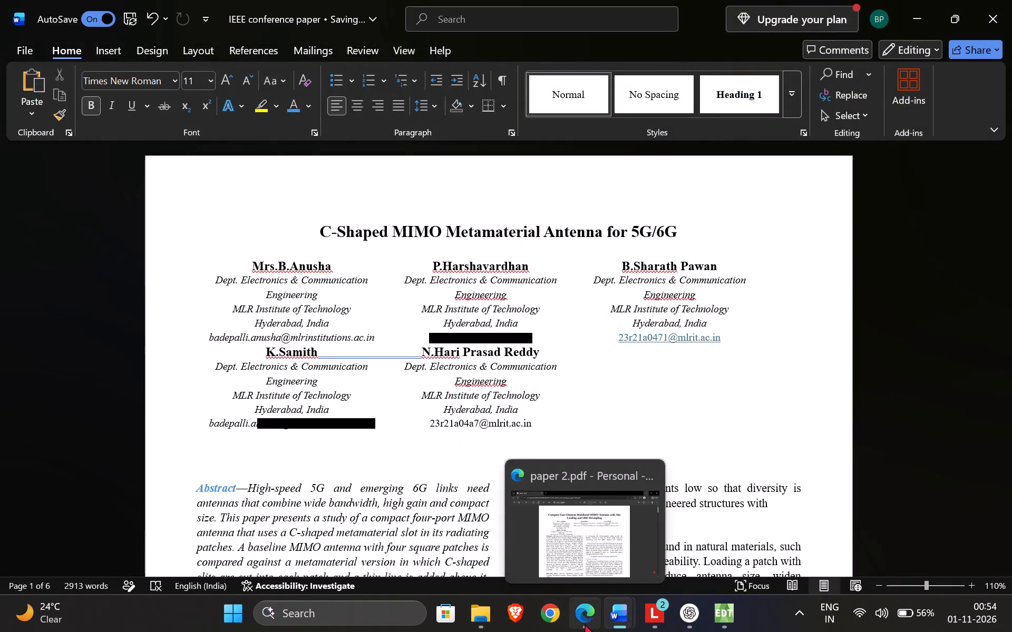
Switch to paper 2.pdf in Edge to examine its author layout, and return to the IEEE conference paper in Word.
click(585, 624)
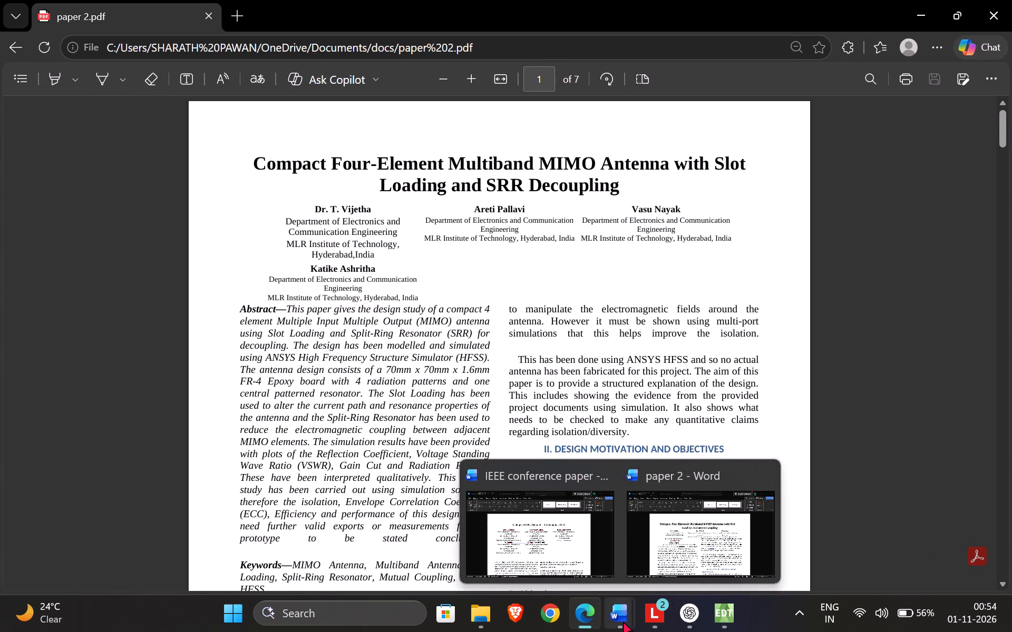
click(579, 519)
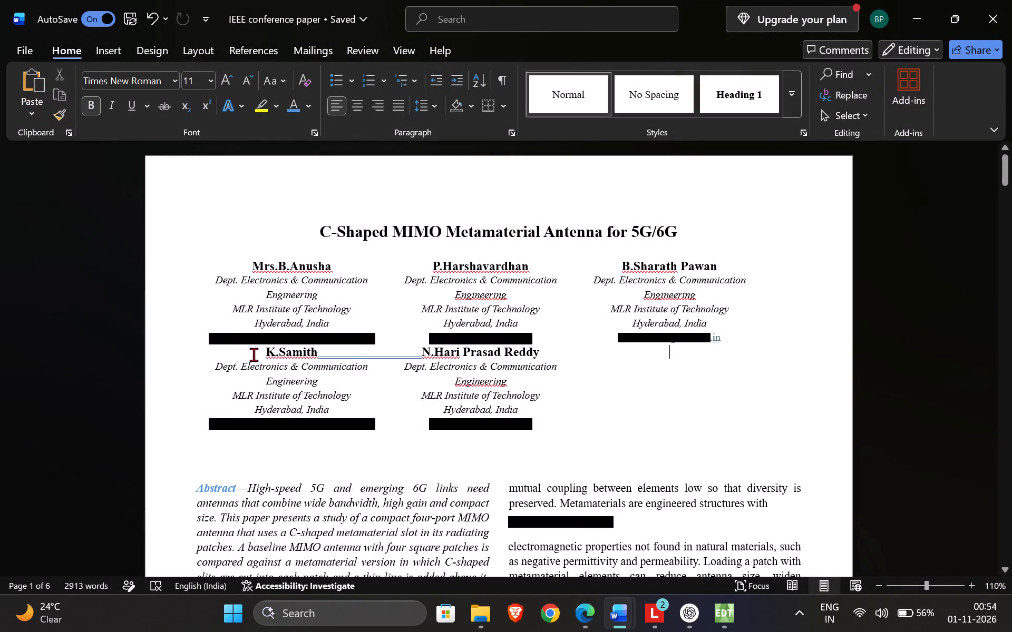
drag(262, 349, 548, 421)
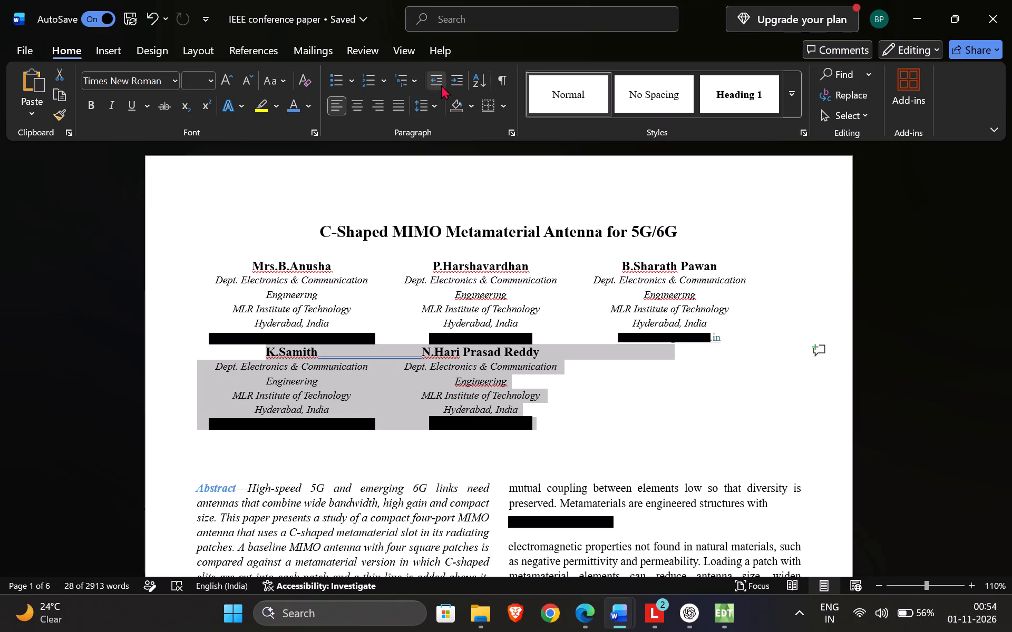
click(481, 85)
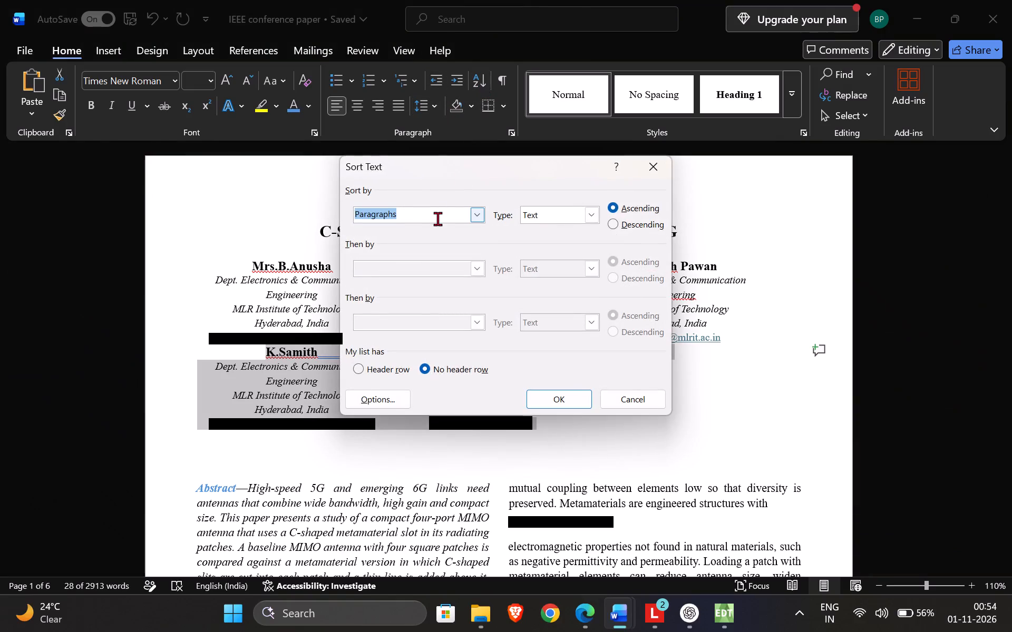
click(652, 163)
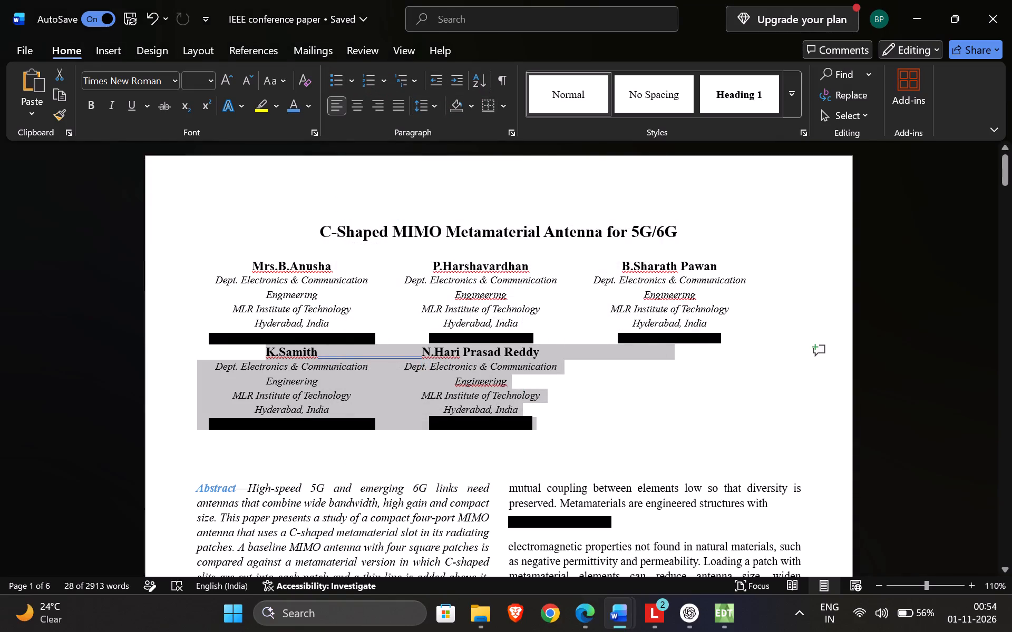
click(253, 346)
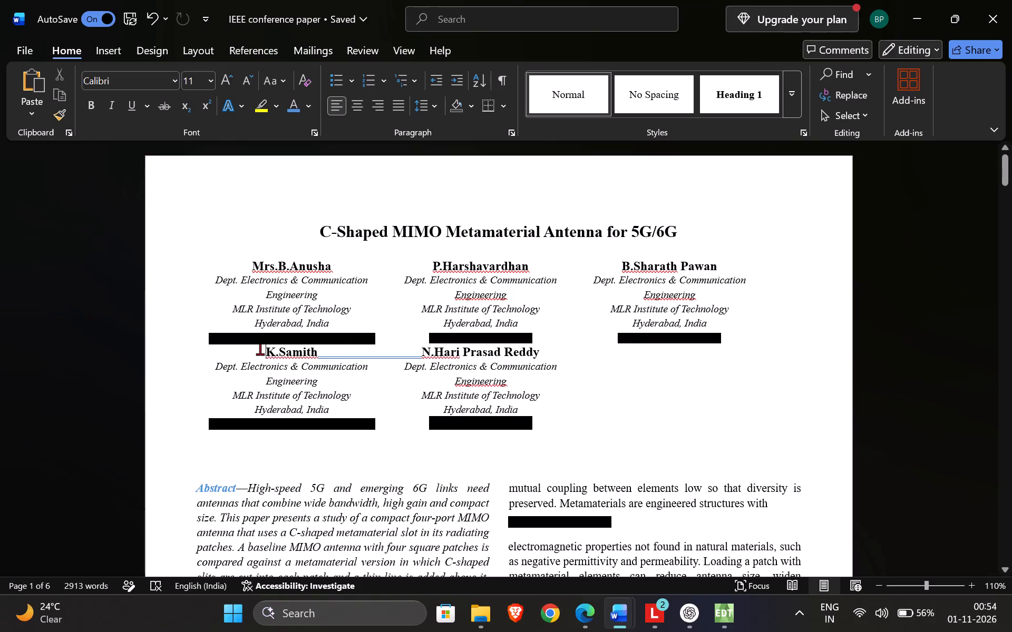
Insert a blank line between the first and second author rows.
click(754, 335)
key(Return)
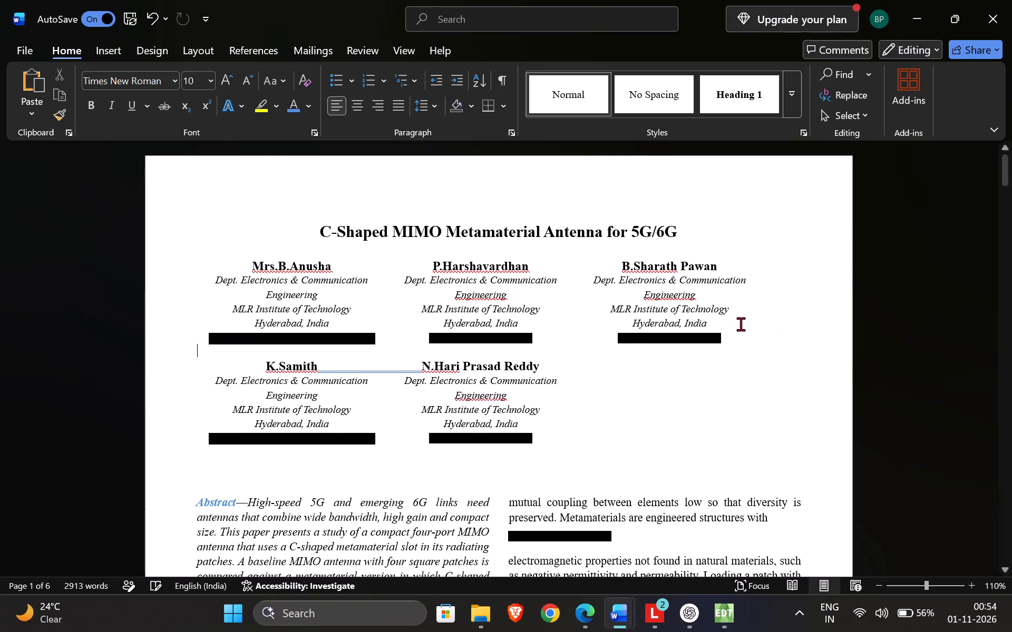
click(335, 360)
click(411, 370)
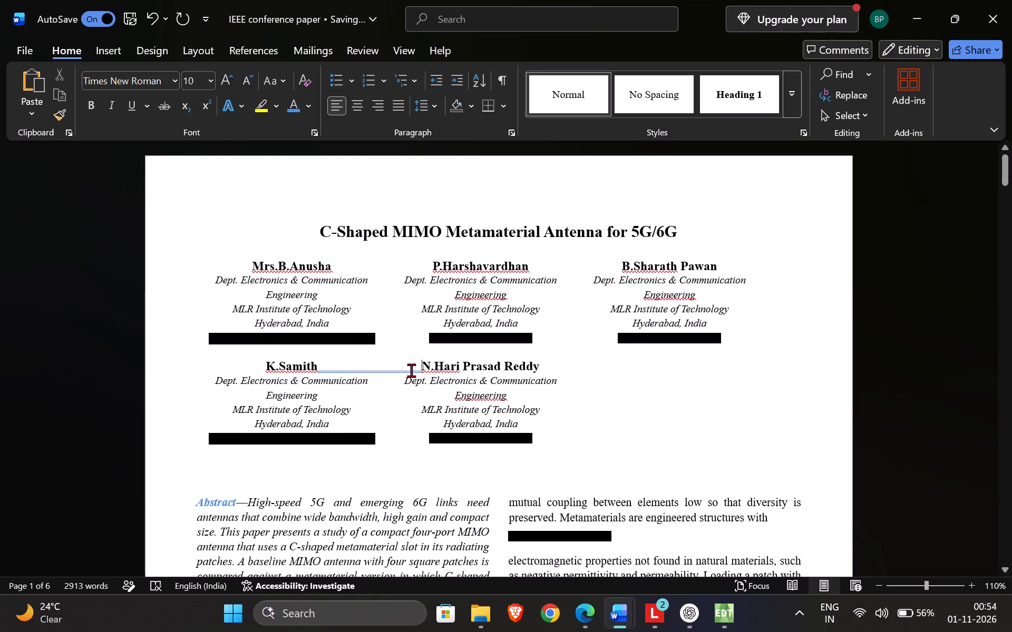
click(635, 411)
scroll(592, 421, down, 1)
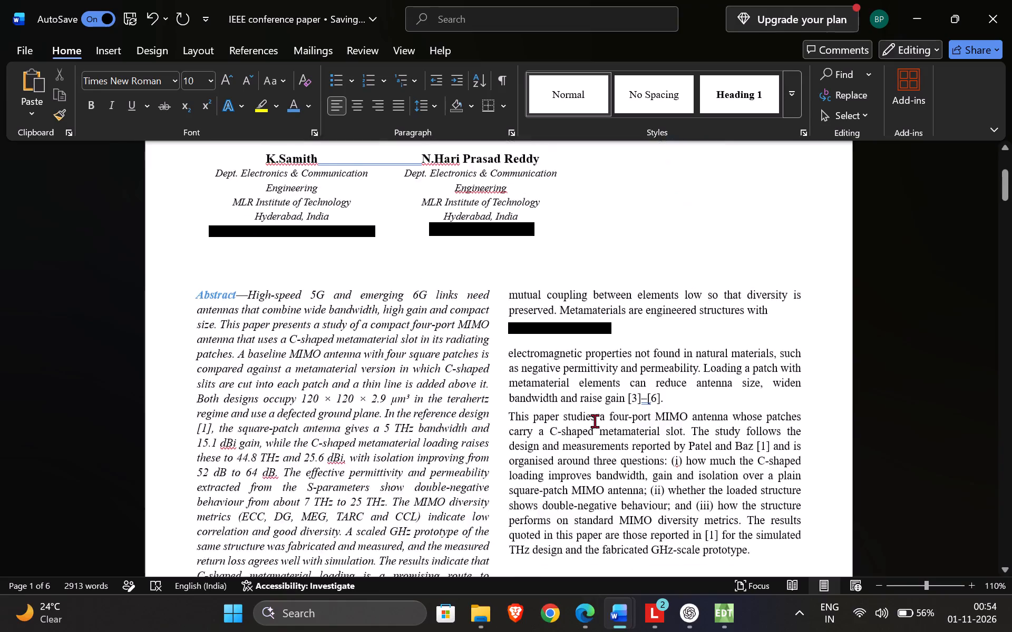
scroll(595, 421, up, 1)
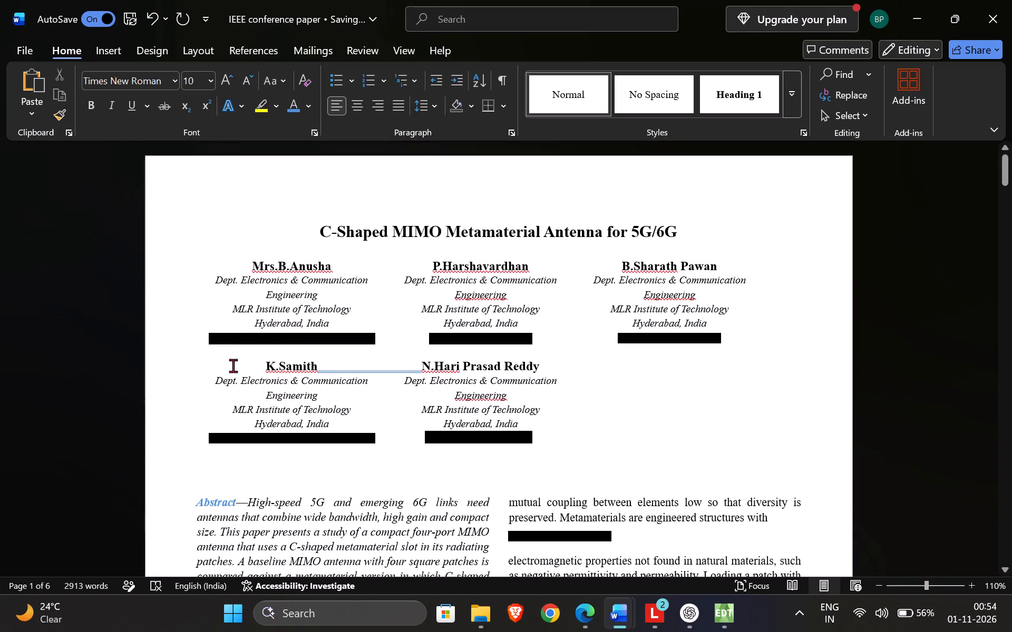
Shift the first author's name in the second row slightly to the right with leading spaces.
click(240, 366)
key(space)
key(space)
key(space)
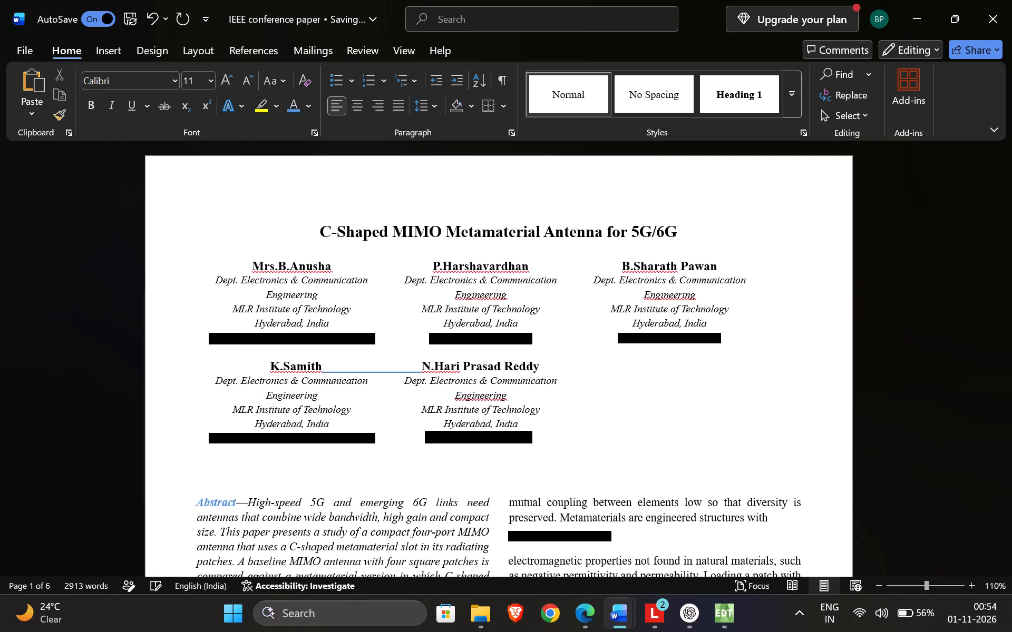
Move the second author's name in the second row further right by adding spaces before it.
click(411, 367)
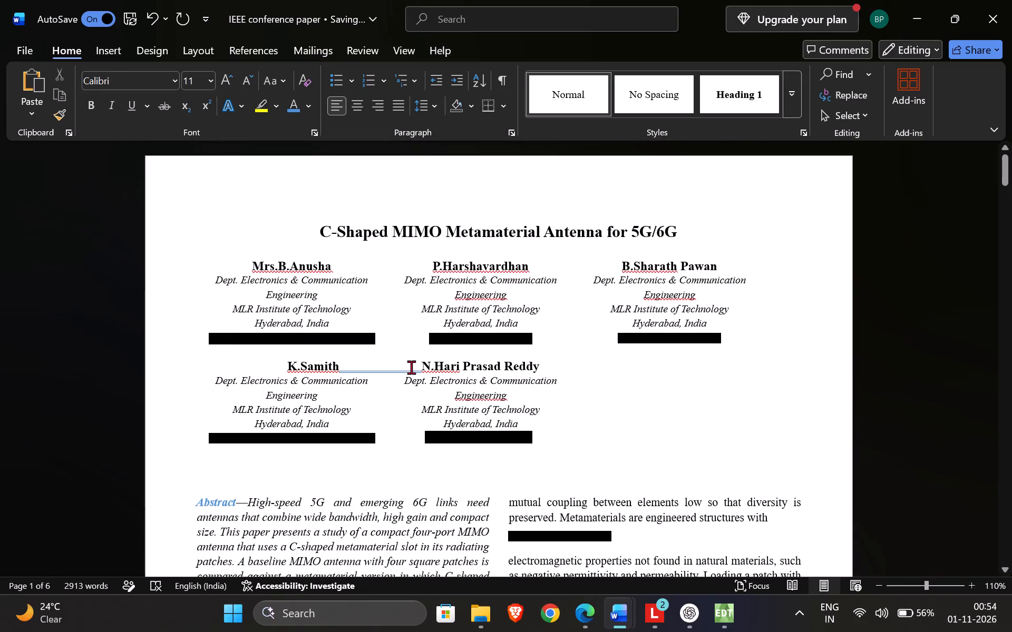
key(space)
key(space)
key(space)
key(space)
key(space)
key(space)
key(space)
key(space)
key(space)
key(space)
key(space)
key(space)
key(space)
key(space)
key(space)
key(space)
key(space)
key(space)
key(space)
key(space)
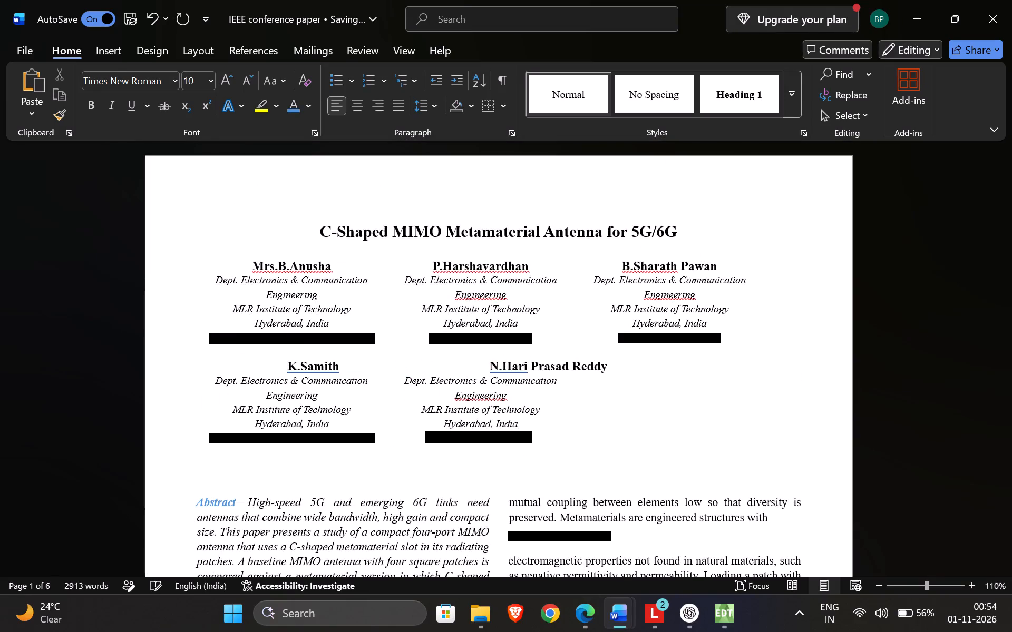
Move the second author's "Dept. Electronics & Communication" line in the second row right with spaces, placing it under the shifted name.
click(407, 379)
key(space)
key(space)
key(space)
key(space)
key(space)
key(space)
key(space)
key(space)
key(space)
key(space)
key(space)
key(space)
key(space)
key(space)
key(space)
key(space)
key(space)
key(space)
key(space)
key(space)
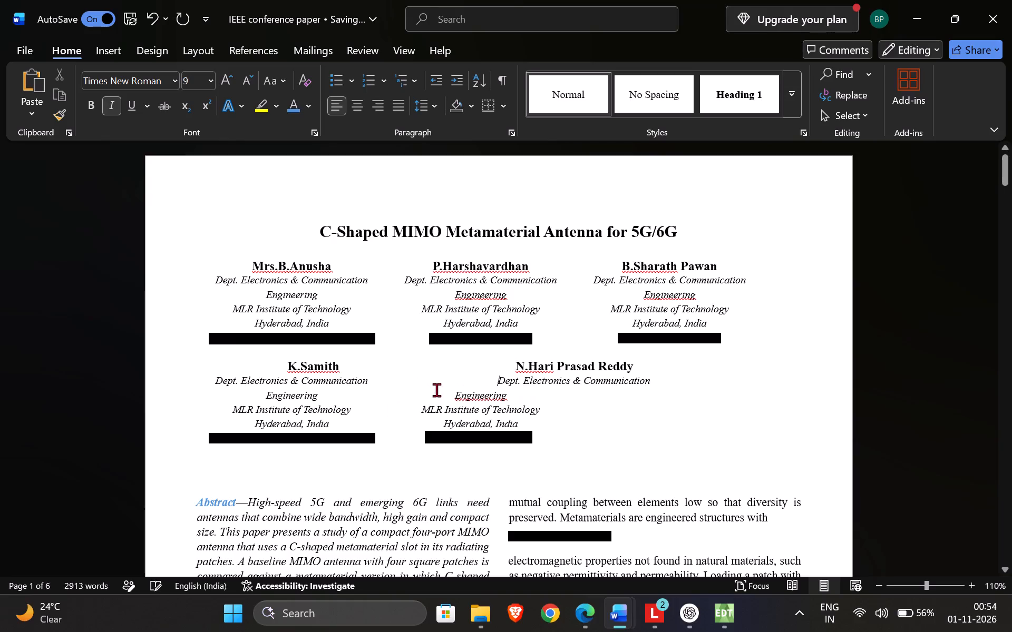
Move the second author's "Engineering" line in the second row right with spaces, centring it under the department line.
click(451, 390)
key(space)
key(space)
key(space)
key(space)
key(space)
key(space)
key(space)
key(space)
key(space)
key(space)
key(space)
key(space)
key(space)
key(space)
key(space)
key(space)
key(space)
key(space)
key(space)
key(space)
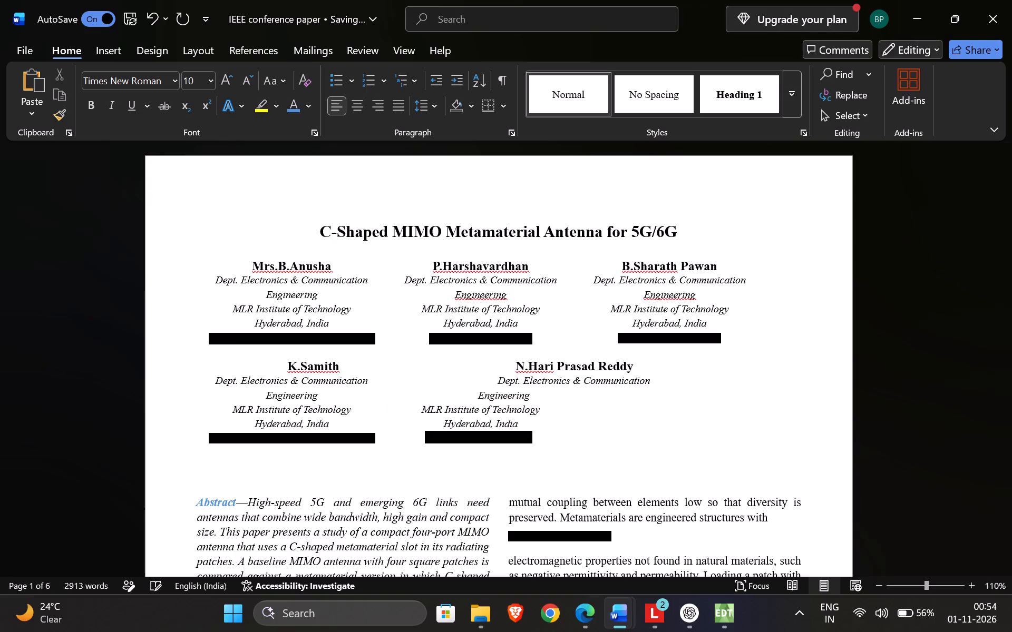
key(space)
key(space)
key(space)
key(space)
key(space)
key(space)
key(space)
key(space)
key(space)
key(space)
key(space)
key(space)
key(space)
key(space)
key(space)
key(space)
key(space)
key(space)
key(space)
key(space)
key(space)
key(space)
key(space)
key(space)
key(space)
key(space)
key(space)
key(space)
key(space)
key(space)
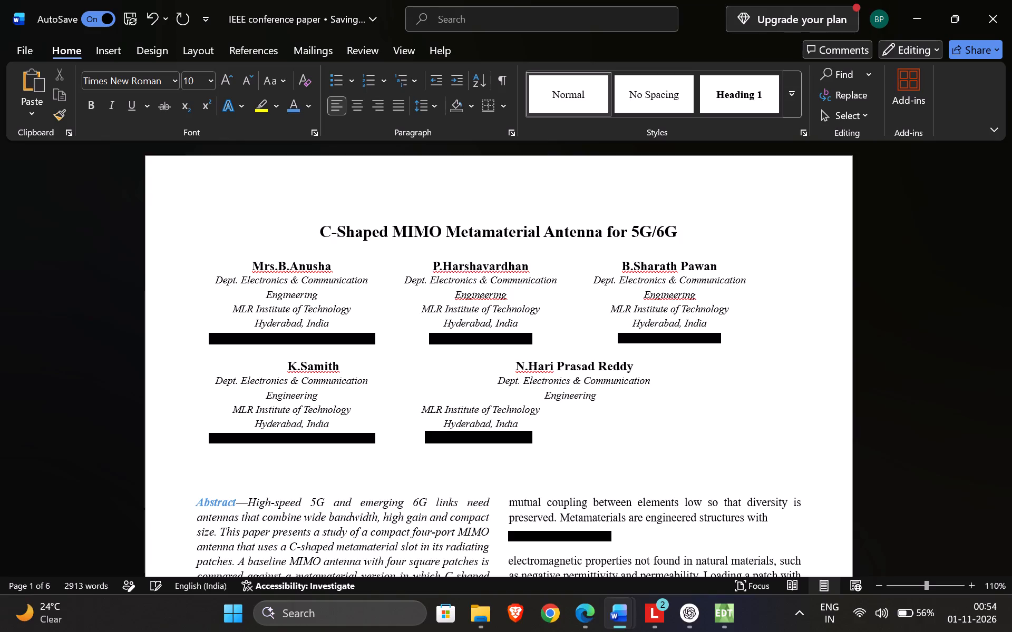
Move the second author's "MLR Institute of Technology" line in the second row right with spaces, centring it under "Engineering".
click(419, 408)
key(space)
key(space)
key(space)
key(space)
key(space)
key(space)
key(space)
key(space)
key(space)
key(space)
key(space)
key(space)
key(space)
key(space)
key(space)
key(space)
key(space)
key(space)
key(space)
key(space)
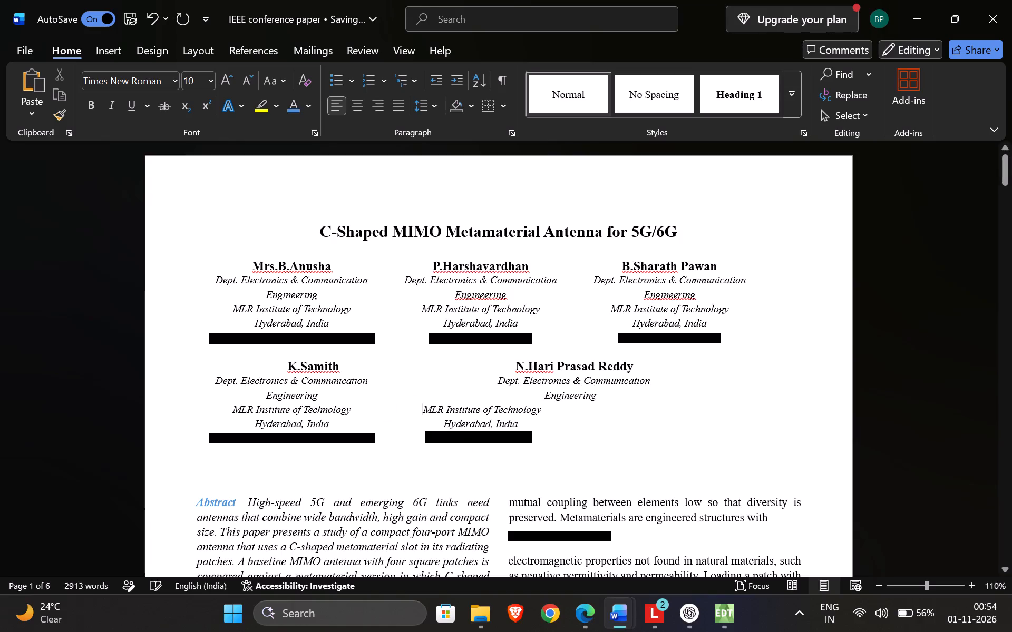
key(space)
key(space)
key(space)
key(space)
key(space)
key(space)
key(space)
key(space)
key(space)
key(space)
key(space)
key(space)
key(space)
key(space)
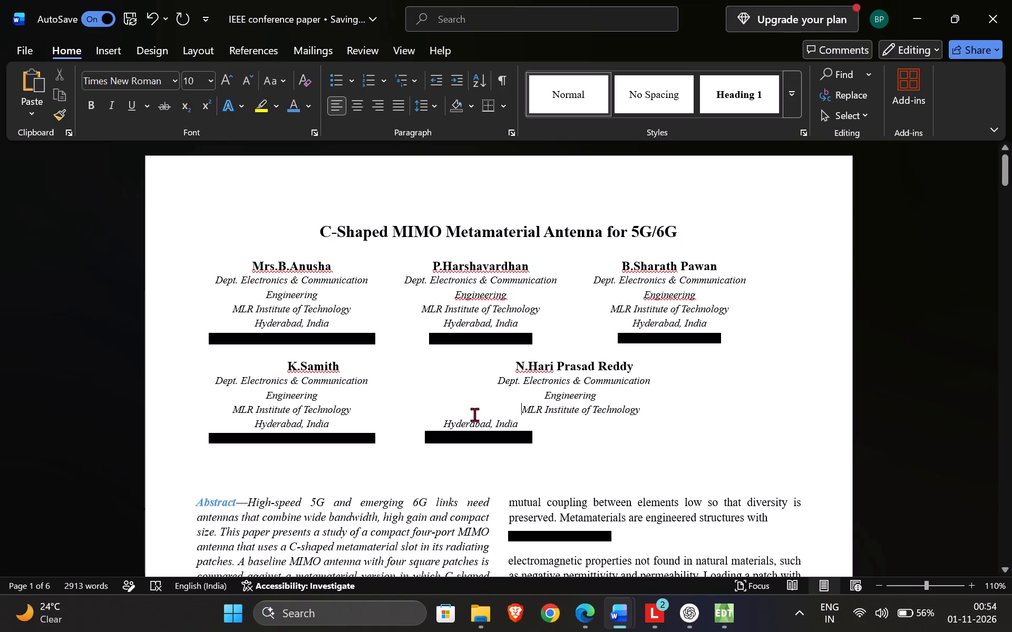
key(BackSpace)
key(BackSpace)
key(BackSpace)
key(BackSpace)
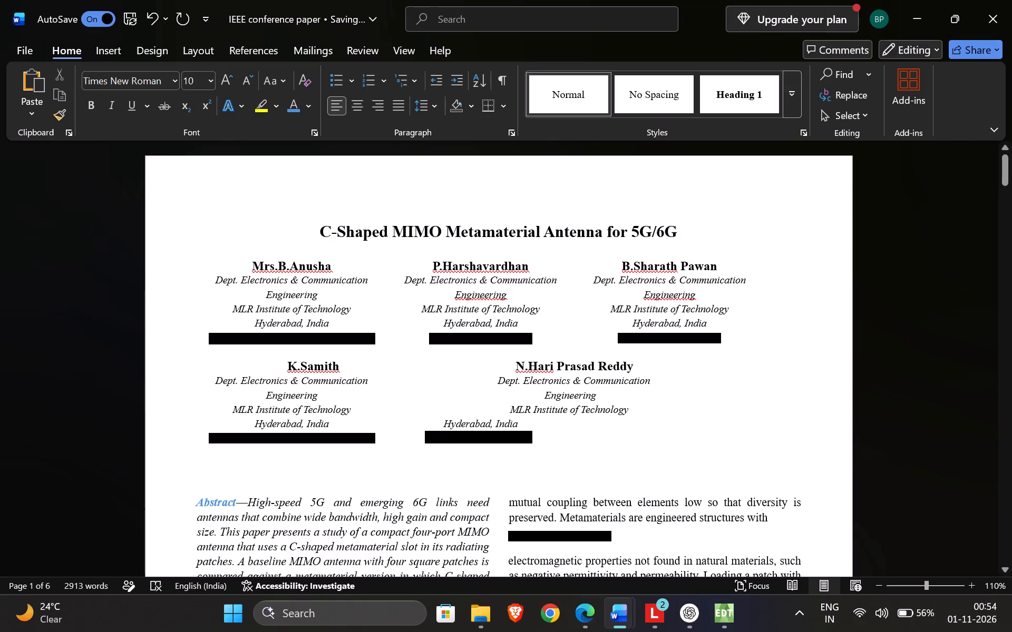
Move the second author's "Hyderabad, India" line in the second row right with spaces, centring it under "MLR Institute of Technology".
click(442, 423)
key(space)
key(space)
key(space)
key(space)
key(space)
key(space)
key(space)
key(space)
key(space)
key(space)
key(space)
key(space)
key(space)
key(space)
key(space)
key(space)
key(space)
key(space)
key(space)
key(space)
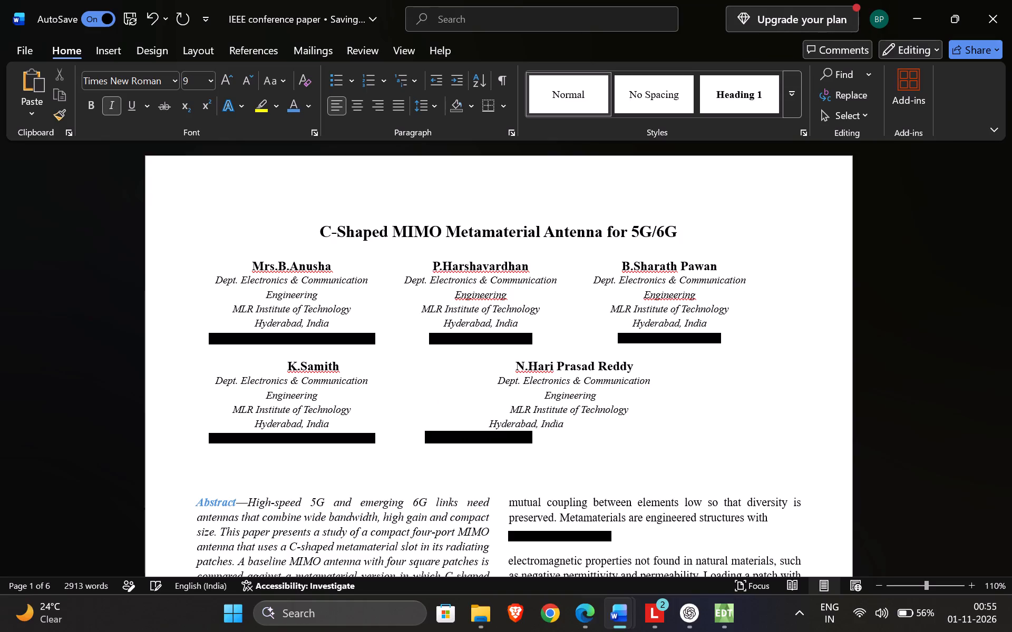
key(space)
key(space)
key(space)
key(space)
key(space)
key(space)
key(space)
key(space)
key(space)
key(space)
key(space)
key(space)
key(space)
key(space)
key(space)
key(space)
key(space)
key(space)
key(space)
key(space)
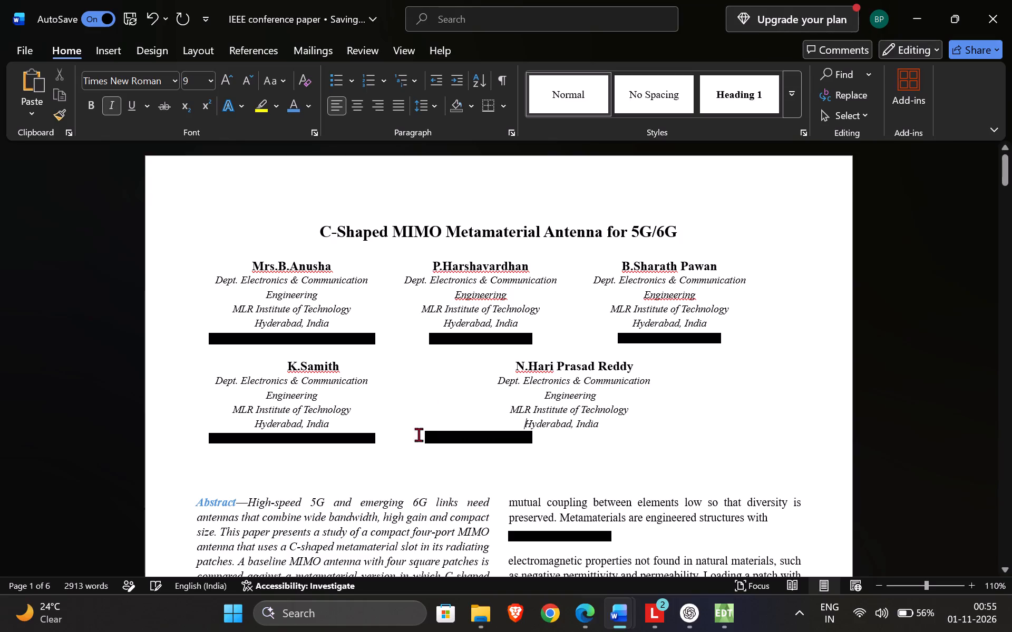
Move the second author's contact line in the second row right with spaces, centring it under "Hyderabad, India".
click(427, 437)
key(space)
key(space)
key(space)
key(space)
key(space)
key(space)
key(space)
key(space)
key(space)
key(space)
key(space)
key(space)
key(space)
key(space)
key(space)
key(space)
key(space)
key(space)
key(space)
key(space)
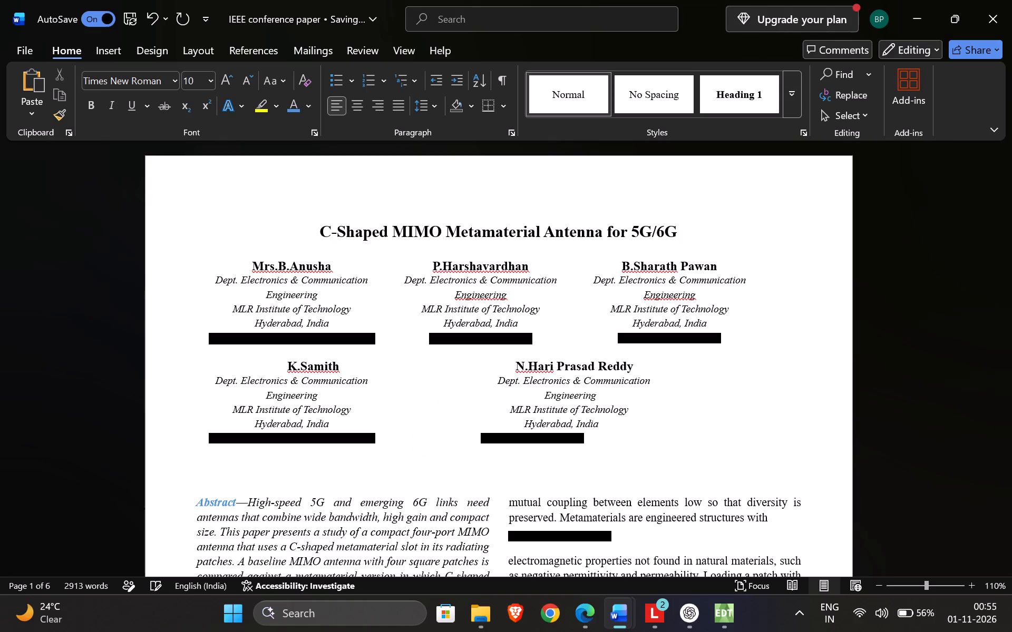
Add spaces before the first author's name in the second row to move it right.
click(279, 367)
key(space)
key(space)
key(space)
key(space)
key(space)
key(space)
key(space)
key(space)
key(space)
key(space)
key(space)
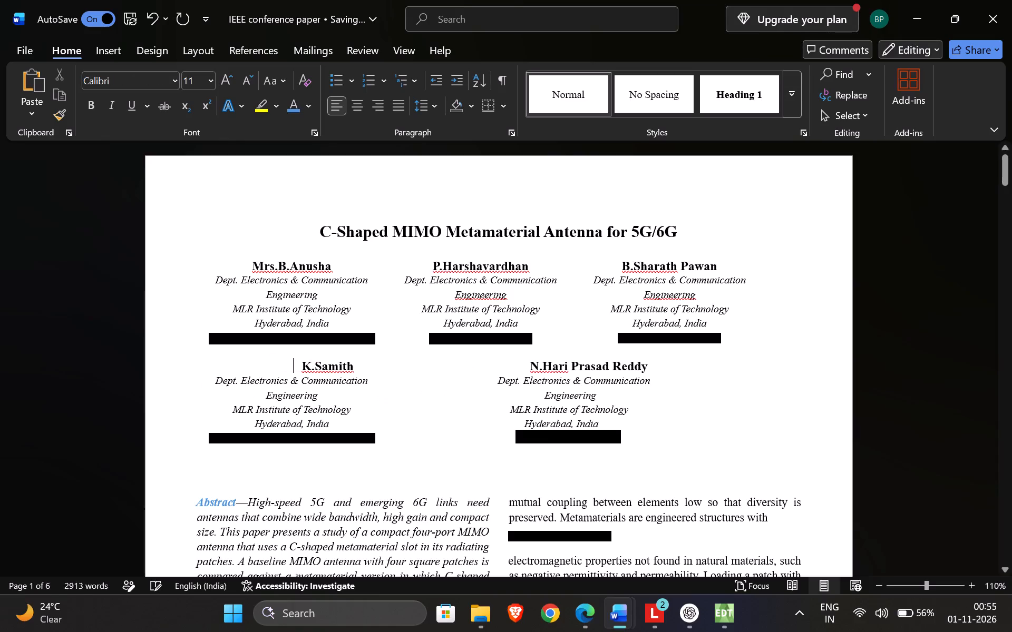
Delete spaces before the second author's name in the second row to pull it back left.
click(494, 369)
click(528, 369)
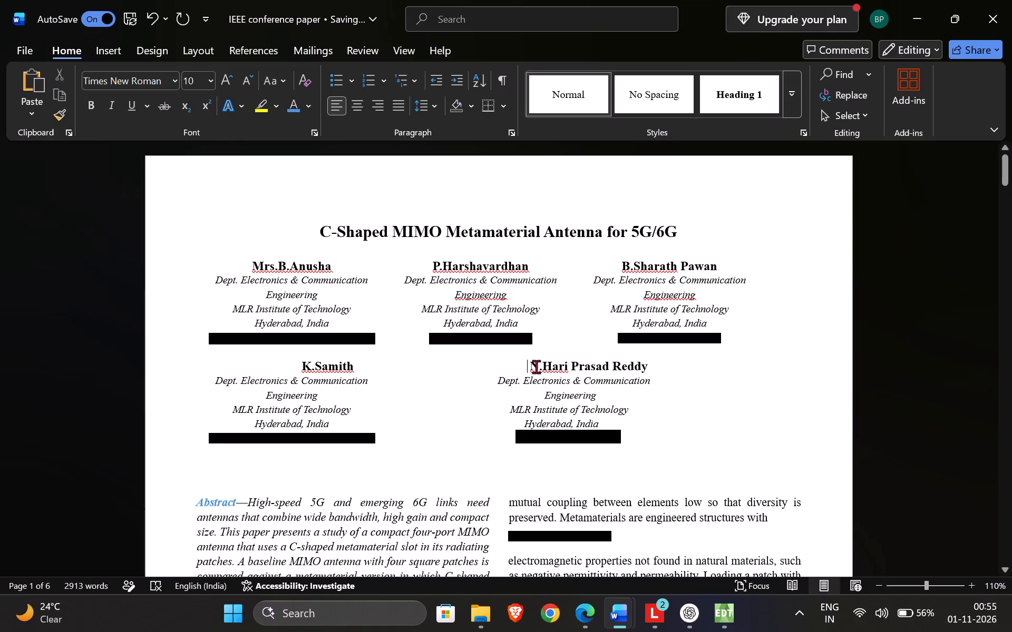
key(BackSpace)
key(BackSpace)
key(BackSpace)
key(BackSpace)
key(BackSpace)
key(BackSpace)
key(BackSpace)
key(BackSpace)
key(BackSpace)
key(BackSpace)
key(BackSpace)
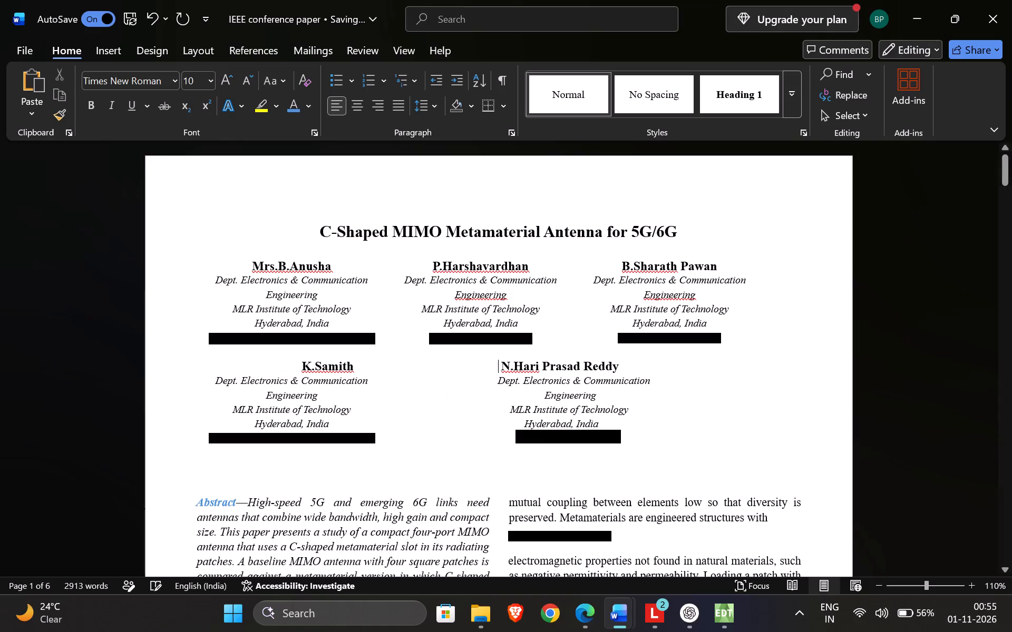
key(BackSpace)
Add more spaces before the first author's name in the second row, shifting both names in that row further right.
click(294, 366)
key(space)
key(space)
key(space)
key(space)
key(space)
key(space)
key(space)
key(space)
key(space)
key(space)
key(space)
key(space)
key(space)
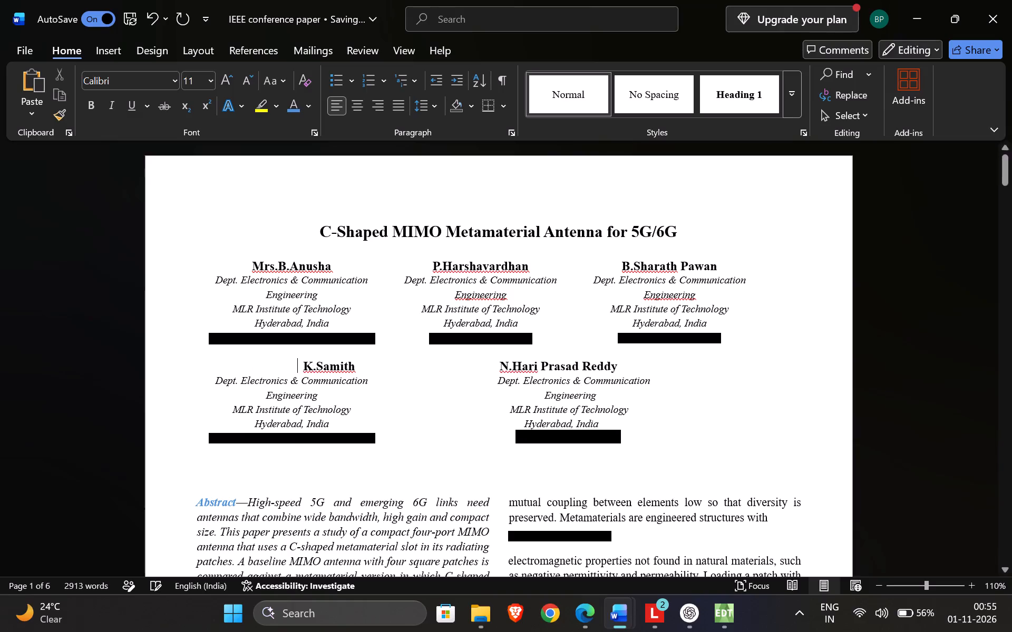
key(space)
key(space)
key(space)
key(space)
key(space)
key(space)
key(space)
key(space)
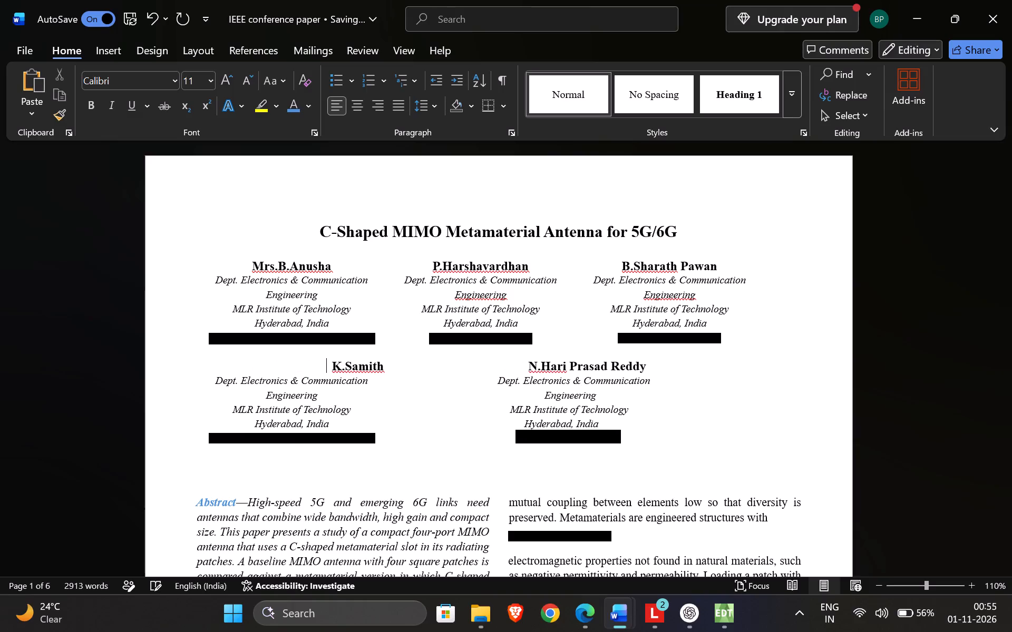
Move the first author's "Dept. Electronics & Communication" line in the second row right with spaces, centring it under the shifted name.
click(209, 378)
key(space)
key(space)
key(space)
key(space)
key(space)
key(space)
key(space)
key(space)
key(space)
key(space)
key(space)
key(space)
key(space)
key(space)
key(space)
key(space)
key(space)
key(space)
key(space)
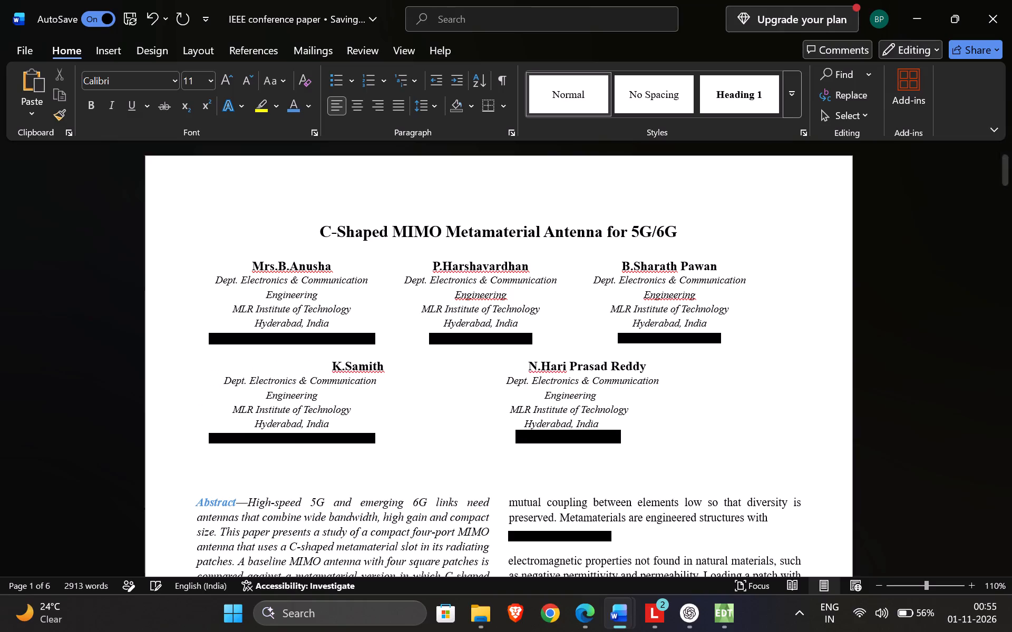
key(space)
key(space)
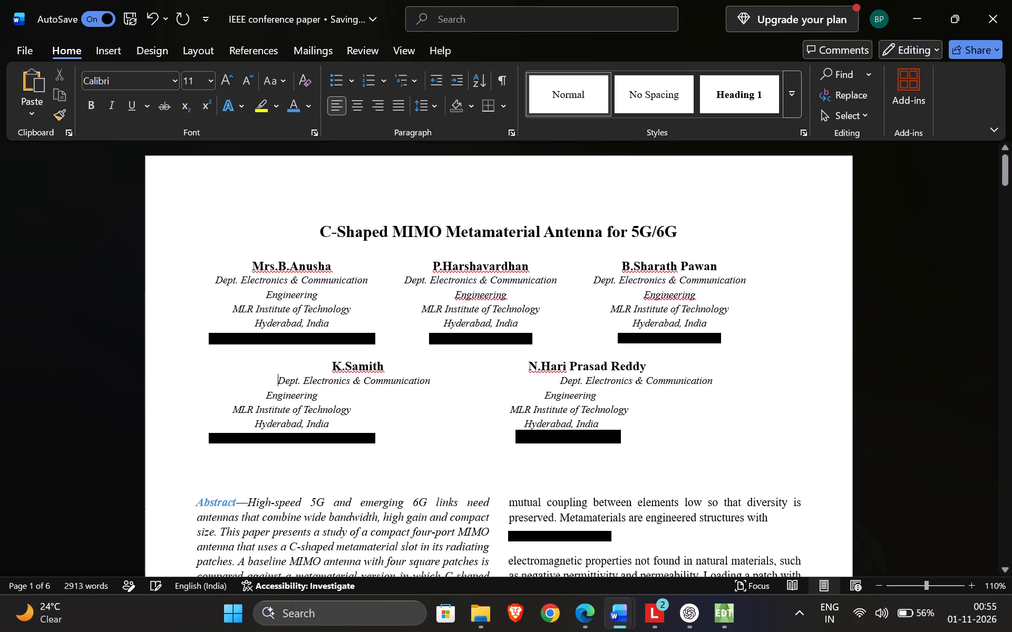
Add 19 spaces before the first author's "Engineering" line in the second row to move it right under the name.
click(255, 394)
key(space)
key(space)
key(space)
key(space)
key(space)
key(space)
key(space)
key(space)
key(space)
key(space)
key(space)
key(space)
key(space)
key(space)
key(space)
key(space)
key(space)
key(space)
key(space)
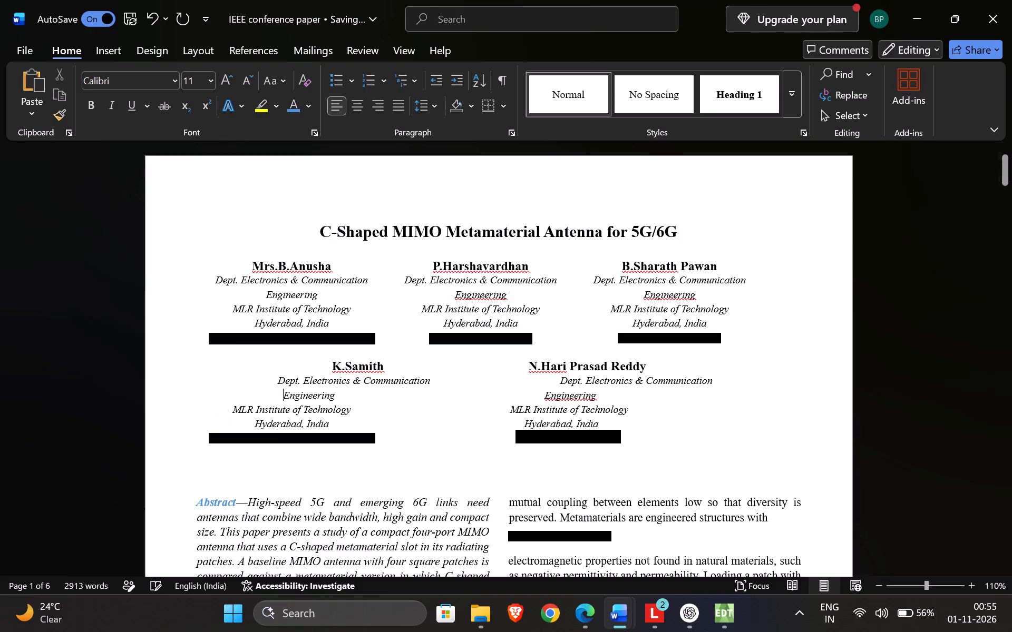
Add 16 spaces before the first author's "MLR Institute of Technology" line in the second row to move it right.
click(227, 413)
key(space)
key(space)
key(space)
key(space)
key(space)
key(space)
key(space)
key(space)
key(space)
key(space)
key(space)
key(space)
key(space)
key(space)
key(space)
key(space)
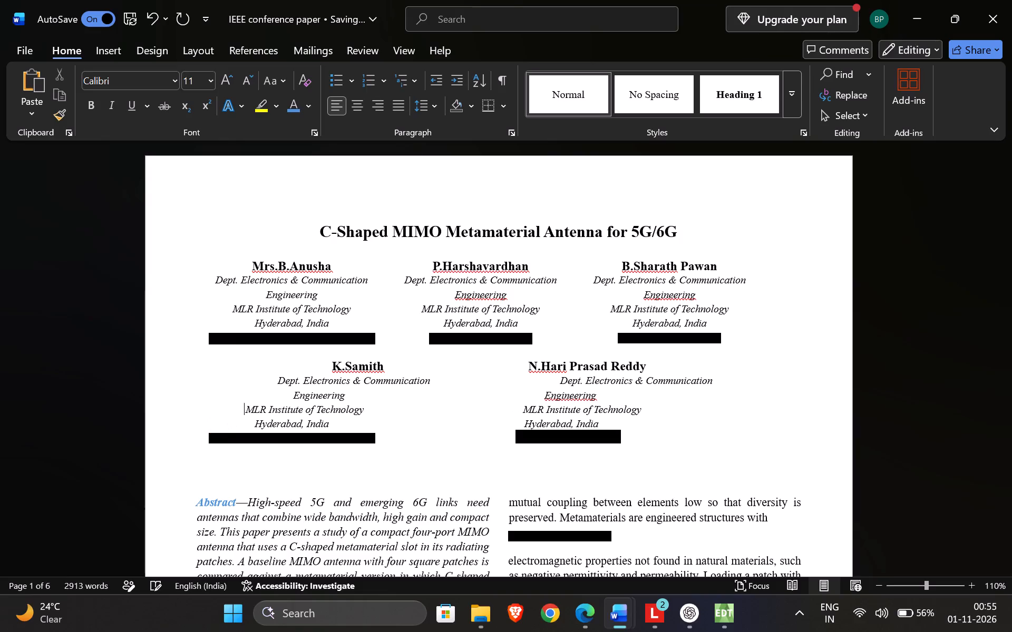
Centre-align the whole second author row, from the names down to the last line below "Hyderabad, India".
click(204, 441)
drag(376, 445, 330, 415)
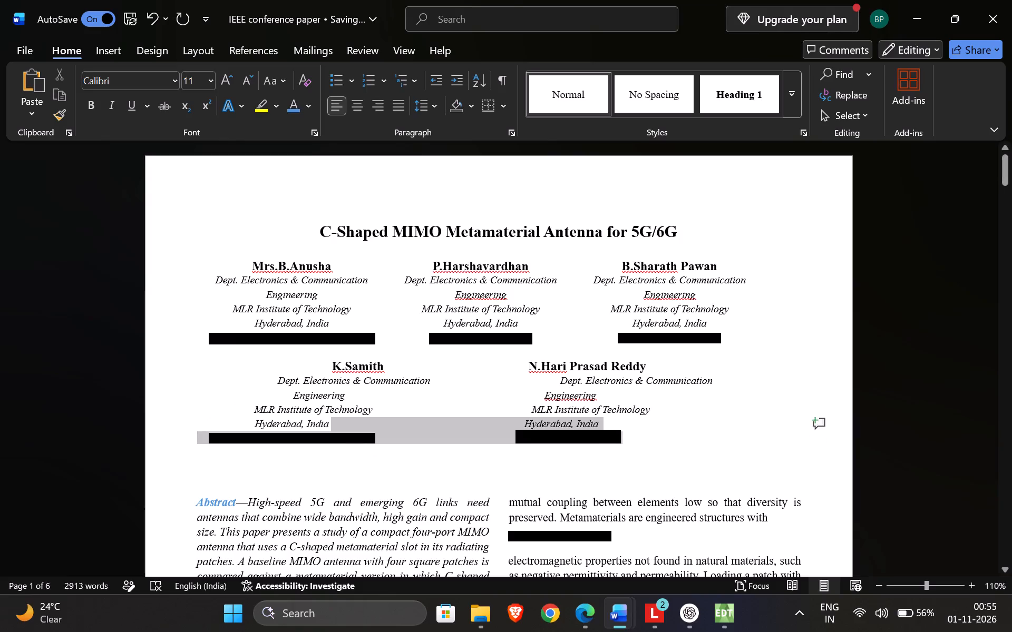
drag(330, 415, 314, 359)
click(355, 106)
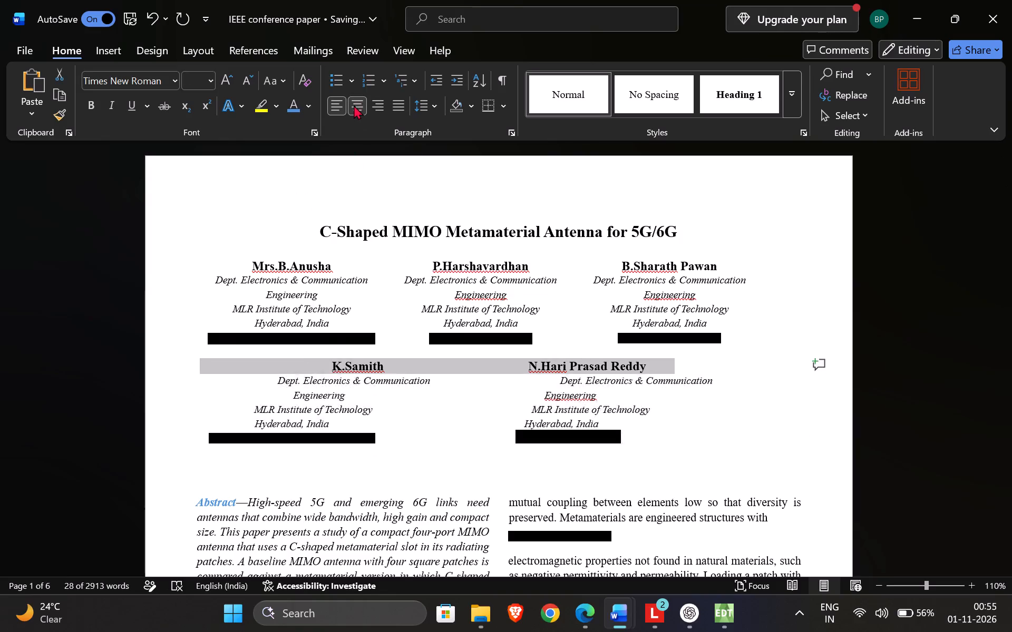
click(411, 349)
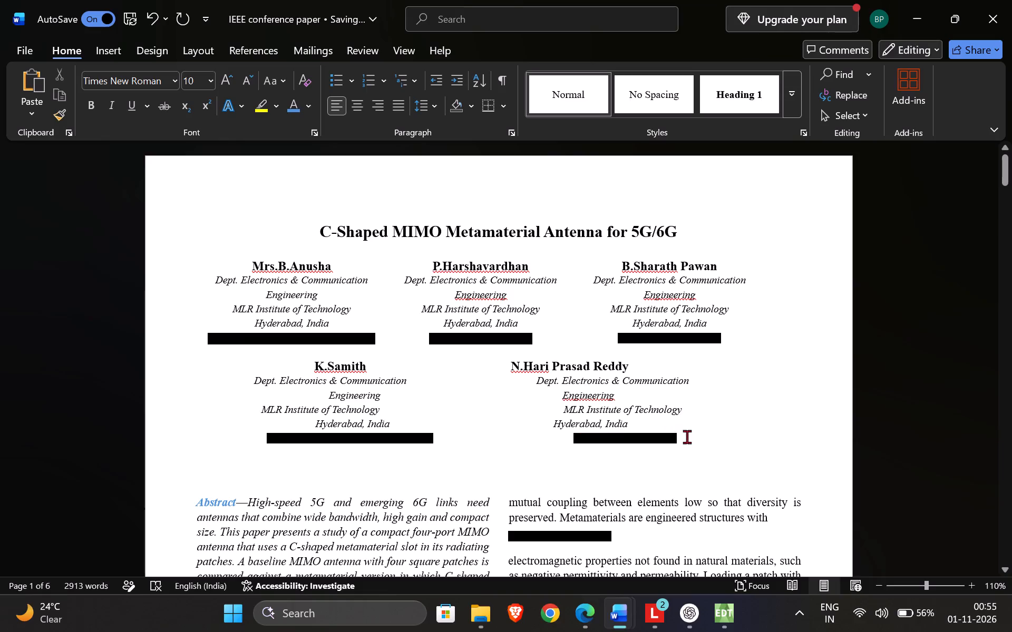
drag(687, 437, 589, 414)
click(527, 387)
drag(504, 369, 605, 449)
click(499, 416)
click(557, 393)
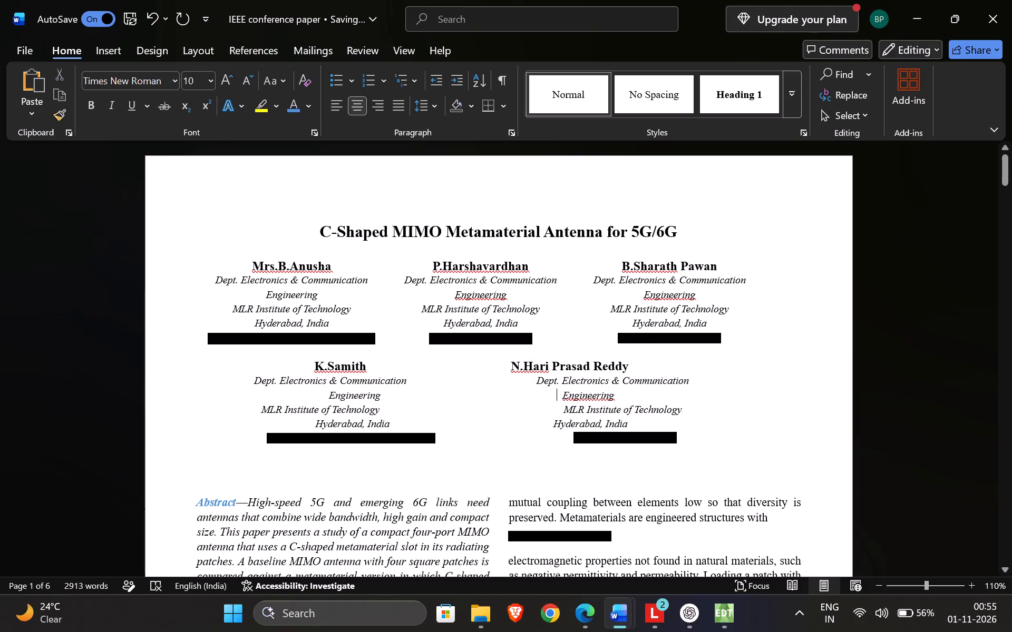
Delete 30 spaces between the two "Dept. Electronics & Communication" entries in the second row to bring them closer together.
click(536, 382)
key(BackSpace)
key(BackSpace)
key(BackSpace)
key(BackSpace)
key(BackSpace)
key(BackSpace)
key(BackSpace)
key(BackSpace)
key(BackSpace)
key(BackSpace)
key(BackSpace)
key(BackSpace)
key(BackSpace)
key(BackSpace)
key(BackSpace)
key(BackSpace)
key(BackSpace)
key(BackSpace)
key(BackSpace)
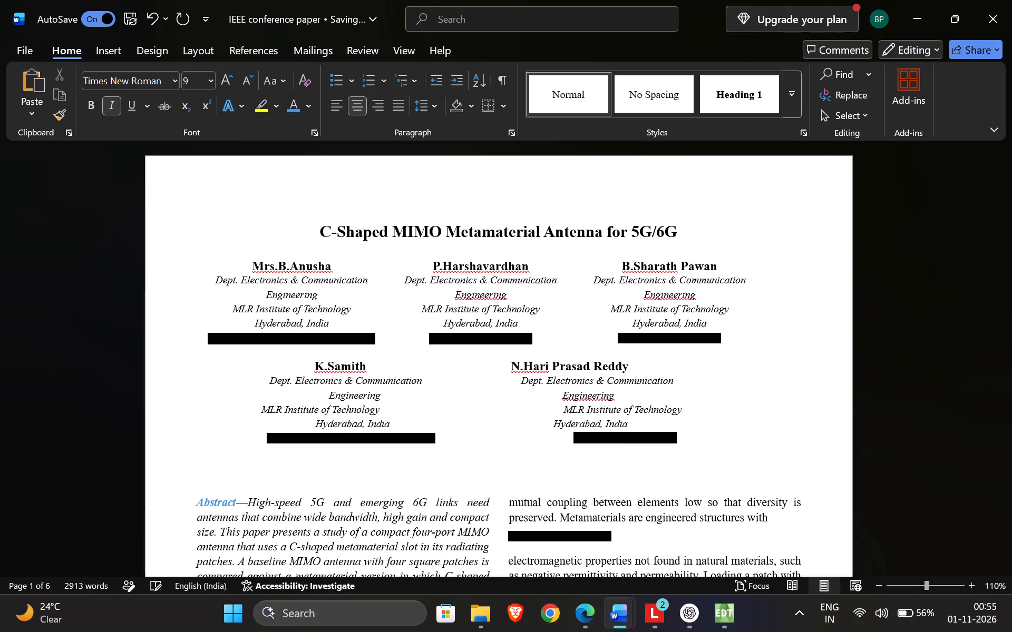
key(BackSpace)
key(BackSpace)
key(BackSpace)
key(BackSpace)
key(BackSpace)
key(BackSpace)
key(BackSpace)
key(BackSpace)
key(BackSpace)
key(BackSpace)
key(BackSpace)
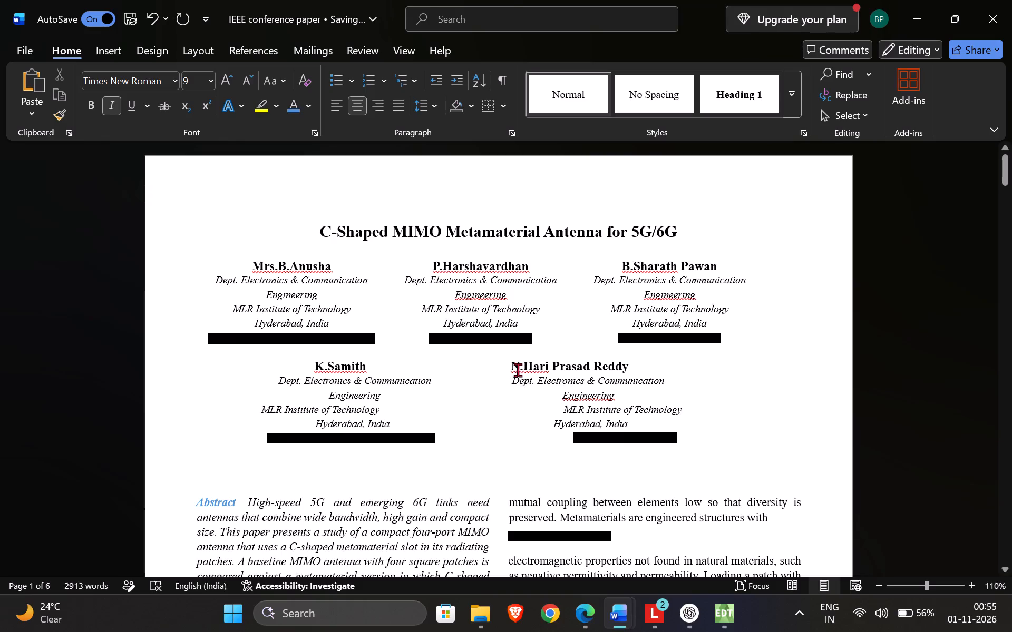
Widen the gap between the two second-row author names by a net three spaces, adding 13 and removing 10.
click(514, 366)
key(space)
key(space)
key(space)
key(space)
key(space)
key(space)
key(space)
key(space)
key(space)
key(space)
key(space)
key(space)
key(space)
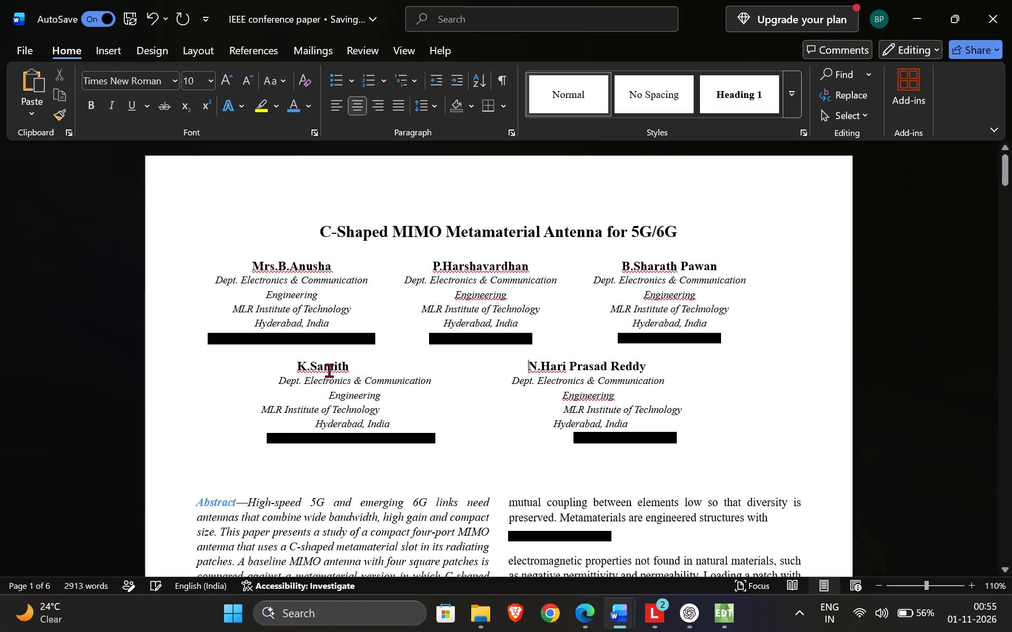
key(BackSpace)
key(BackSpace)
key(BackSpace)
key(BackSpace)
key(BackSpace)
key(BackSpace)
key(BackSpace)
key(BackSpace)
key(BackSpace)
key(BackSpace)
Add ten spaces before the first author's name in the second row to shift both names right.
click(295, 363)
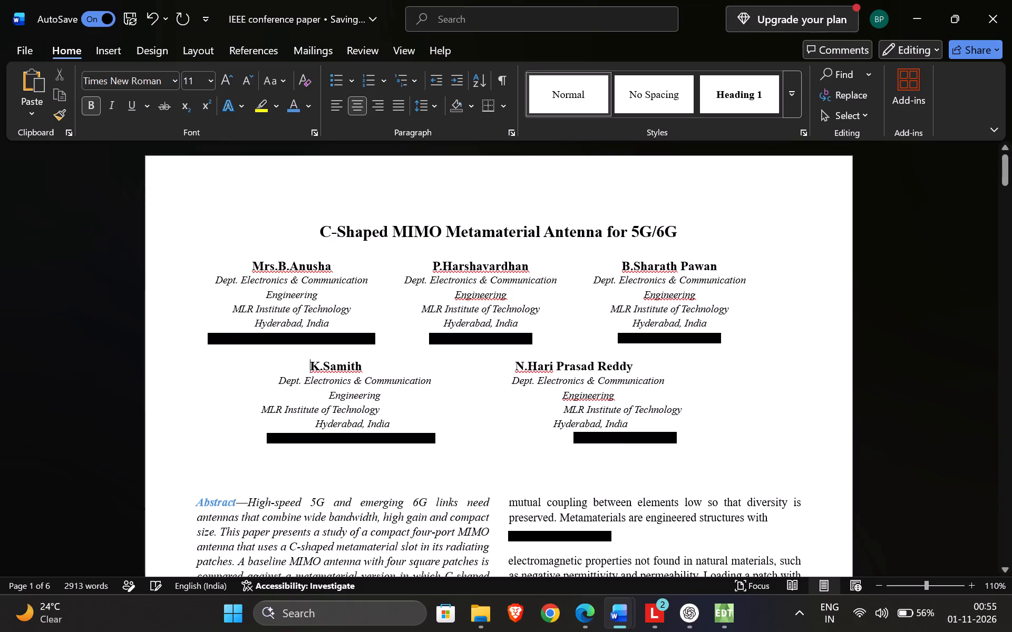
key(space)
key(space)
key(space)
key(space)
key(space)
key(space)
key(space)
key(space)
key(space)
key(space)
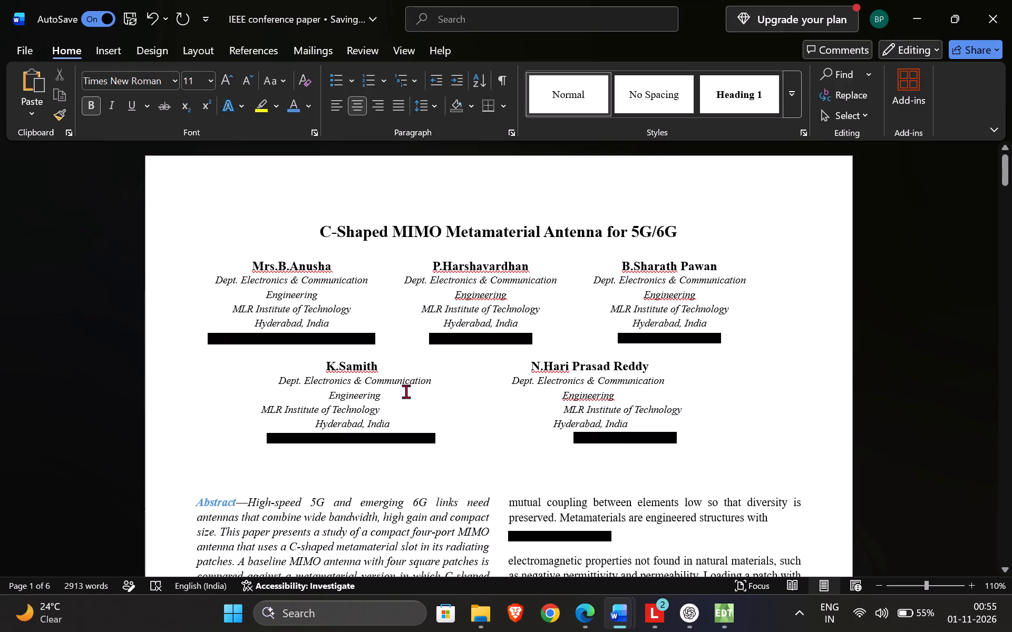
Remove two spaces from the gap between the two author names in the second row.
drag(508, 366, 513, 362)
key(BackSpace)
key(BackSpace)
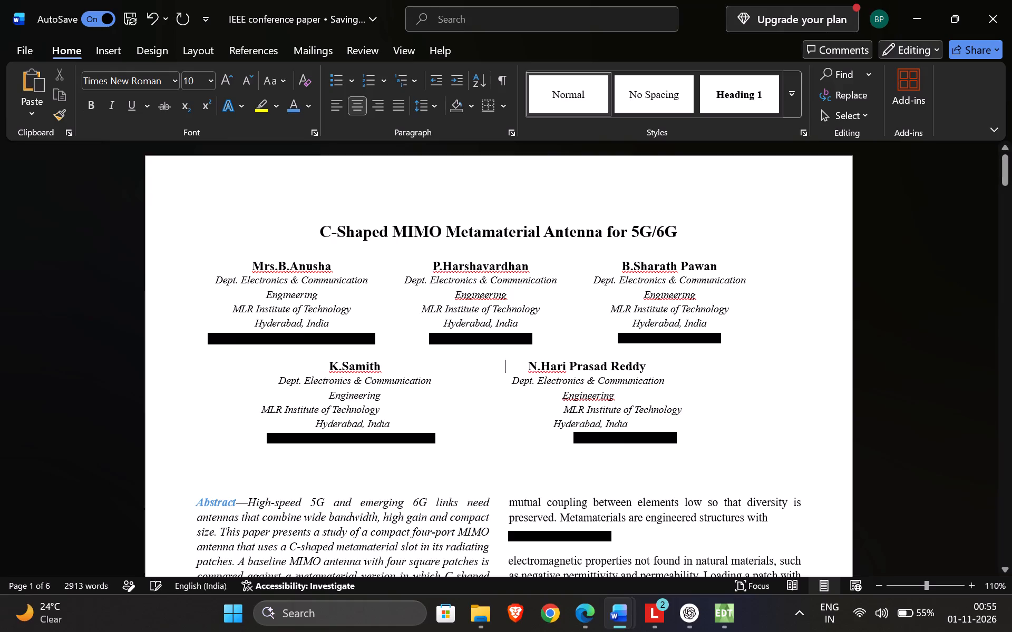
Adjust the gap between the two "Engineering" entries in the second row, removing two spaces and adding four.
click(556, 394)
key(BackSpace)
key(BackSpace)
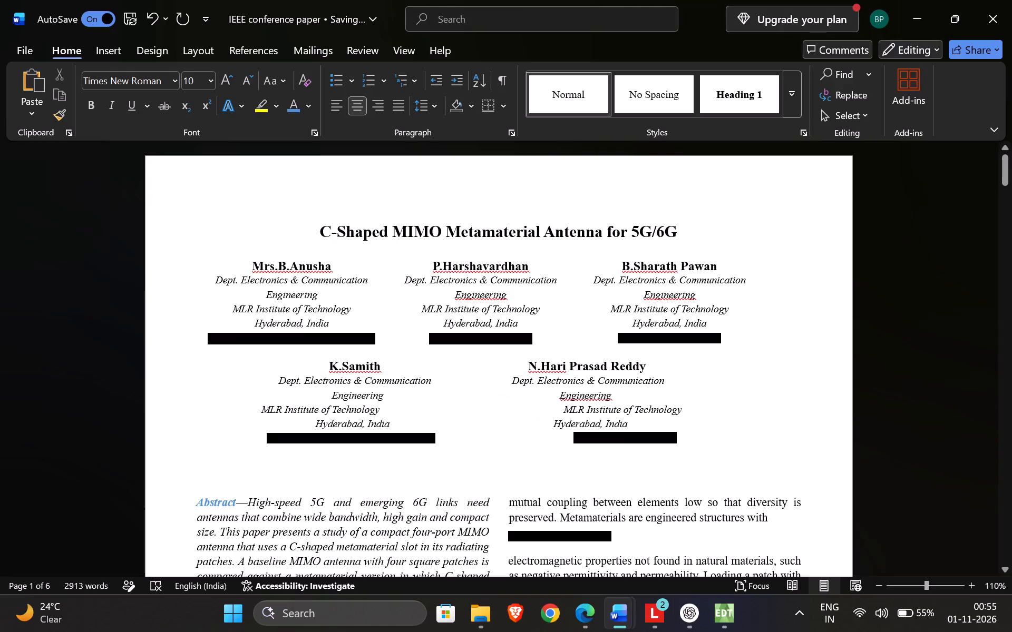
click(401, 397)
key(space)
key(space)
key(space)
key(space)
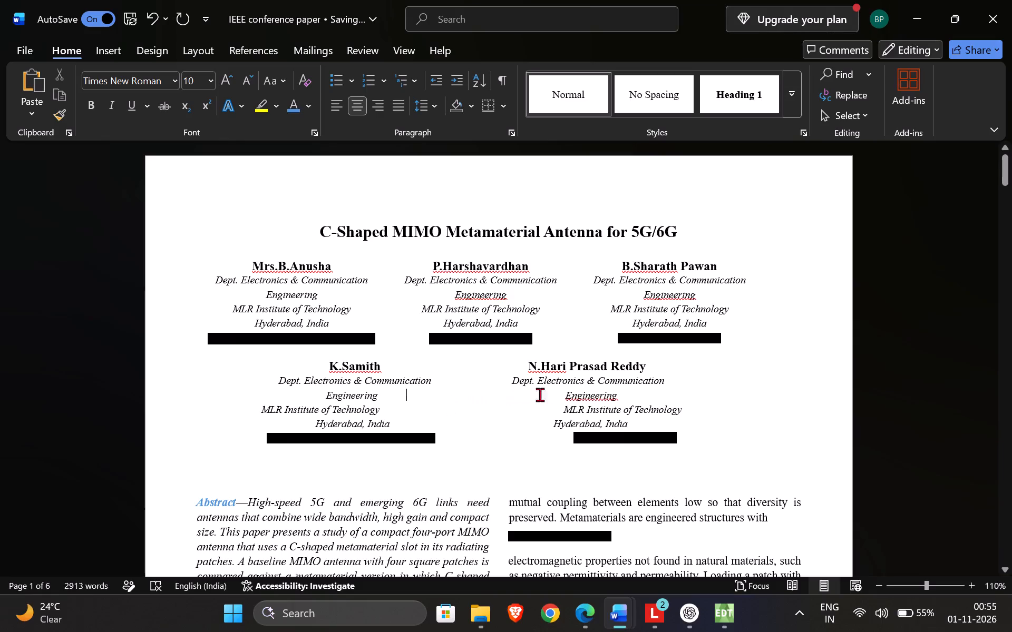
click(553, 393)
Delete 21 spaces between the two "MLR Institute of Technology" entries in the second row to bring both under their names.
drag(556, 407, 560, 407)
key(BackSpace)
key(BackSpace)
key(BackSpace)
key(BackSpace)
key(BackSpace)
key(BackSpace)
key(BackSpace)
key(BackSpace)
key(BackSpace)
key(BackSpace)
key(BackSpace)
key(BackSpace)
key(BackSpace)
key(BackSpace)
key(BackSpace)
key(BackSpace)
key(BackSpace)
key(BackSpace)
key(BackSpace)
key(BackSpace)
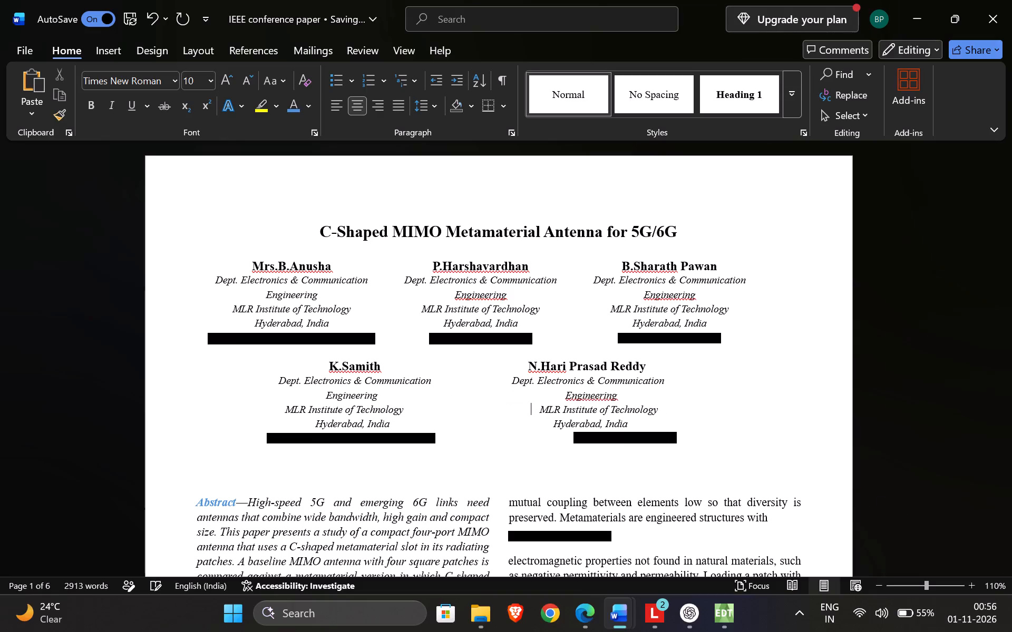
key(BackSpace)
Delete 20 spaces between the two e-mail entries in the second author row to bring both under their names.
click(575, 440)
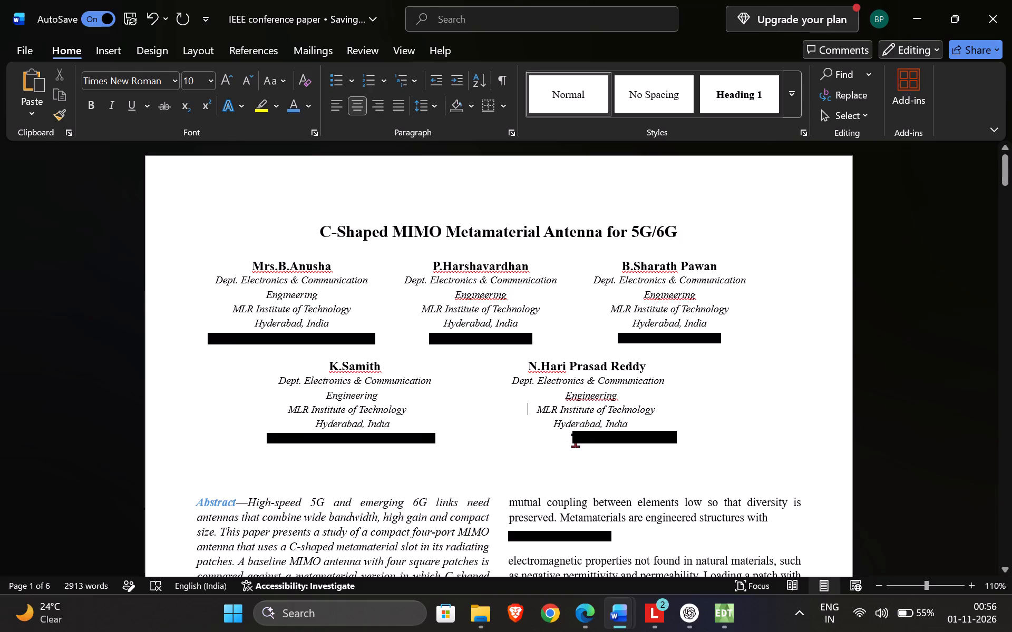
key(BackSpace)
key(BackSpace)
key(BackSpace)
key(BackSpace)
key(BackSpace)
key(BackSpace)
key(BackSpace)
key(BackSpace)
key(BackSpace)
key(BackSpace)
key(BackSpace)
key(BackSpace)
key(BackSpace)
key(BackSpace)
key(BackSpace)
key(BackSpace)
key(BackSpace)
key(BackSpace)
key(BackSpace)
key(BackSpace)
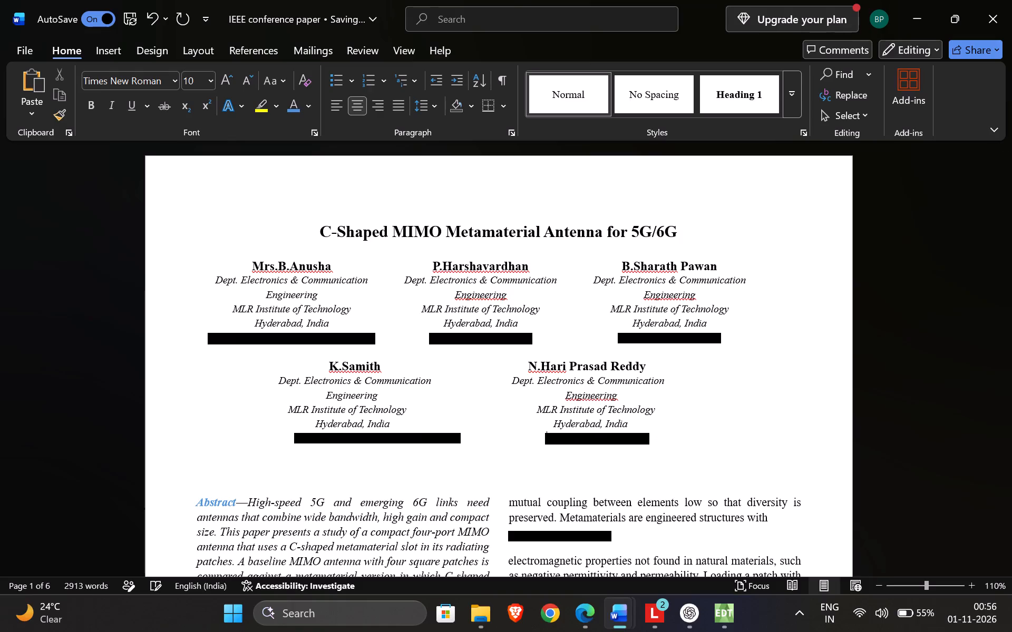
Add four spaces before the first author's "Dept. Electronics & Communication" line in the second row.
click(276, 377)
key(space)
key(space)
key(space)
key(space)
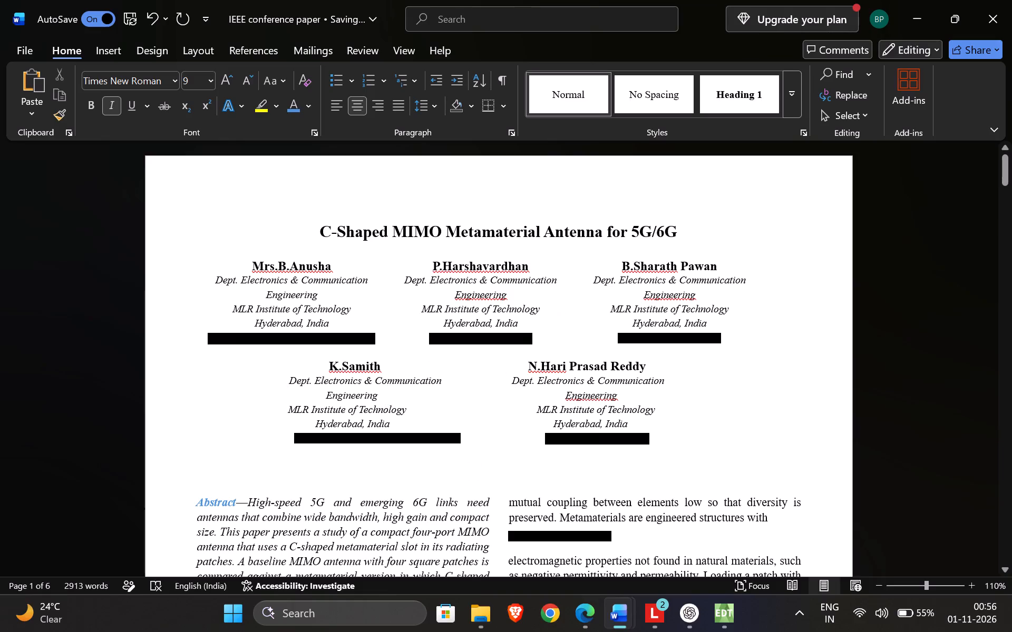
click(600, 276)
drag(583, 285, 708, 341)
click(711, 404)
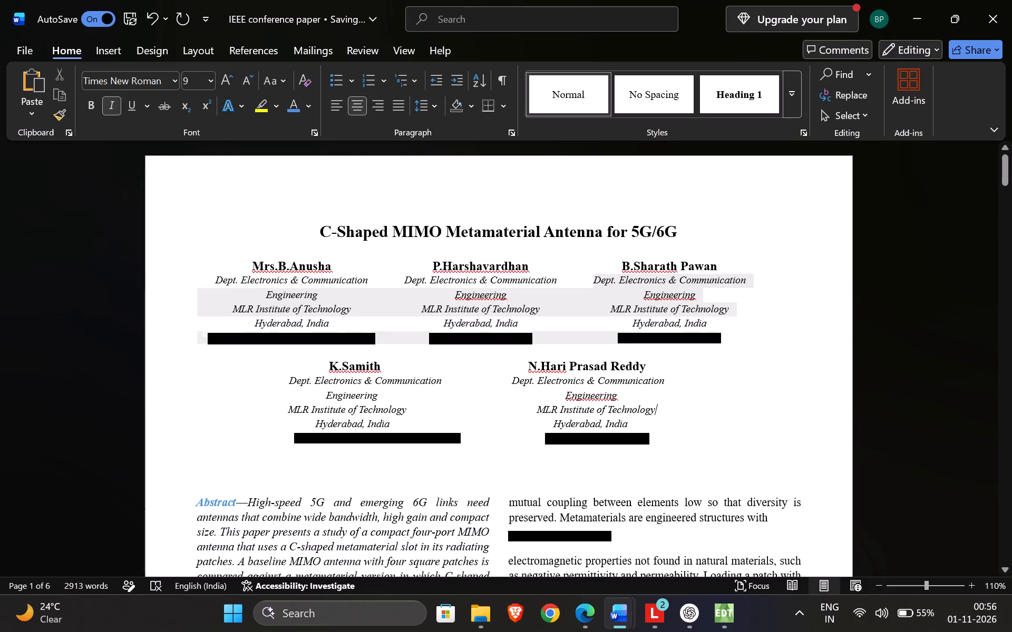
Add four spaces before the first author's "MLR Institute of Technology" line in the second row.
click(280, 412)
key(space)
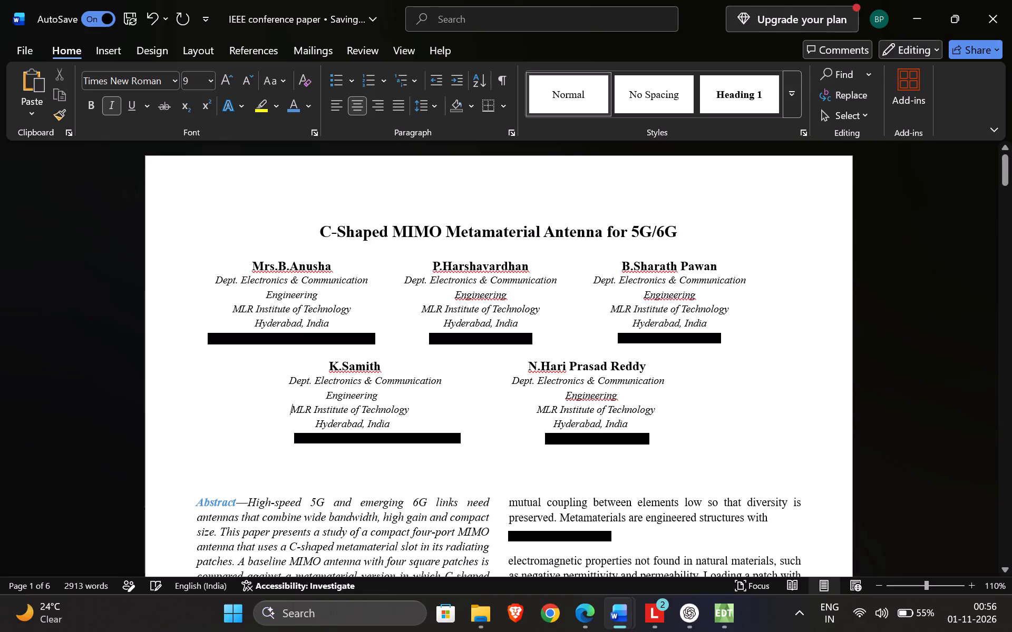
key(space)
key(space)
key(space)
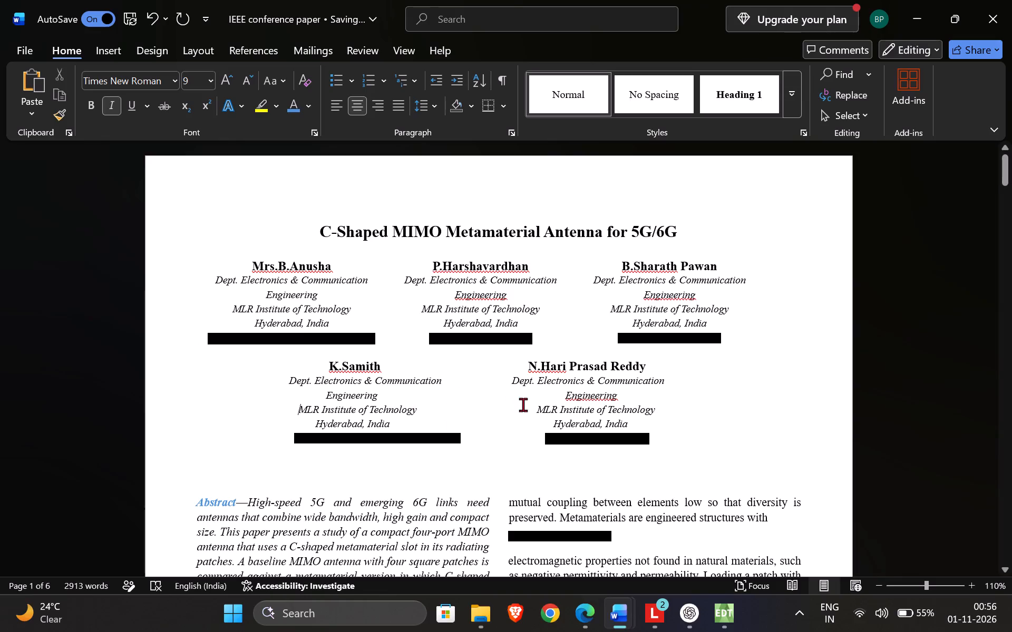
Remove six spaces from the gap between the two "MLR Institute of Technology" entries in the second row.
click(536, 412)
key(BackSpace)
key(BackSpace)
key(BackSpace)
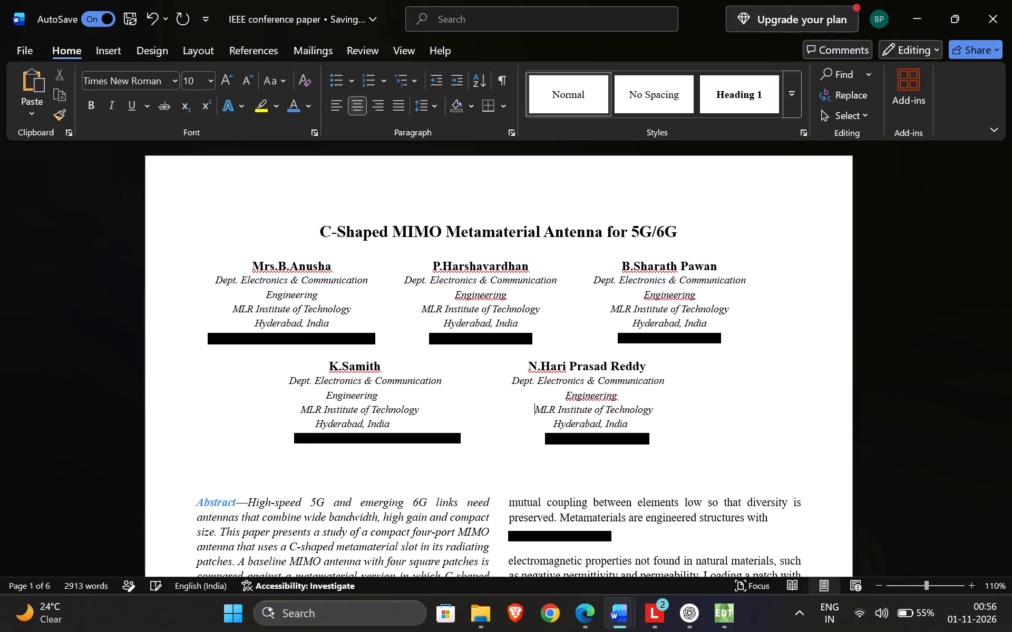
key(BackSpace)
key(BackSpace)
key(BackSpace)
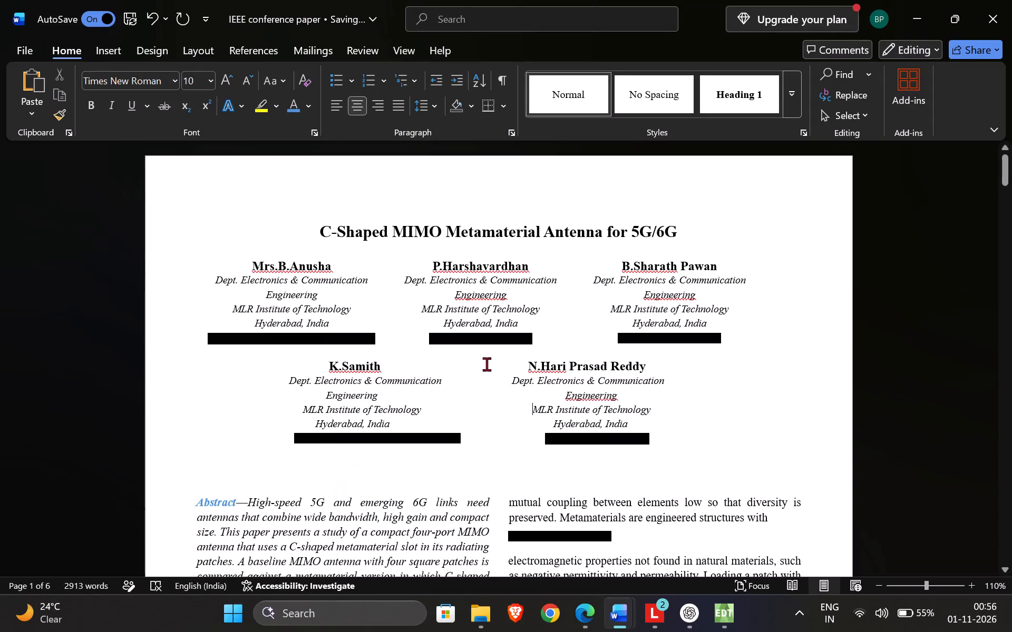
Delete the empty lines between the second author row and the Abstract.
scroll(473, 394, down, 1)
click(248, 252)
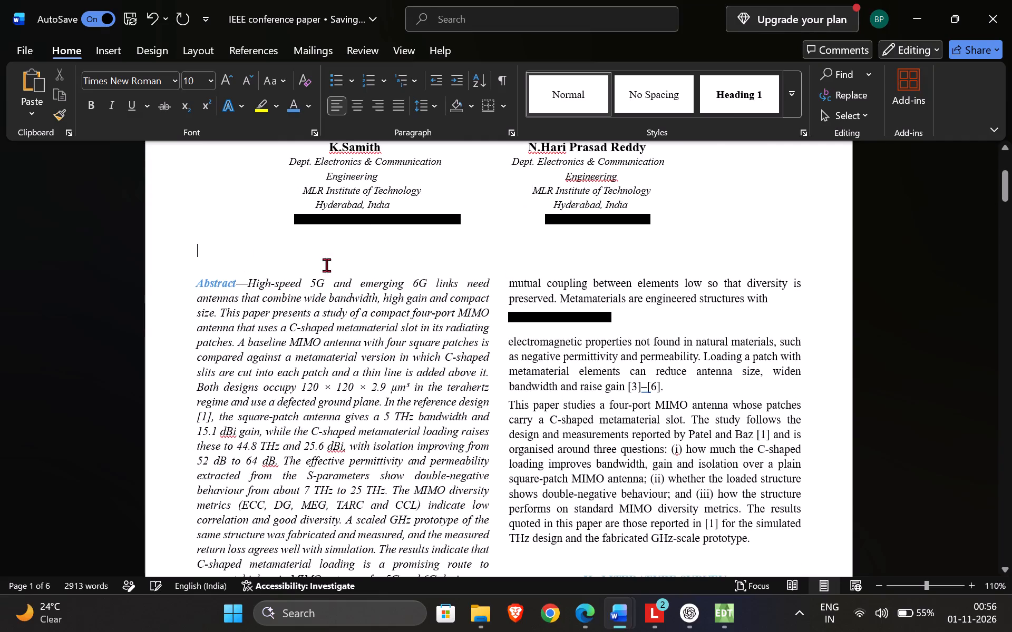
key(BackSpace)
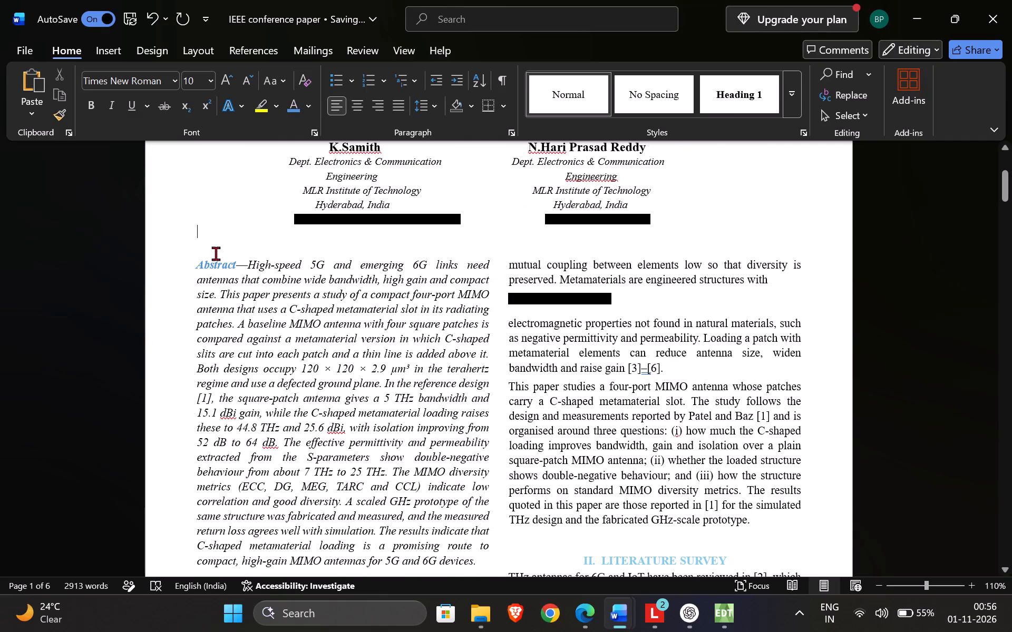
click(216, 250)
key(BackSpace)
key(BackSpace)
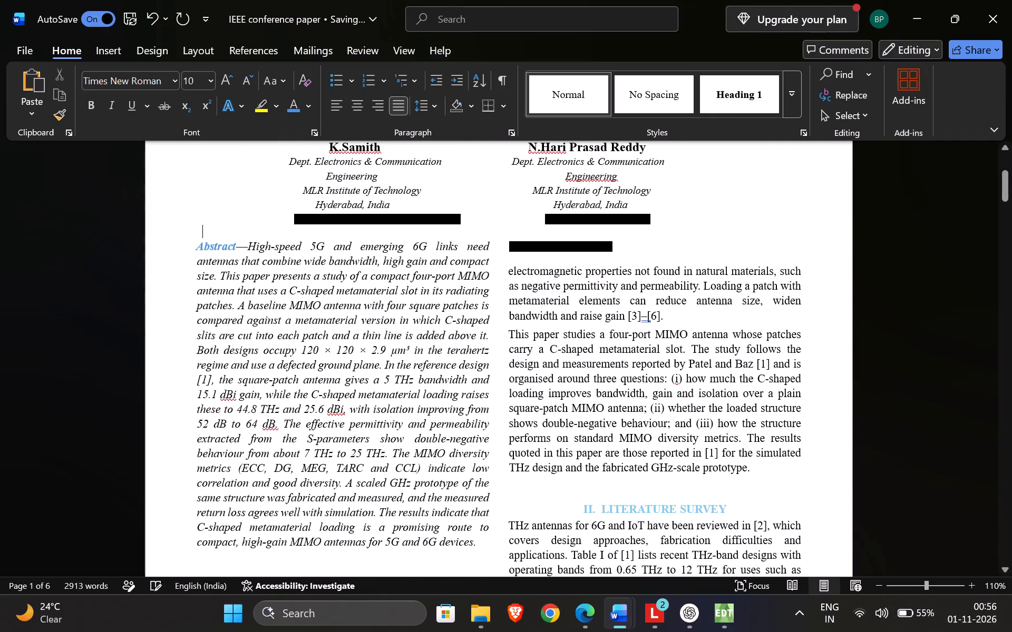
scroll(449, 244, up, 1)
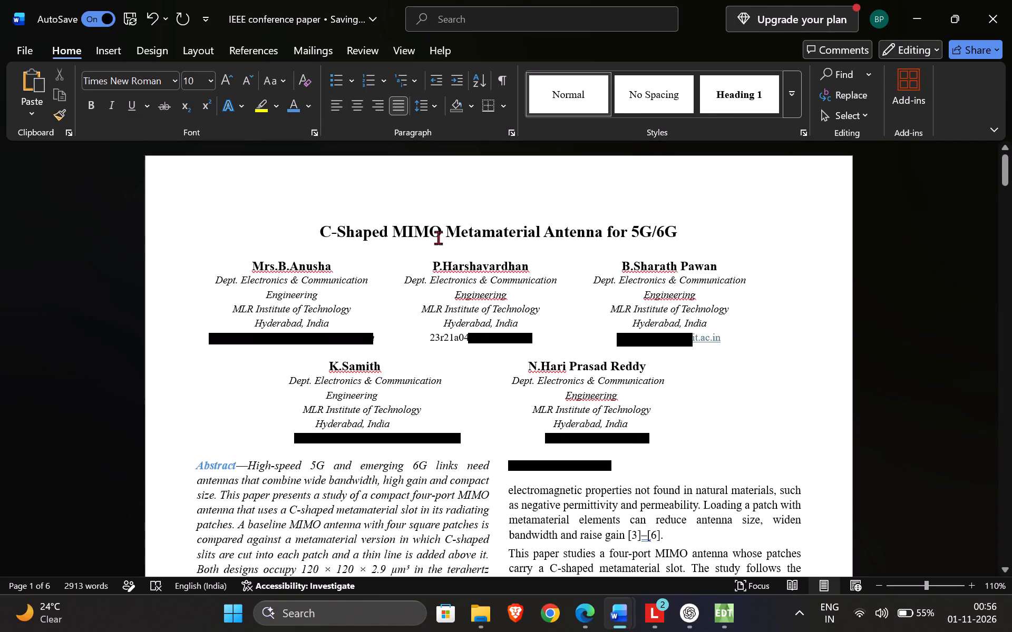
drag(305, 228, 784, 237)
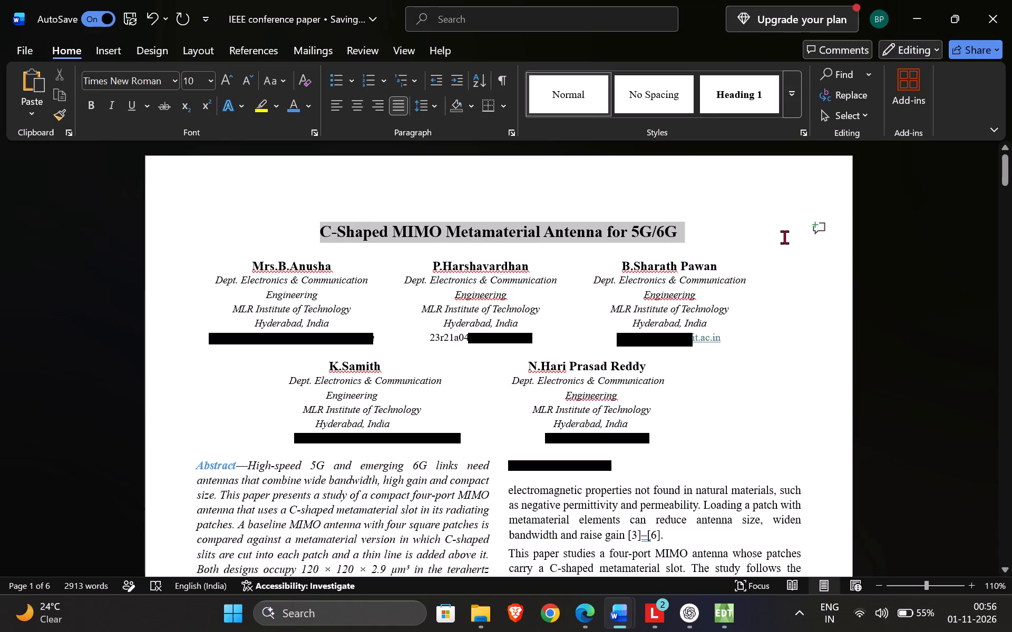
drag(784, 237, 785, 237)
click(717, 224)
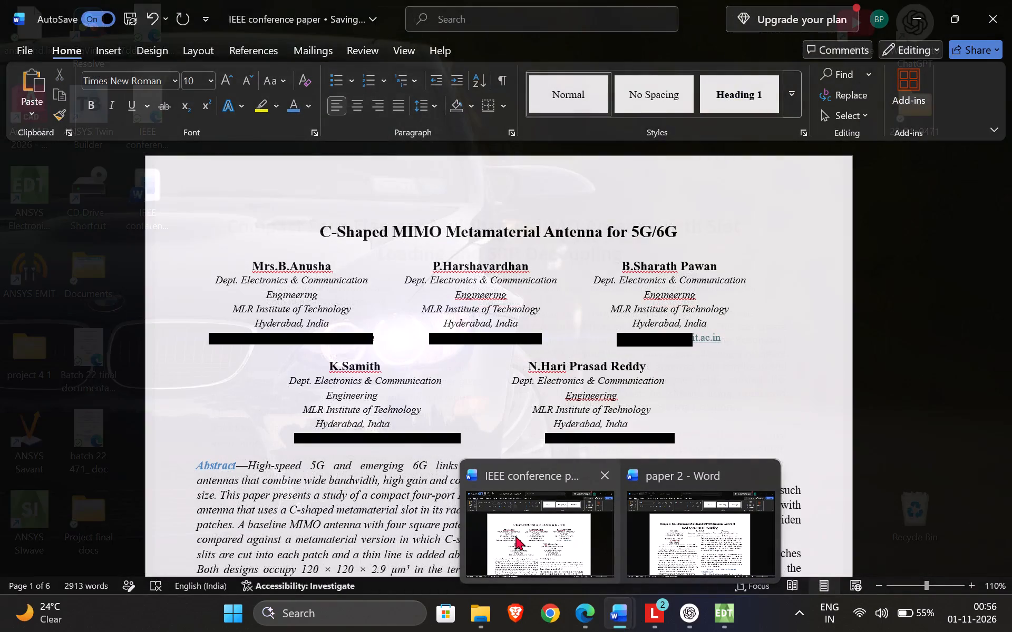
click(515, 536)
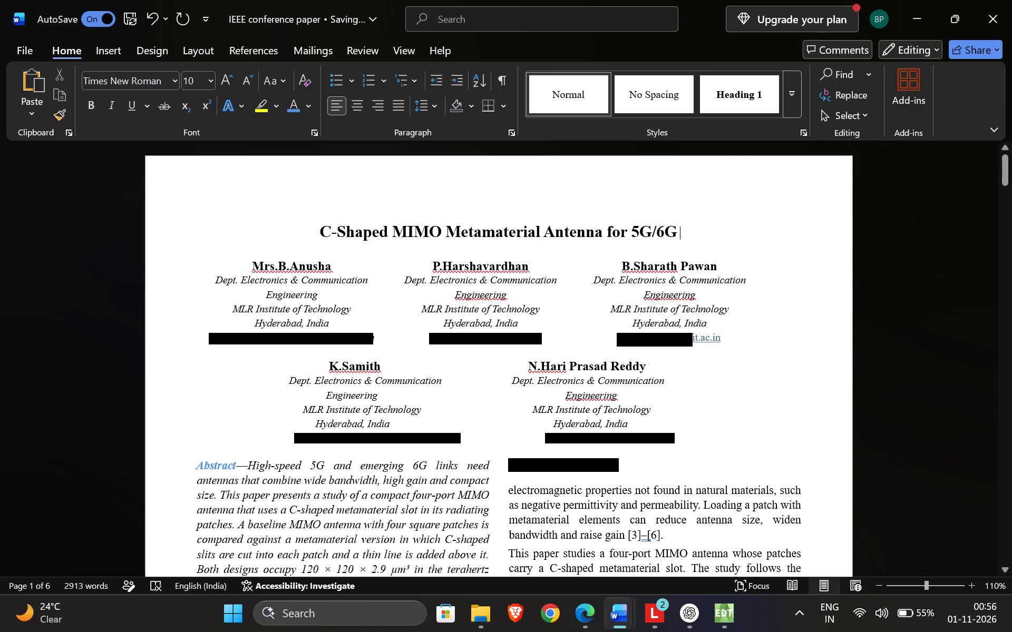
Delete the stray line at the top of the second text column, above "electromagnetic properties not found in natural materials".
drag(623, 462, 514, 466)
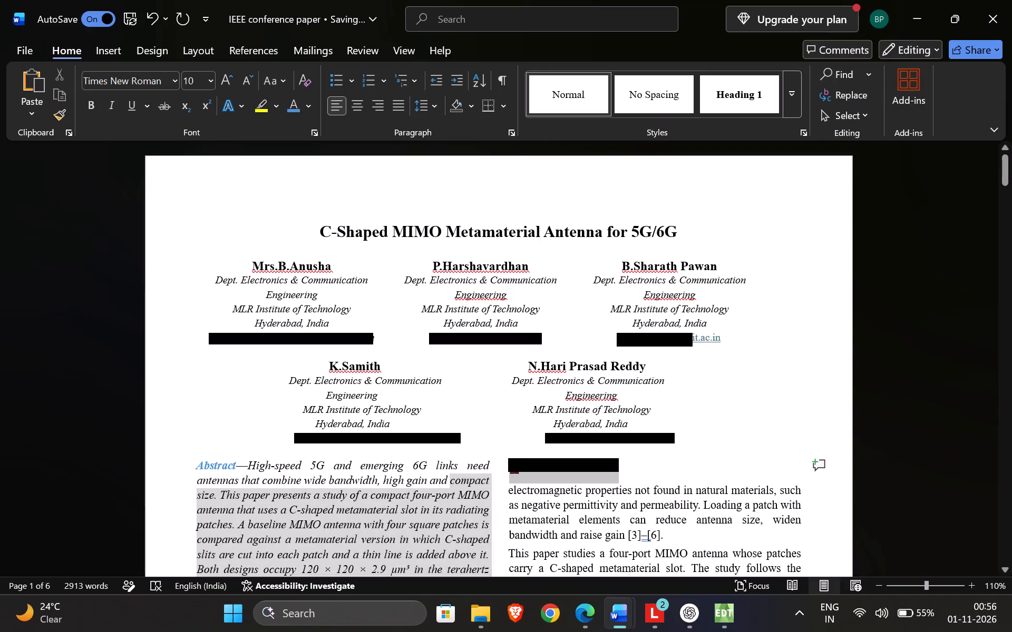
drag(514, 466, 517, 465)
click(517, 465)
drag(511, 465, 605, 459)
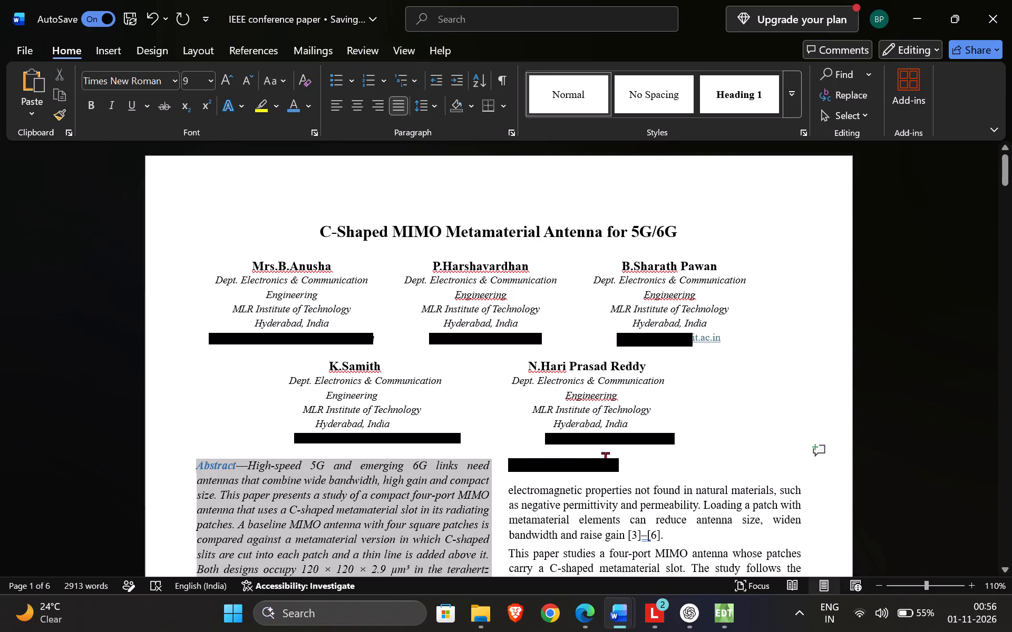
drag(605, 459, 612, 467)
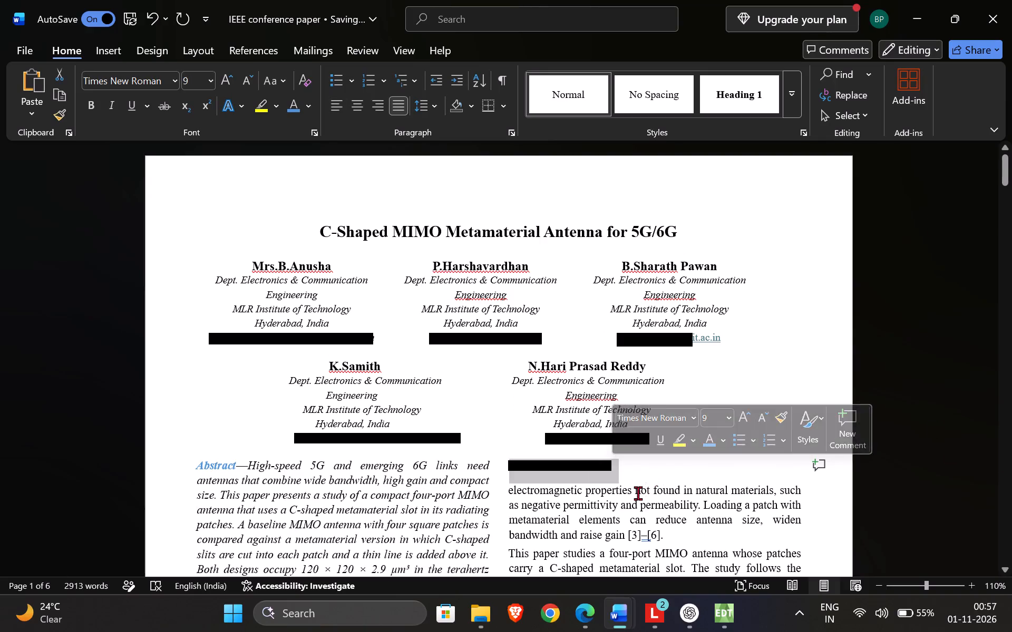
key(BackSpace)
Review the layout of pages 1 to 3, checking Fig. 1 and how Table I breaks across the pages.
scroll(508, 454, down, 3)
scroll(502, 341, up, 2)
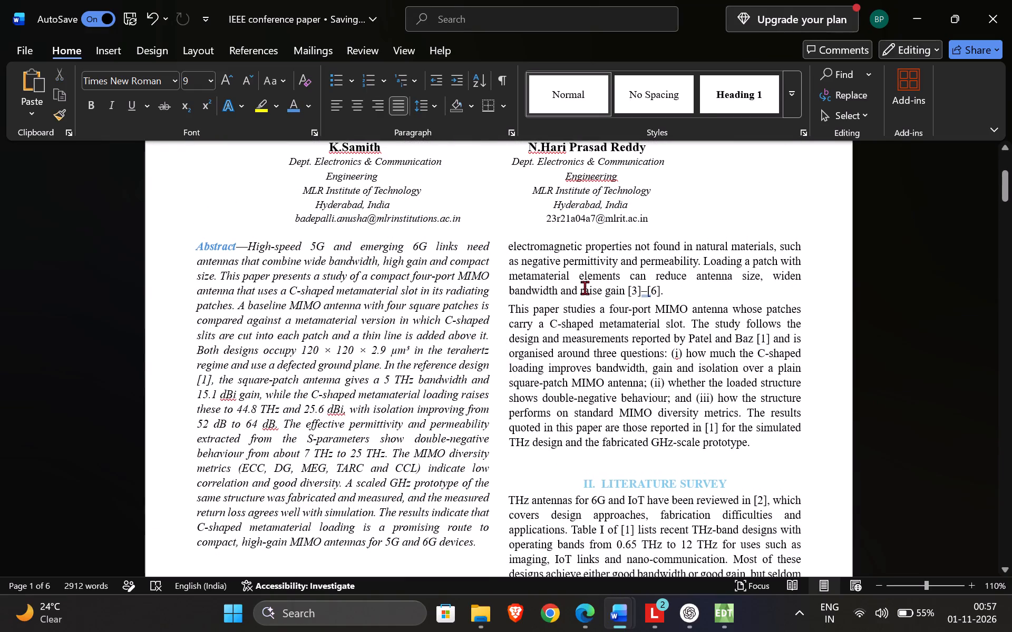
scroll(579, 293, down, 3)
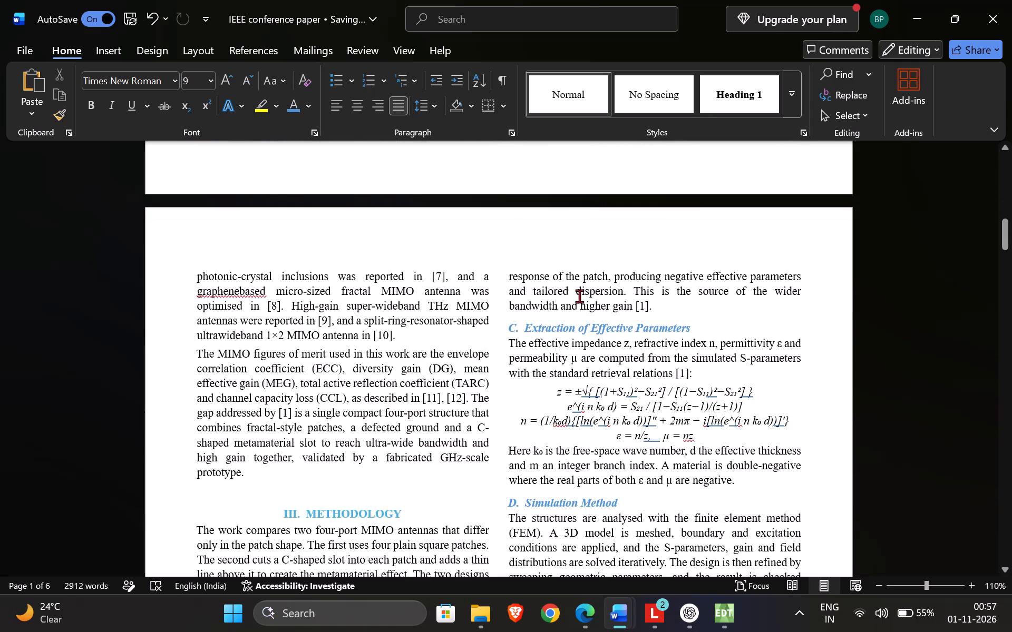
scroll(579, 296, down, 2)
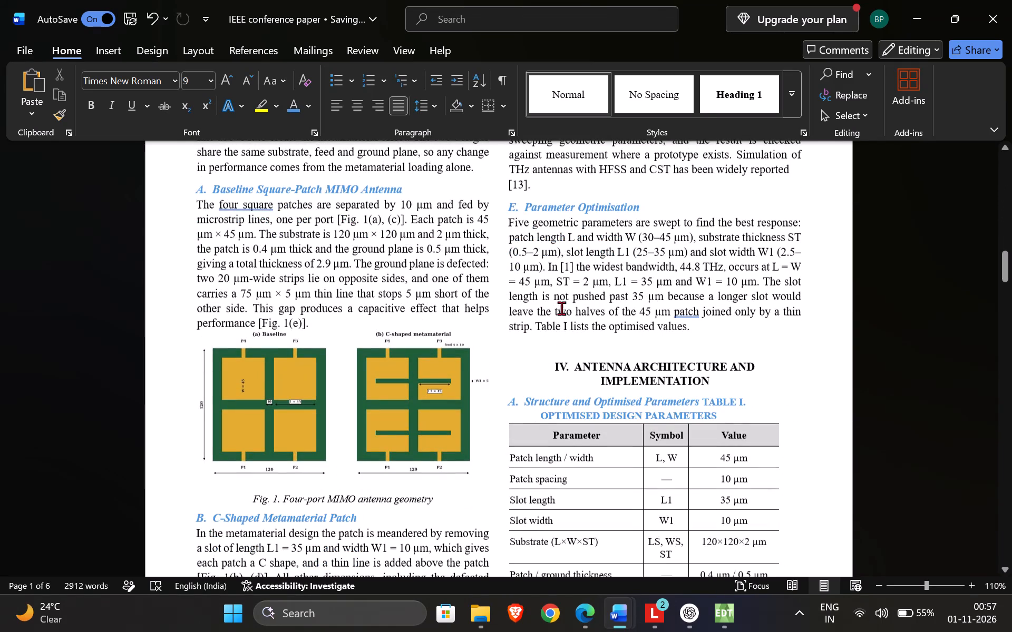
click(394, 420)
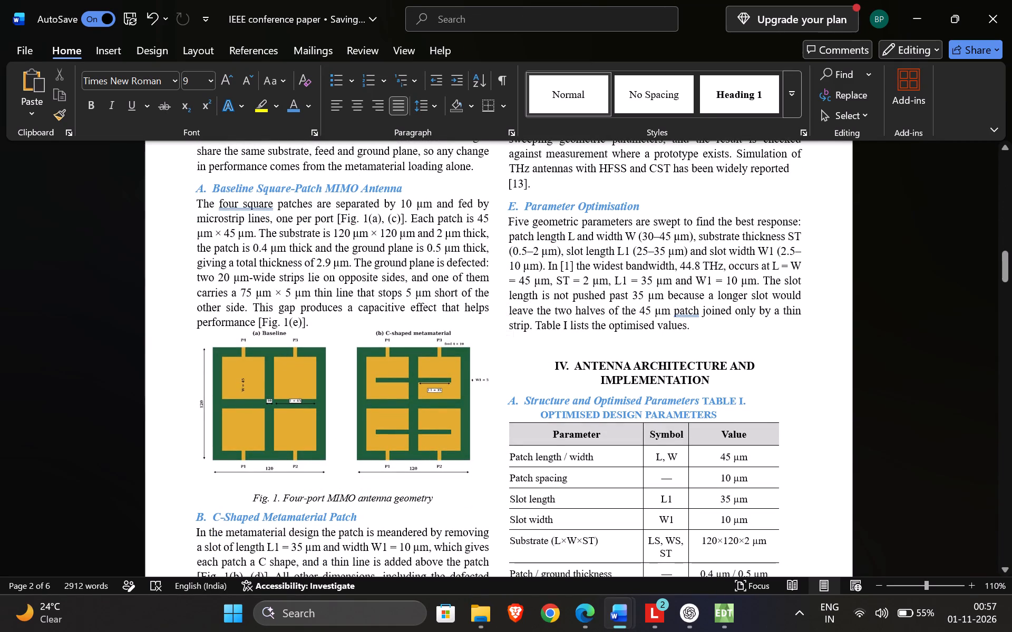
scroll(402, 390, up, 1)
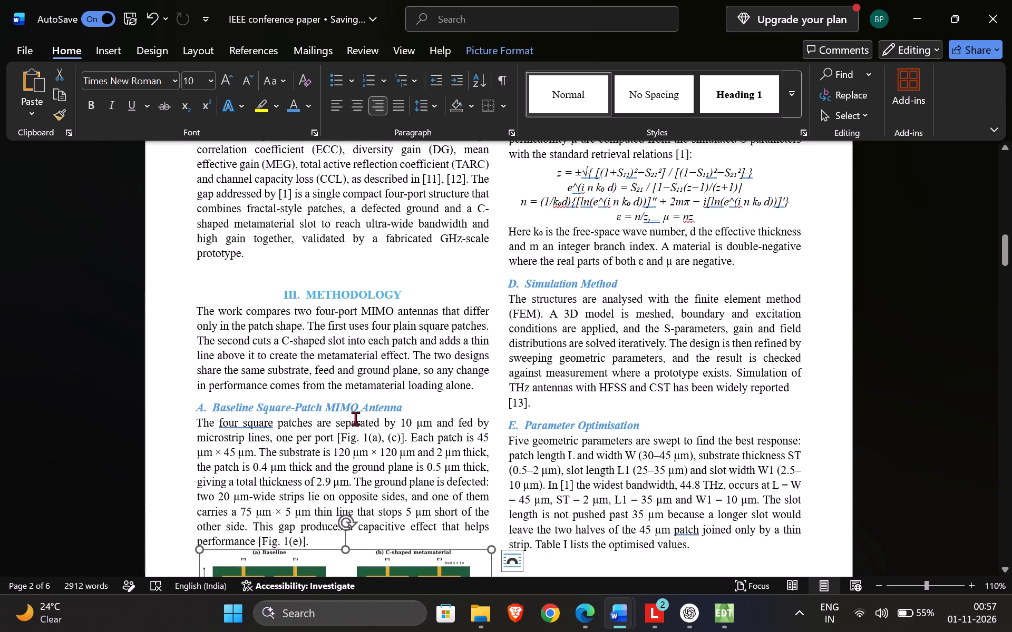
scroll(356, 418, down, 3)
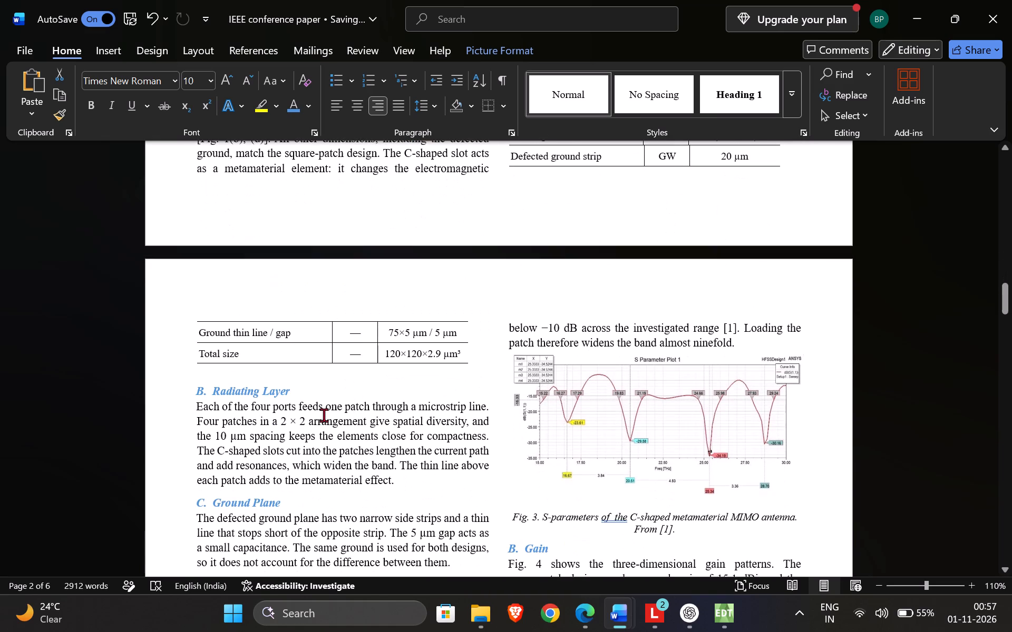
scroll(398, 350, up, 1)
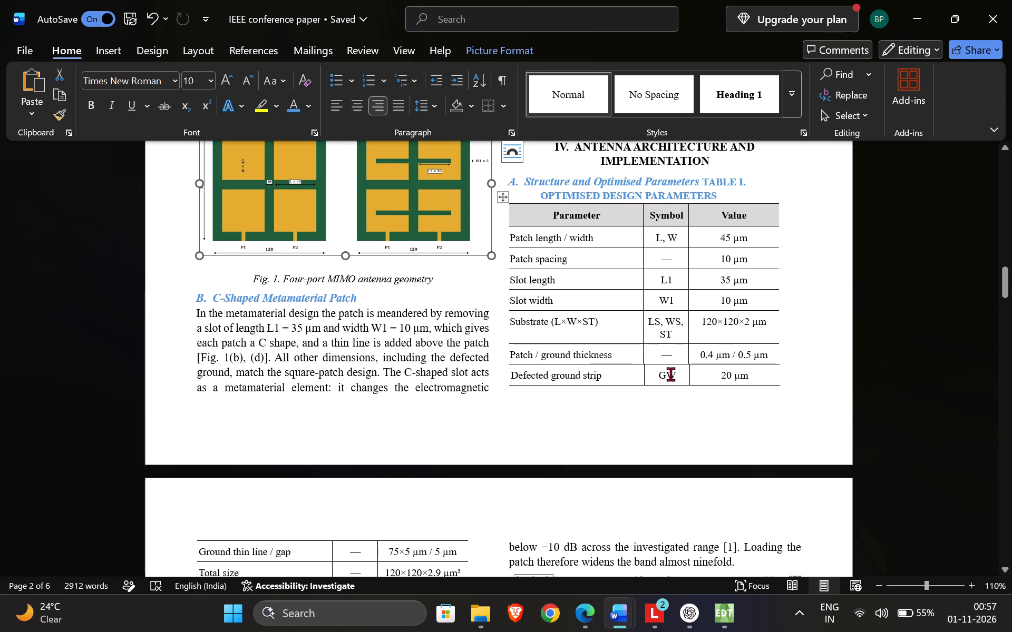
scroll(688, 385, down, 1)
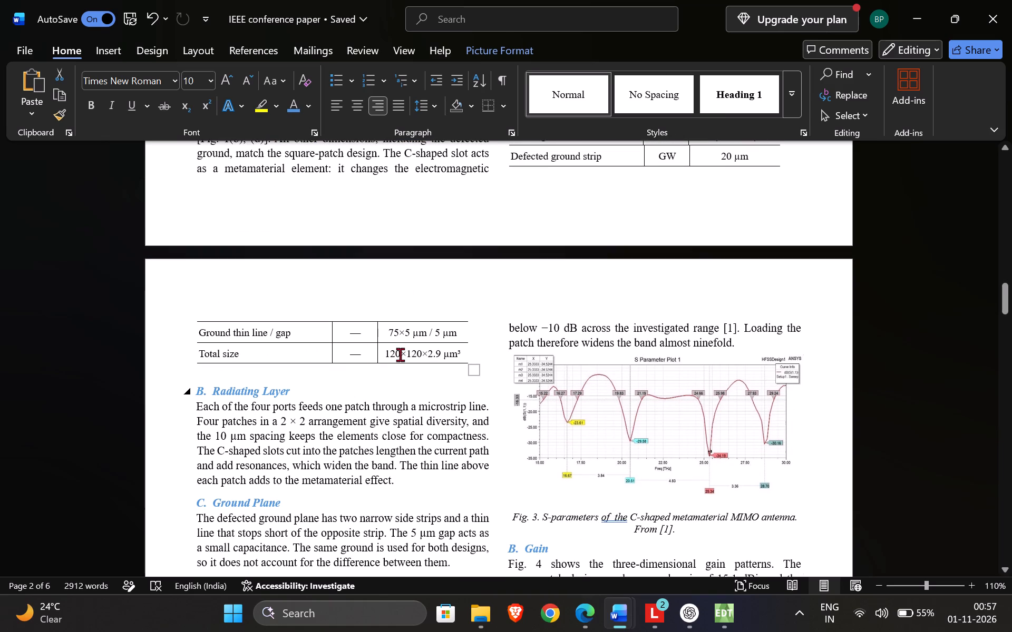
scroll(441, 381, down, 1)
Stretch the Fig. 1 antenna geometry image slightly taller from its bottom edge, keeping its width.
scroll(432, 381, up, 3)
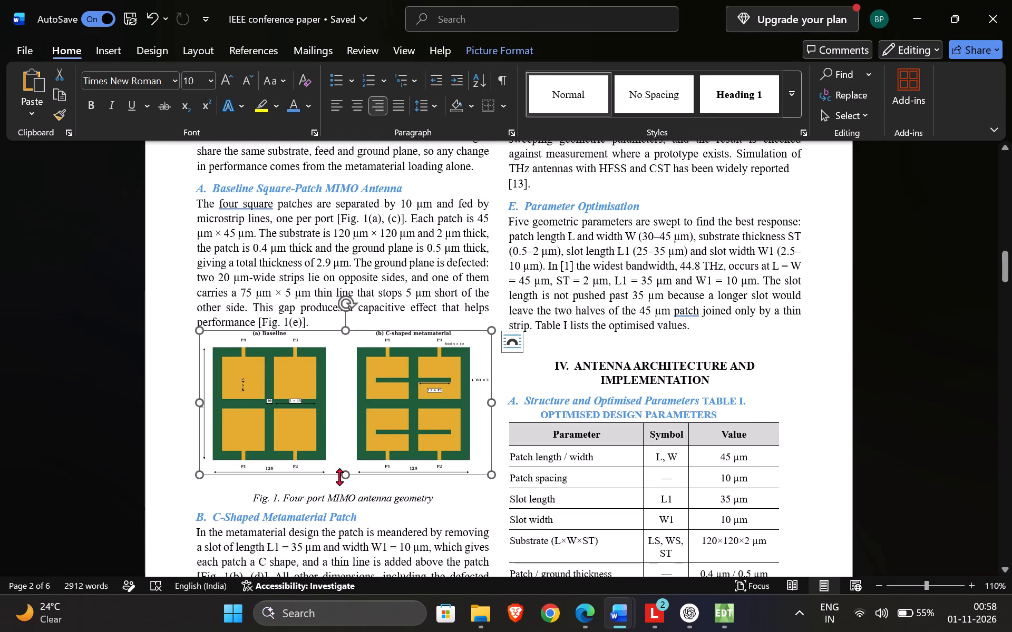
drag(348, 476, 349, 487)
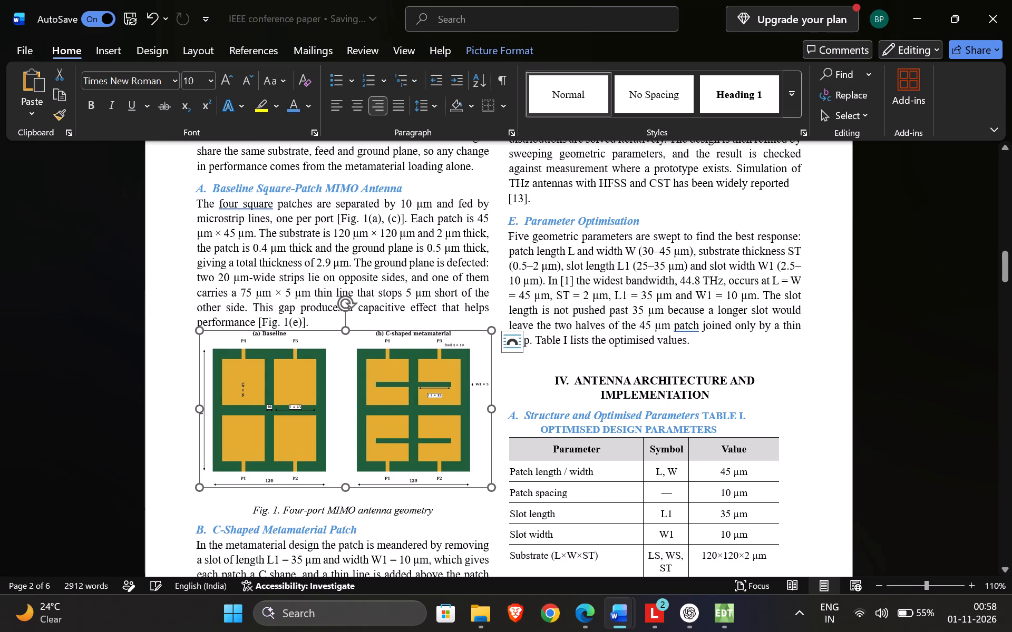
click(412, 320)
Examine page 3's layout, including Figs. 2 to 4, Table II and the continuation of Table I.
scroll(455, 441, down, 5)
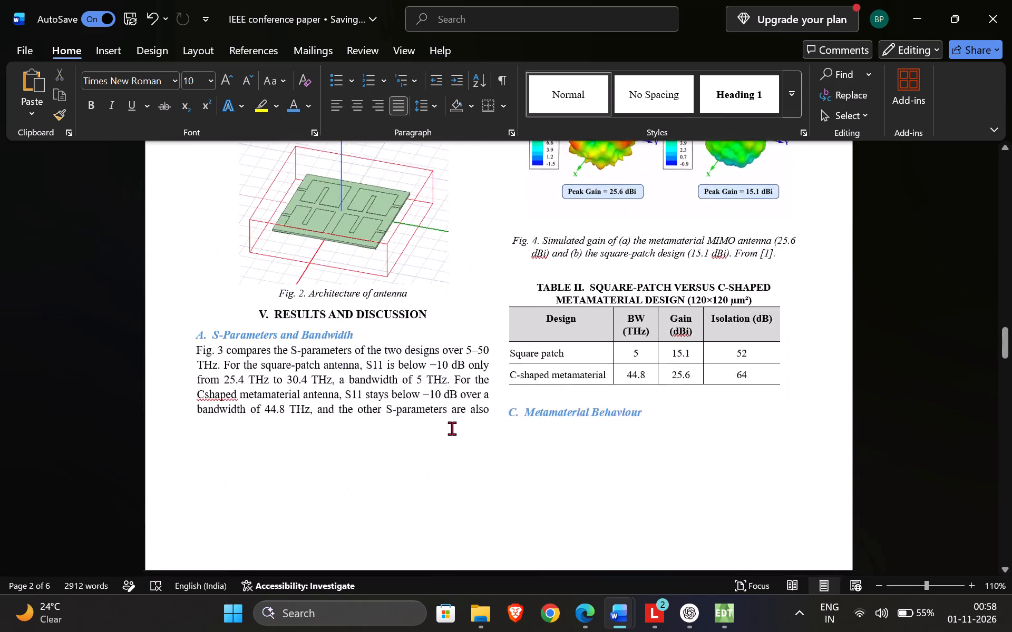
scroll(452, 428, up, 1)
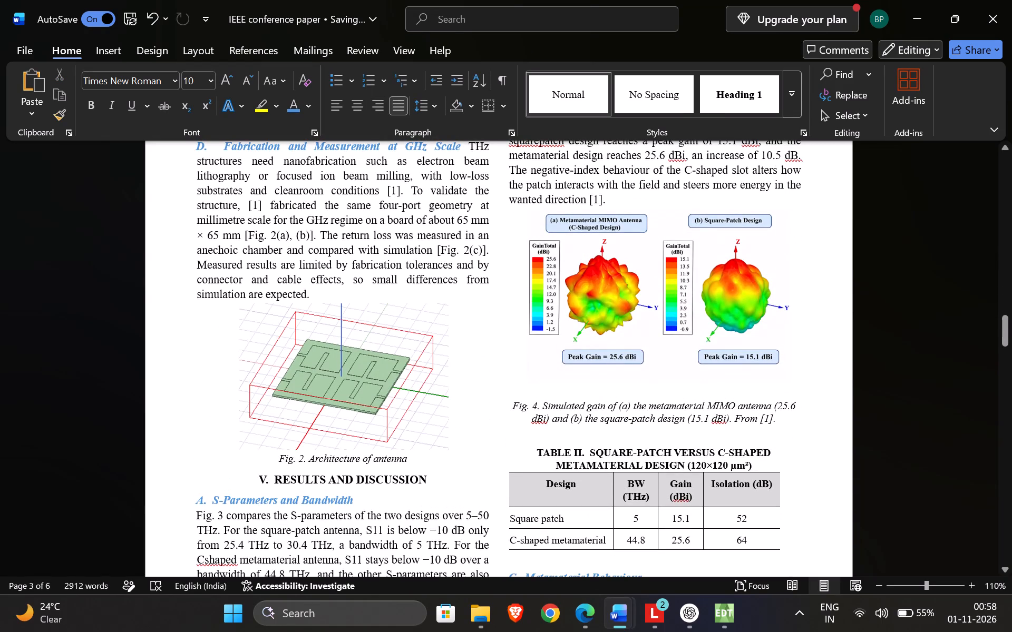
scroll(386, 458, up, 1)
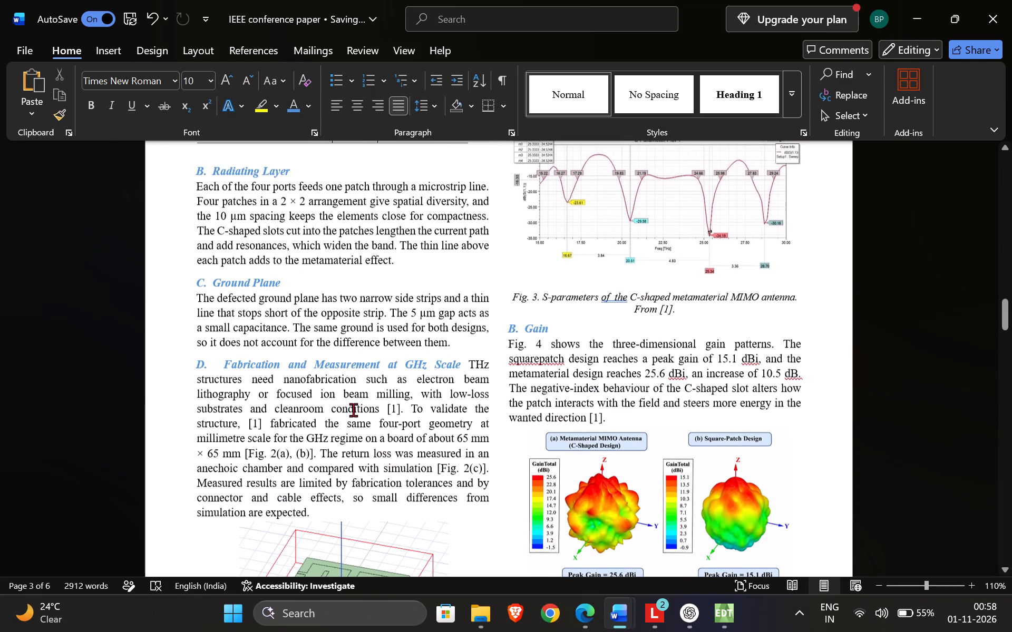
scroll(364, 398, down, 2)
scroll(364, 398, up, 1)
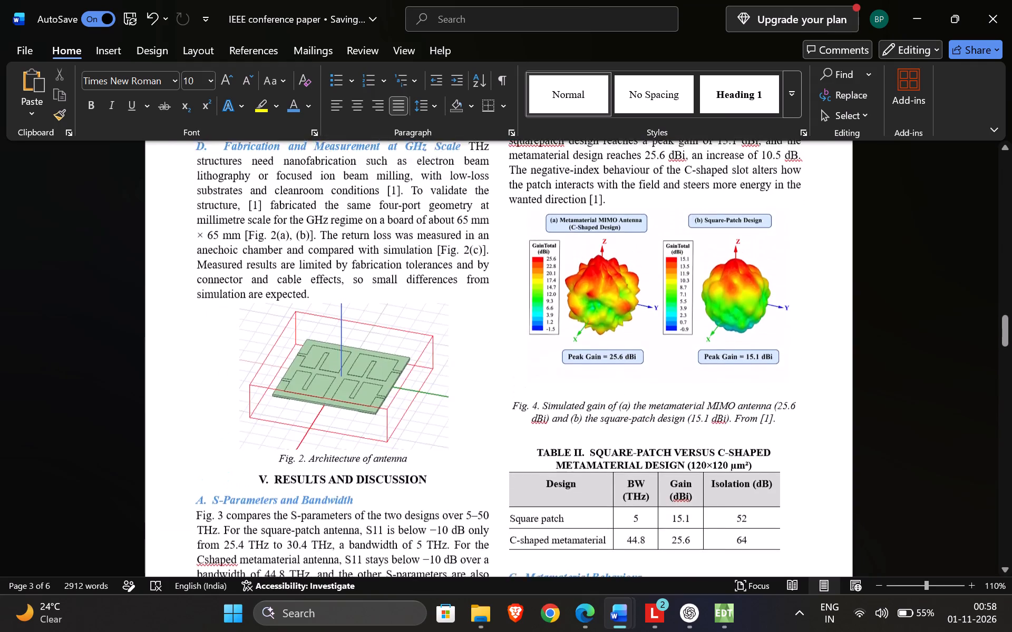
scroll(364, 398, up, 1)
scroll(546, 322, up, 1)
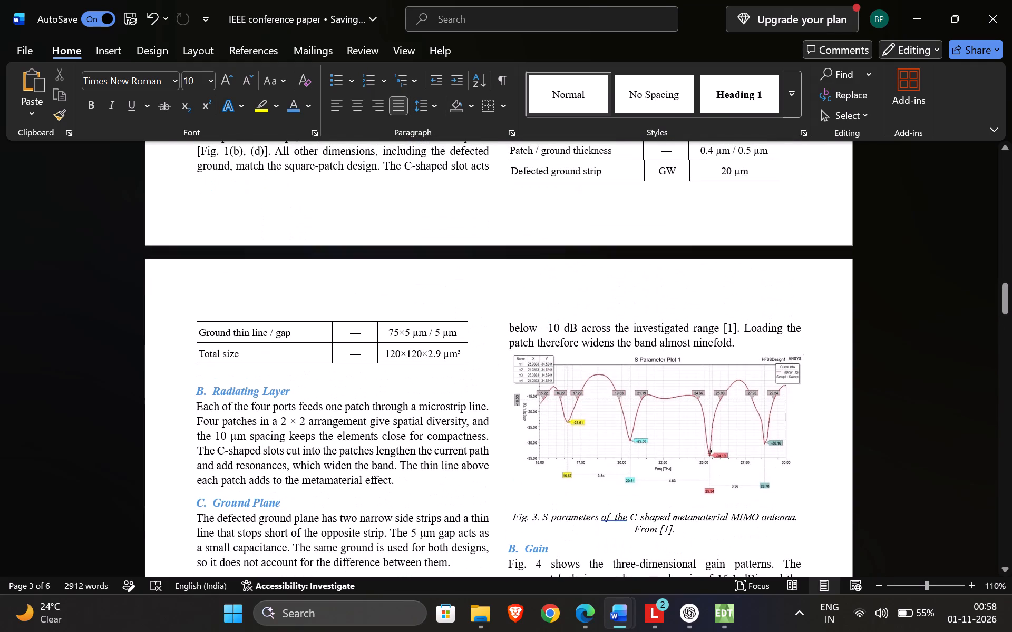
Review pages 1 to 3, comparing the section and subsection heading colours from the Introduction through Results and Discussion.
scroll(391, 391, down, 2)
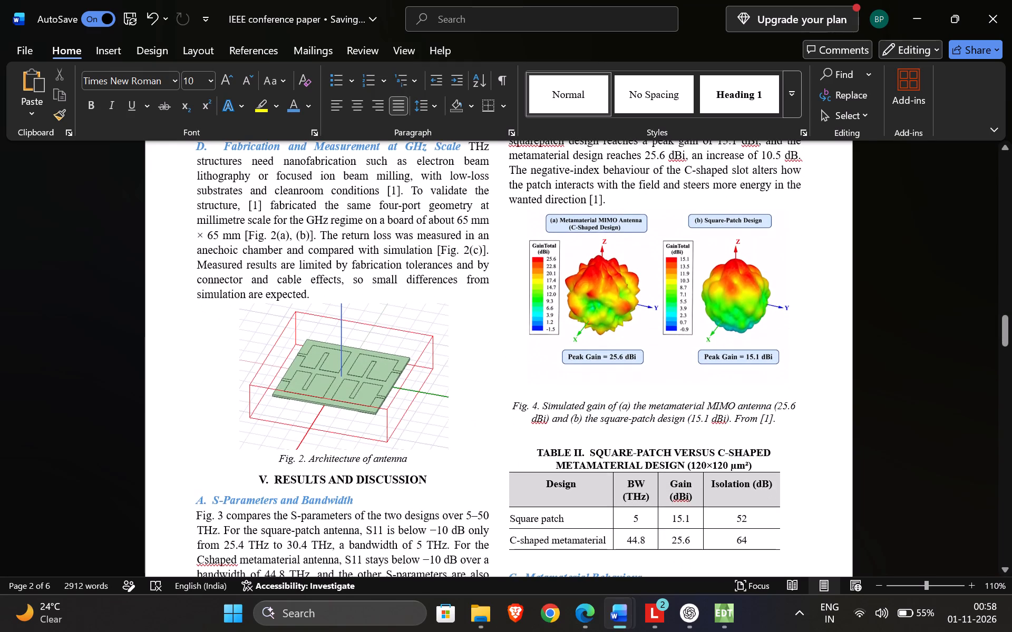
click(627, 310)
scroll(562, 328, up, 1)
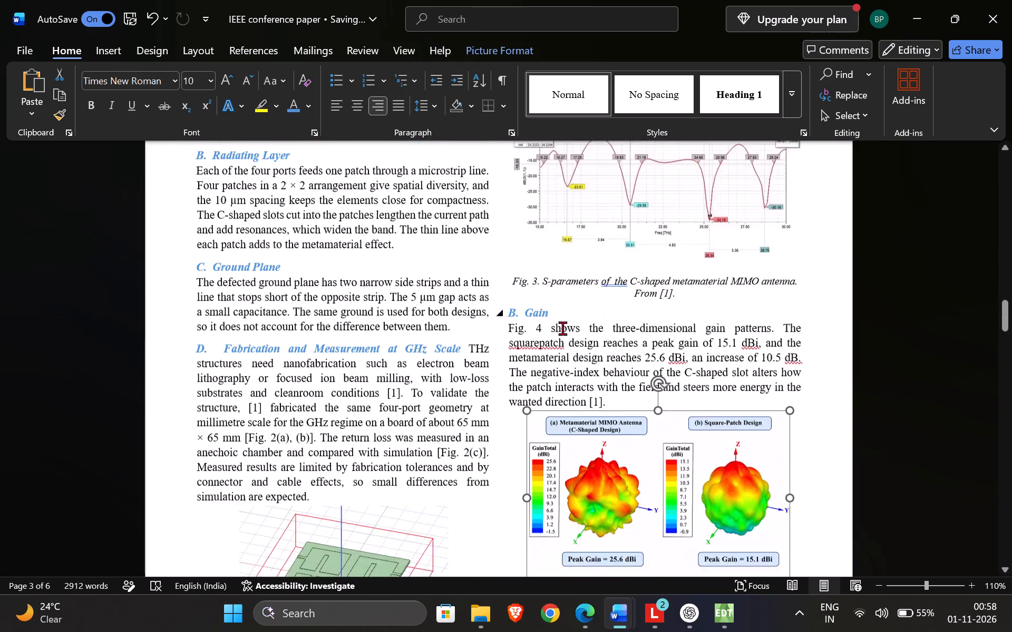
scroll(562, 328, up, 3)
scroll(560, 332, down, 4)
scroll(558, 335, up, 4)
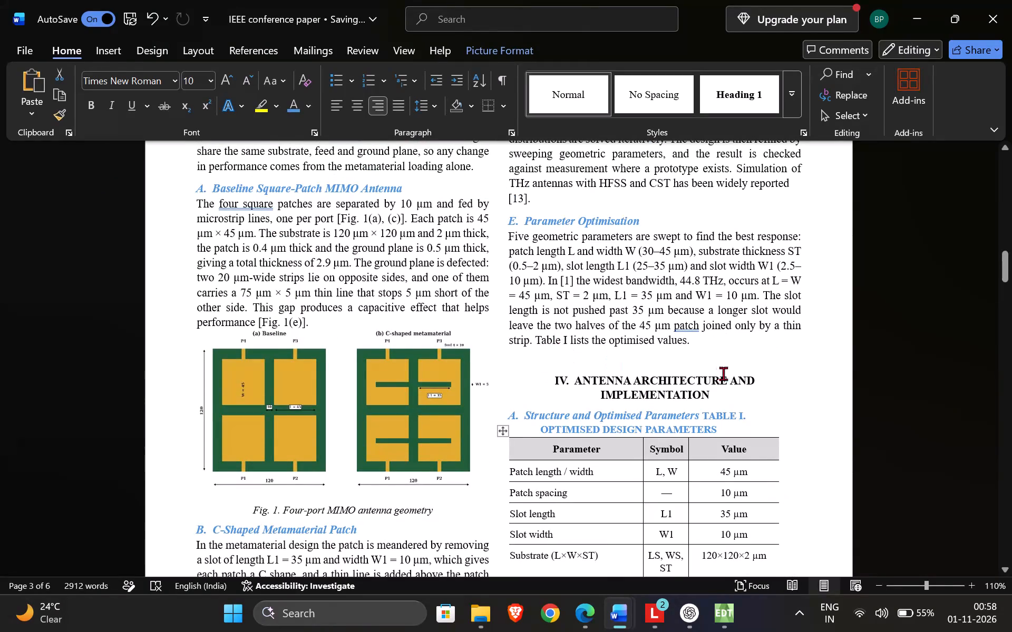
scroll(607, 401, up, 4)
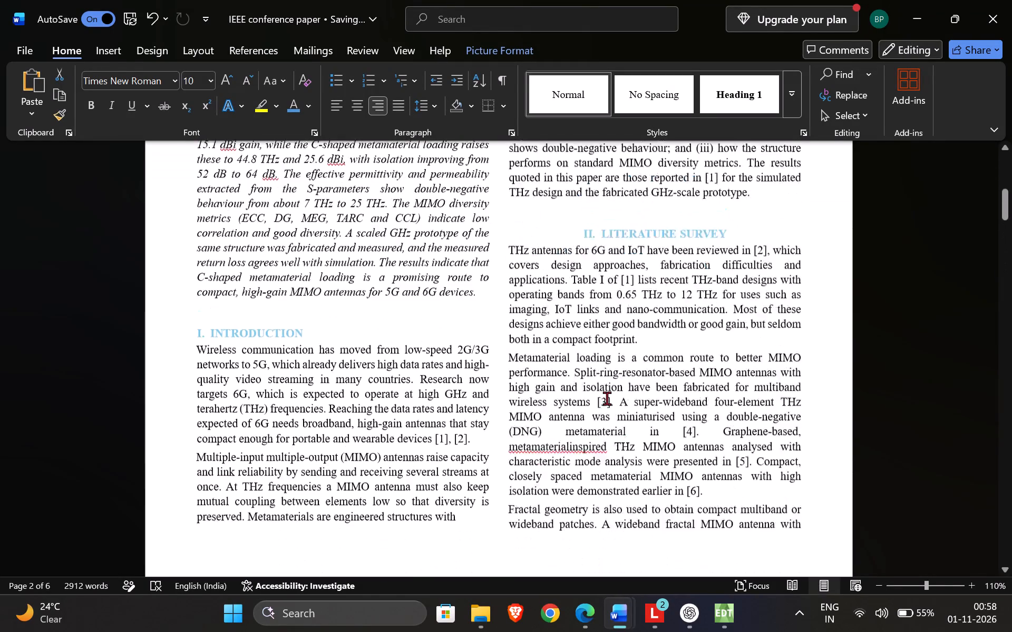
scroll(607, 398, up, 2)
scroll(606, 398, down, 2)
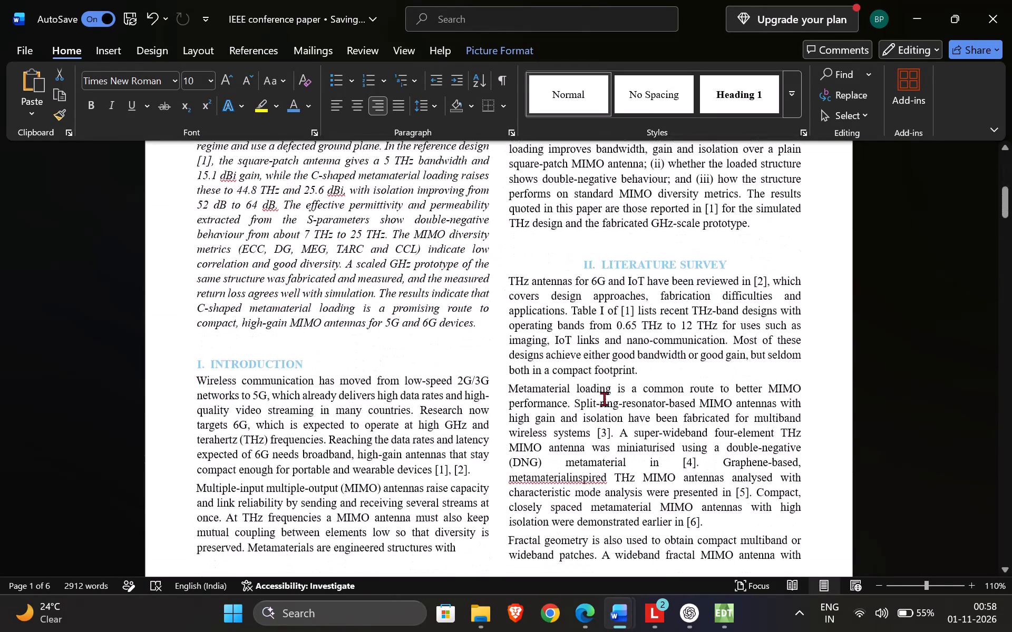
scroll(604, 399, down, 2)
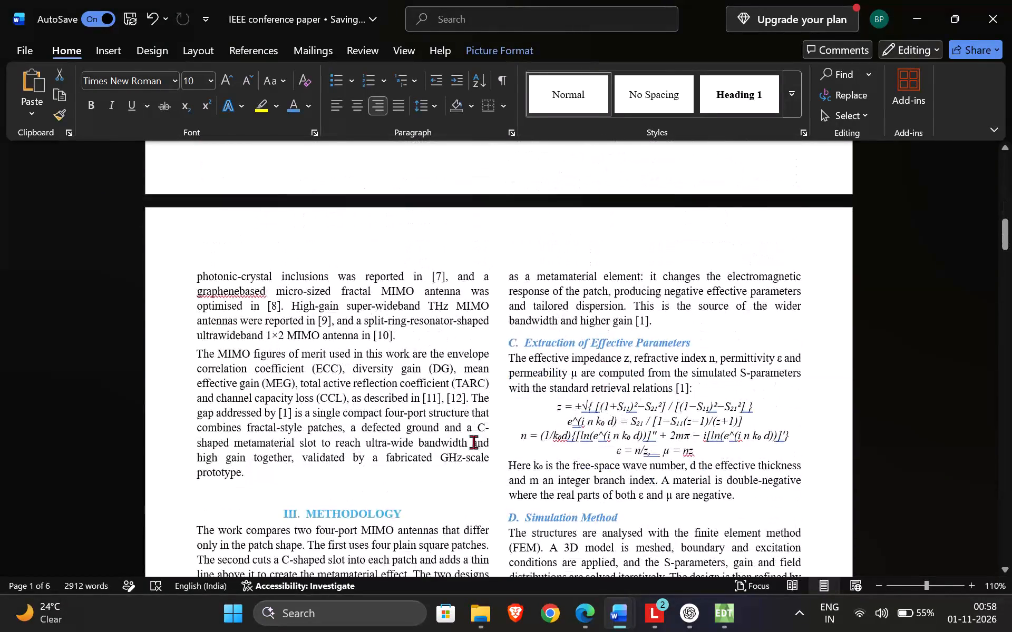
scroll(473, 442, down, 2)
scroll(461, 447, up, 4)
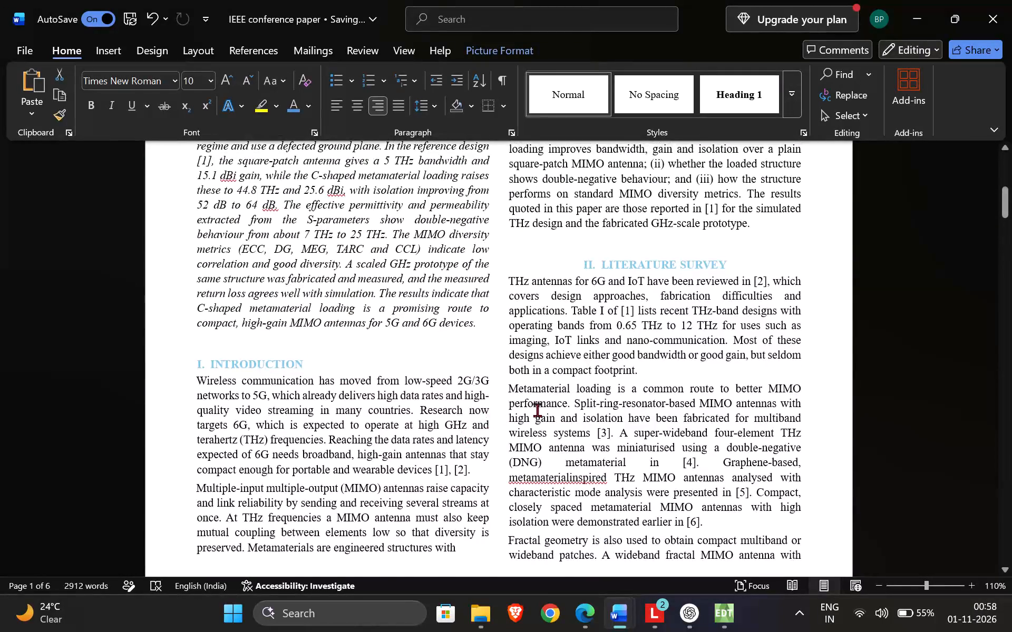
scroll(549, 402, down, 4)
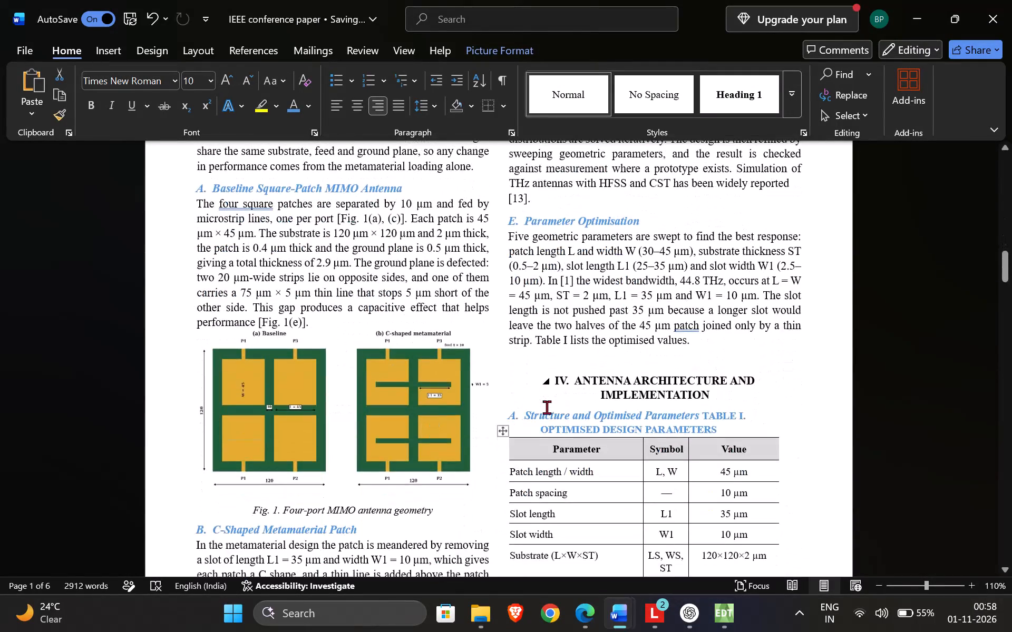
scroll(547, 406, down, 1)
Recolour the "IV. ANTENNA ARCHITECTURE AND IMPLEMENTATION" heading light blue, matching the "III. METHODOLOGY" heading.
scroll(547, 404, up, 1)
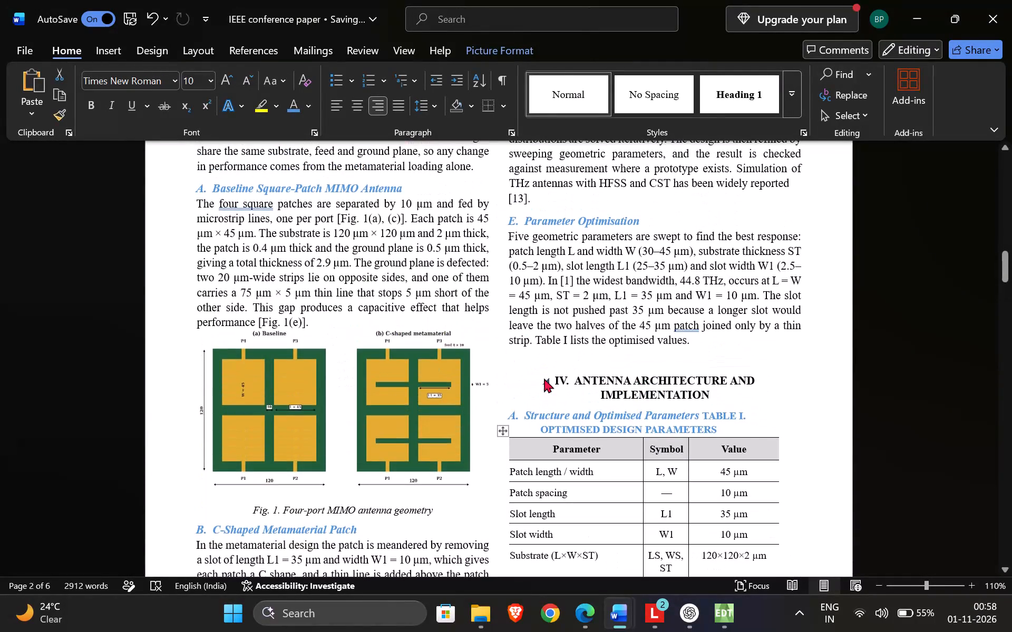
drag(554, 381, 704, 393)
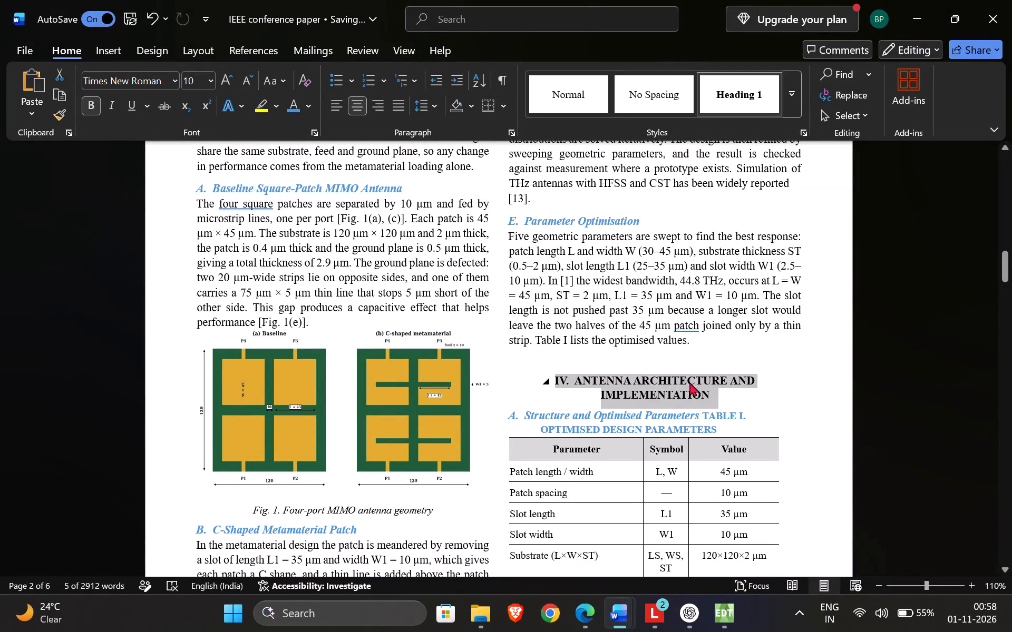
click(305, 103)
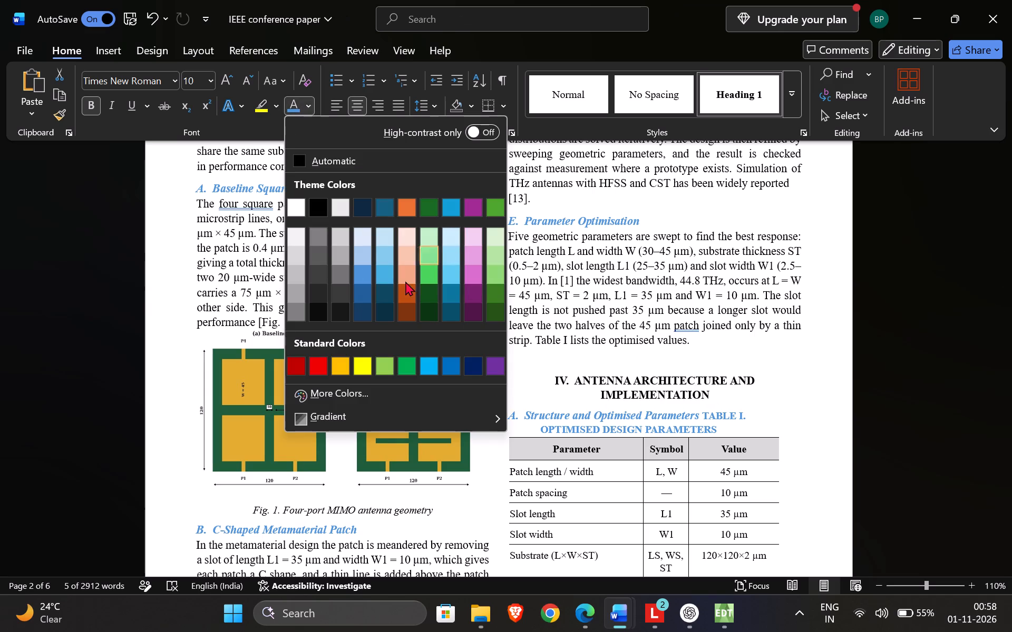
click(383, 272)
click(536, 356)
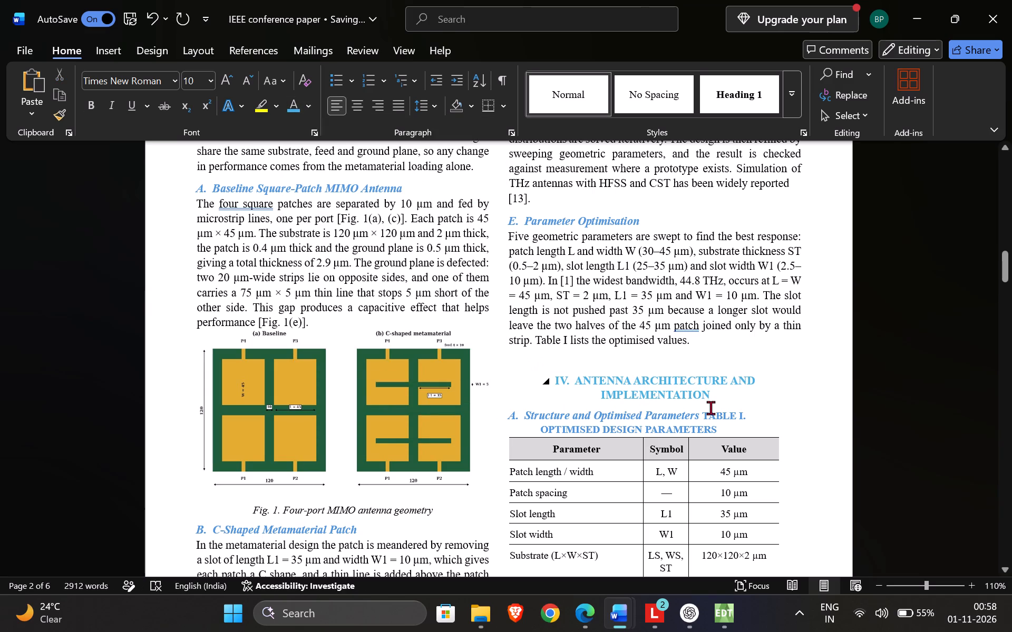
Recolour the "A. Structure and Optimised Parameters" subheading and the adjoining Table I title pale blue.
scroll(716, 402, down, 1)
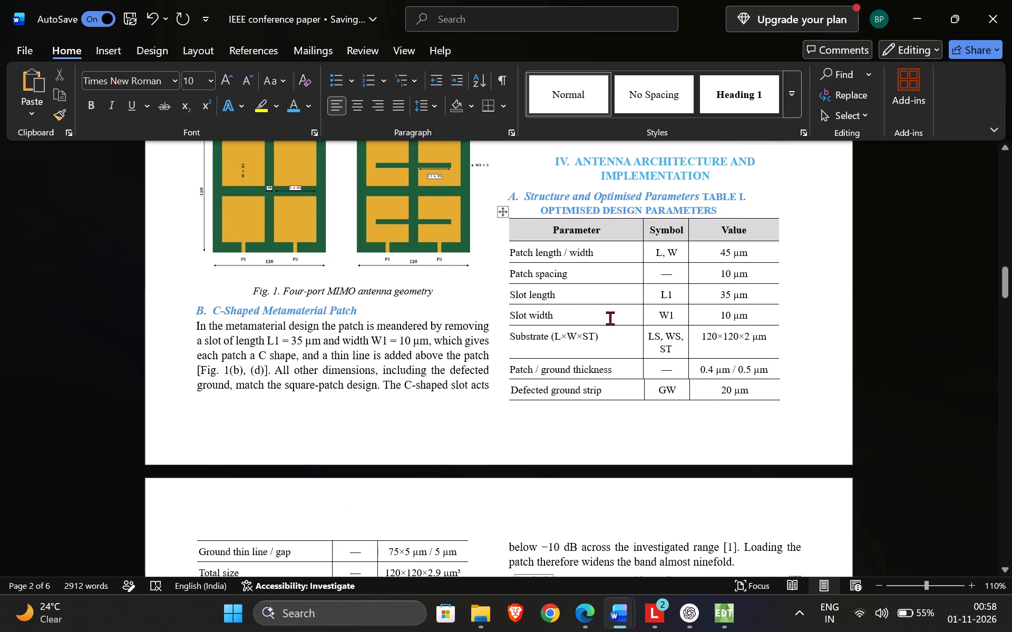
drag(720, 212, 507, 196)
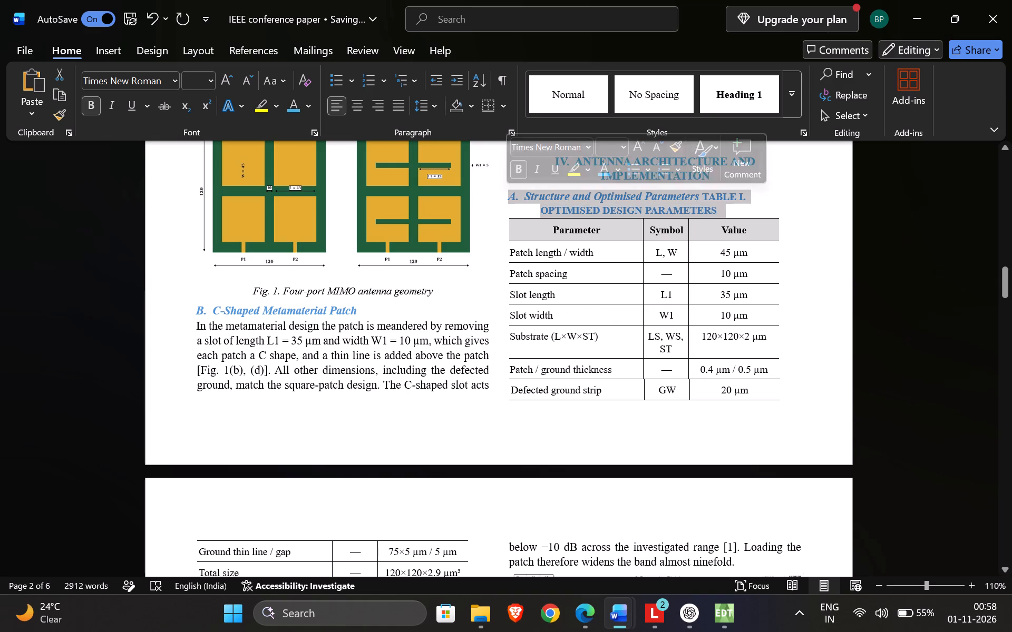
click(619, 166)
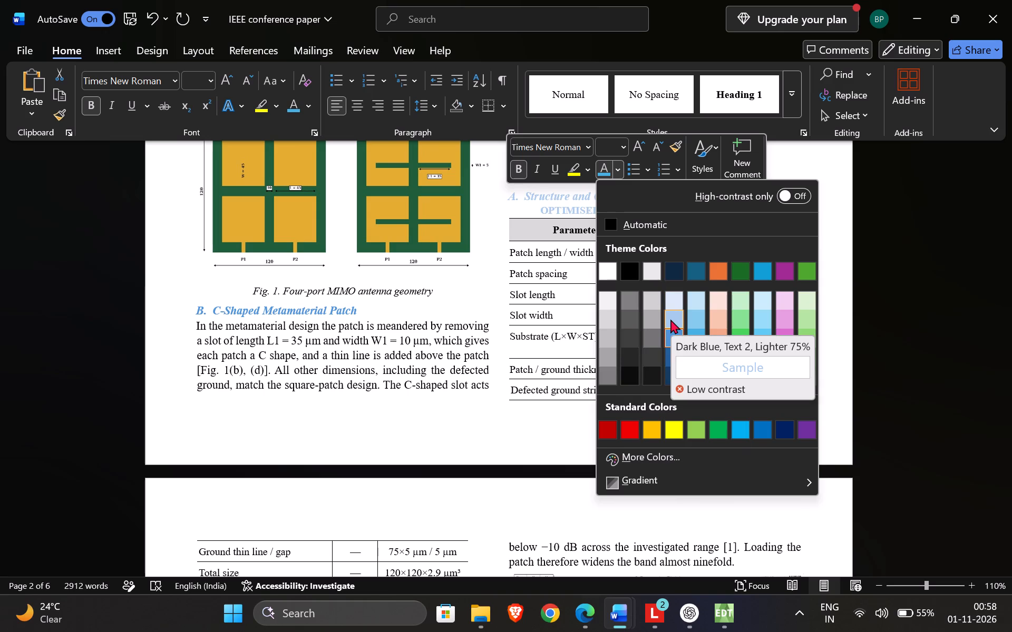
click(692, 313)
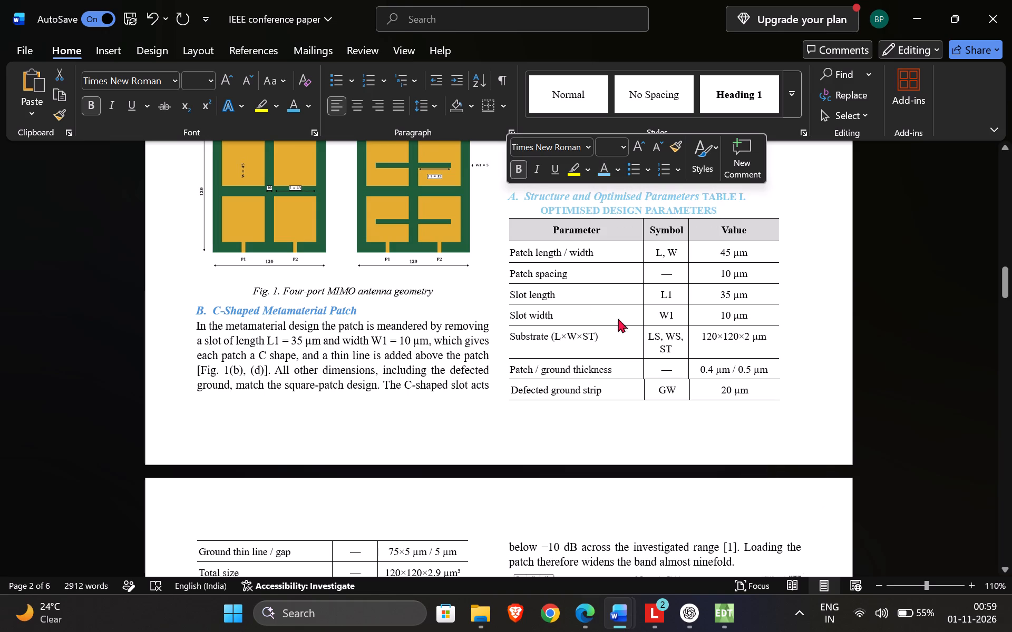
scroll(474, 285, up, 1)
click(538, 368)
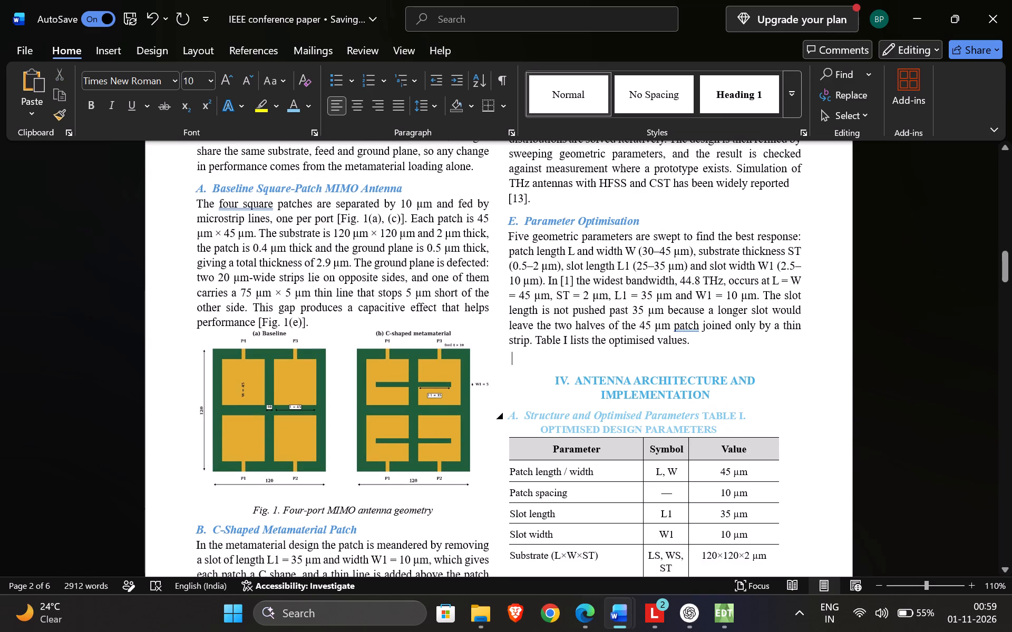
Set the "A. Structure and Optimised Parameters" subheading and Table I title to the medium blue of the other subheadings.
drag(509, 417, 706, 424)
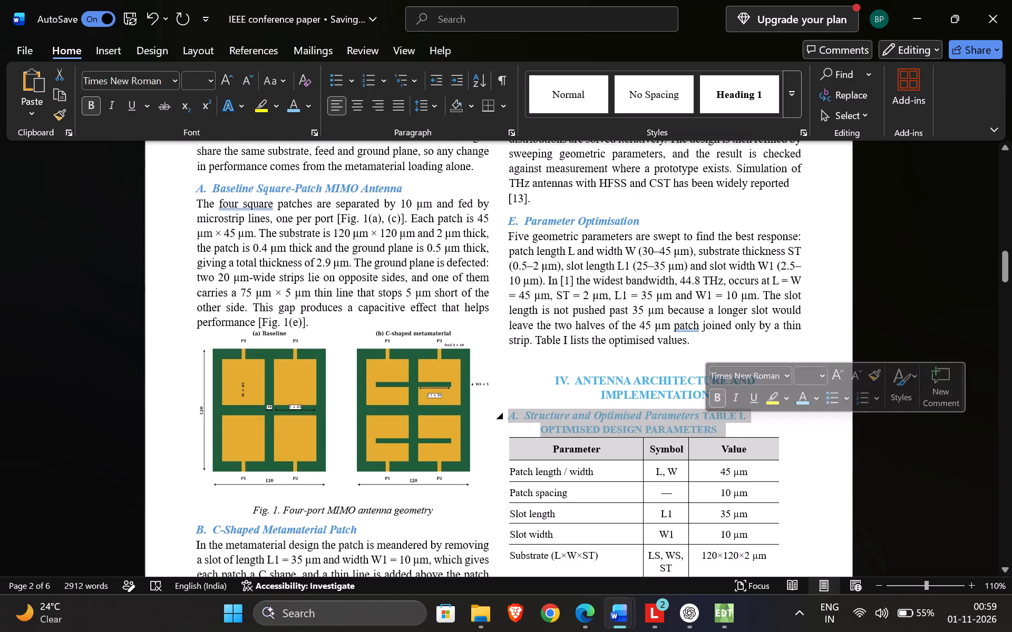
click(306, 101)
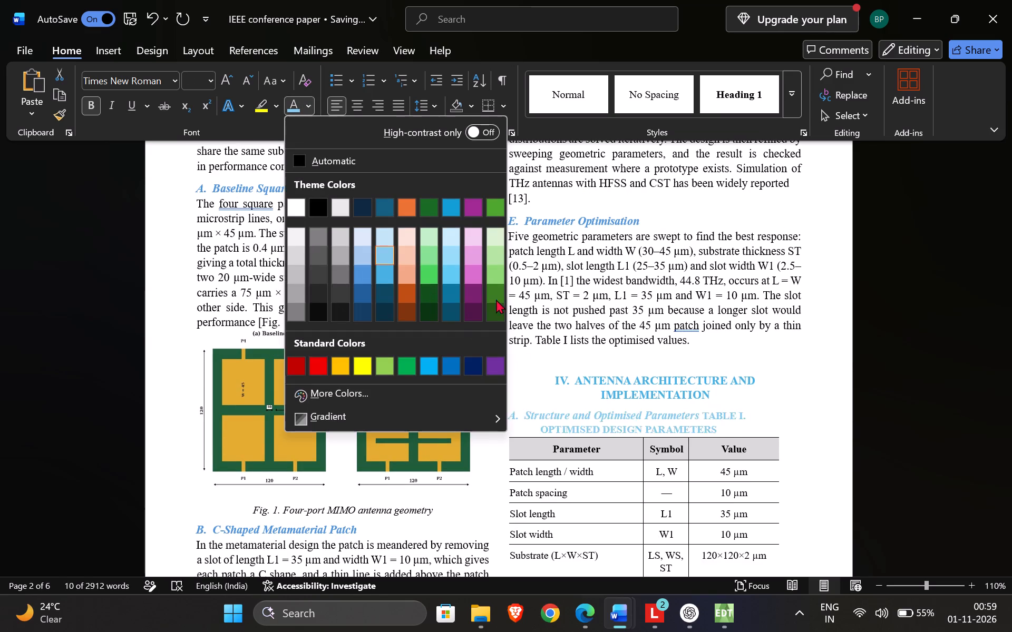
click(357, 269)
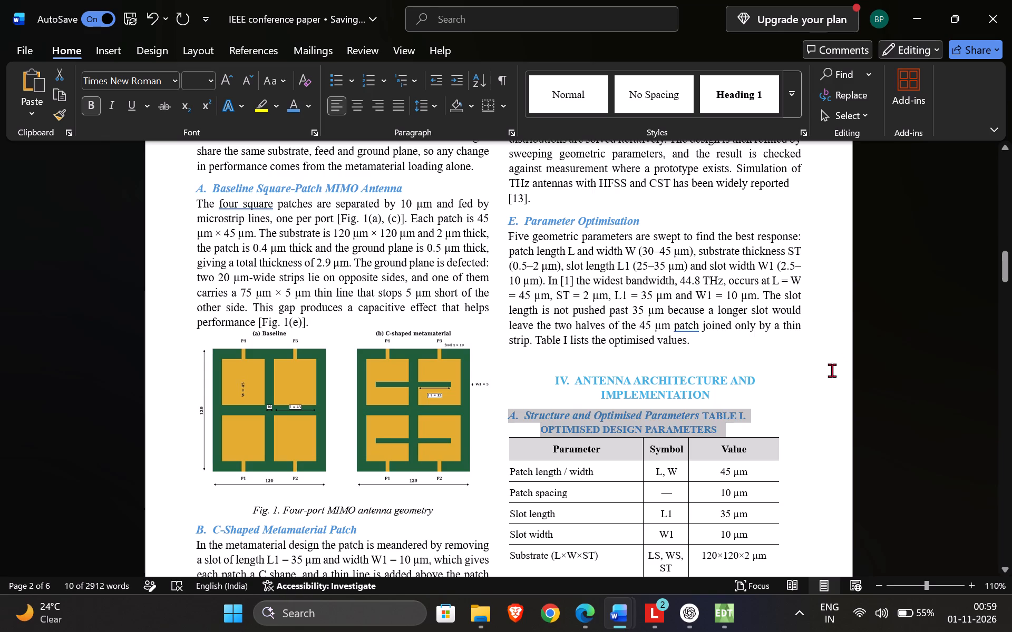
drag(829, 370, 829, 364)
Check pages 1 to 3 for heading colour consistency and any section headings still in black.
scroll(724, 360, down, 1)
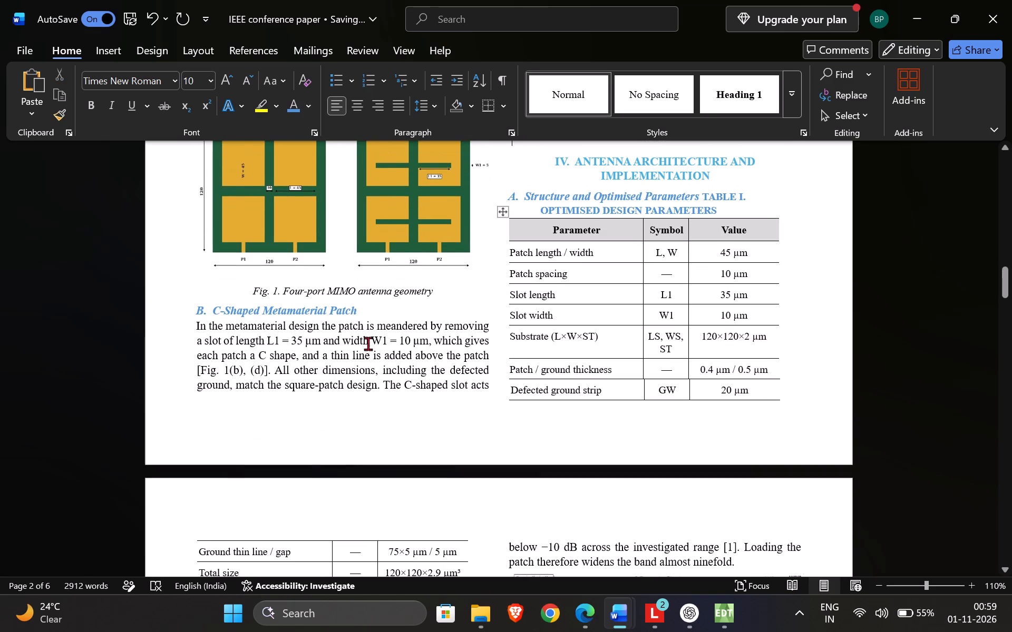
scroll(376, 340, up, 3)
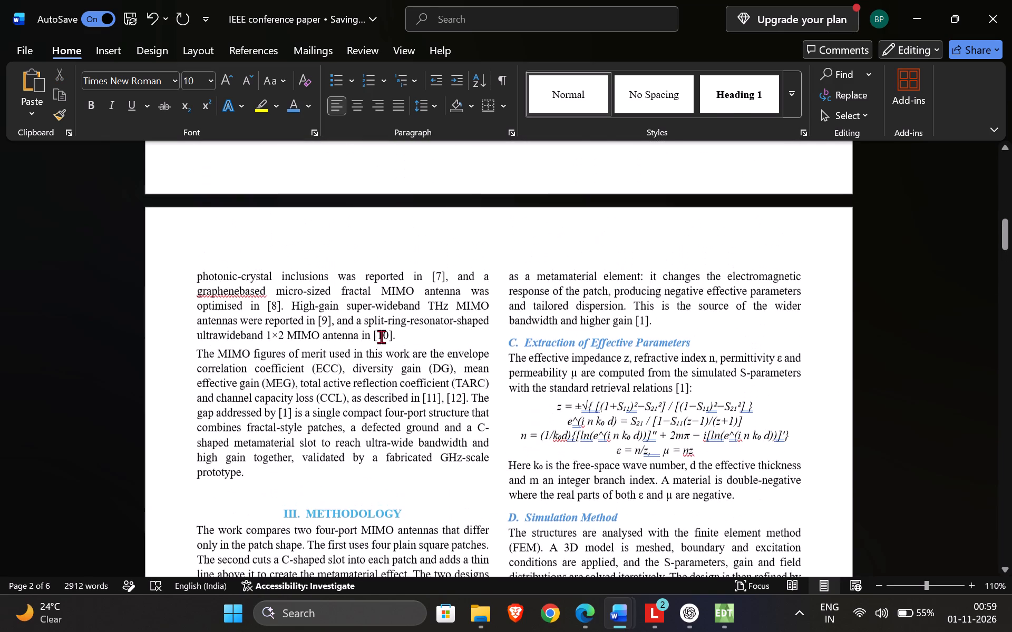
scroll(381, 337, up, 4)
scroll(382, 337, down, 4)
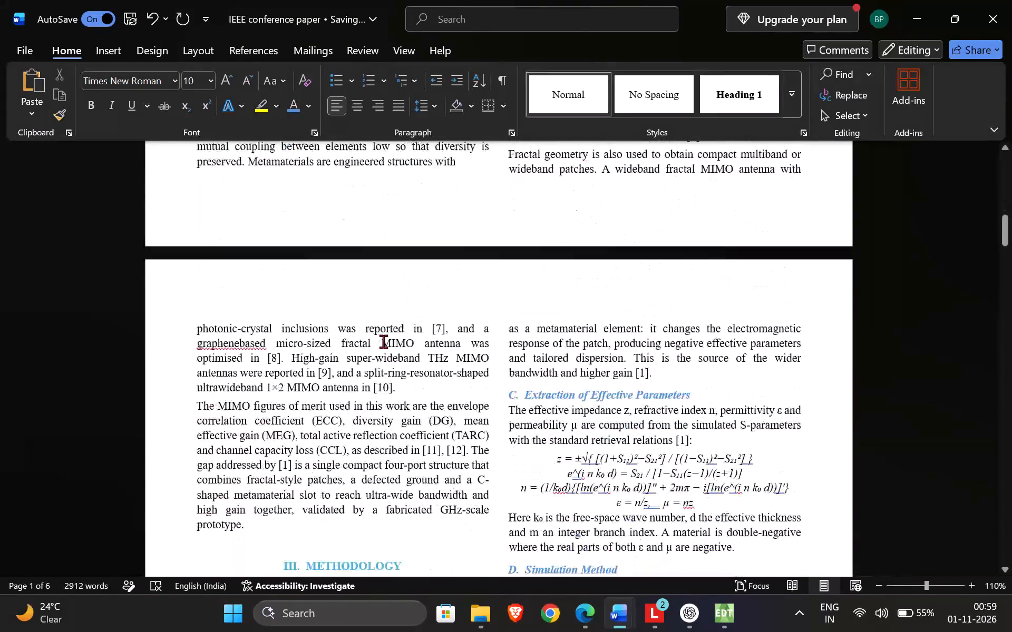
scroll(383, 341, down, 4)
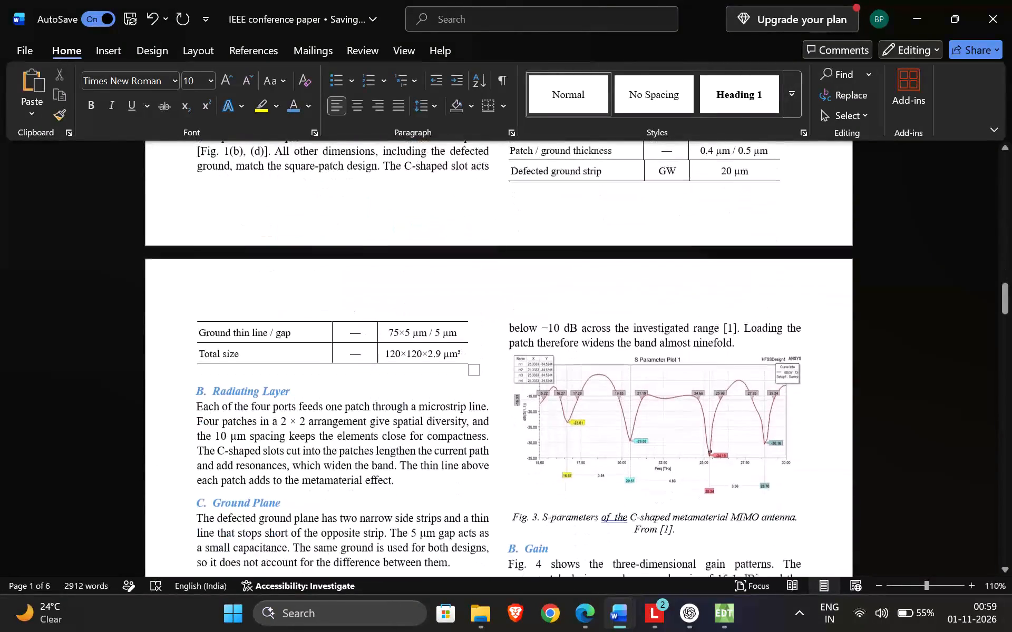
scroll(383, 343, down, 3)
Recolour the "V. RESULTS AND DISCUSSION" heading light blue, matching the other main section headings.
scroll(383, 342, up, 1)
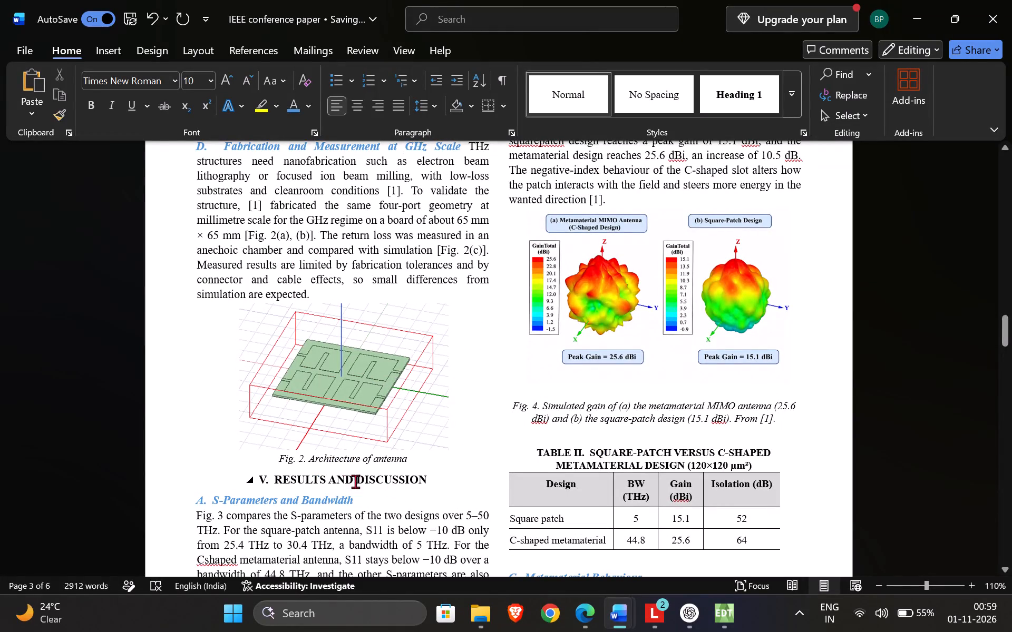
drag(260, 485, 453, 490)
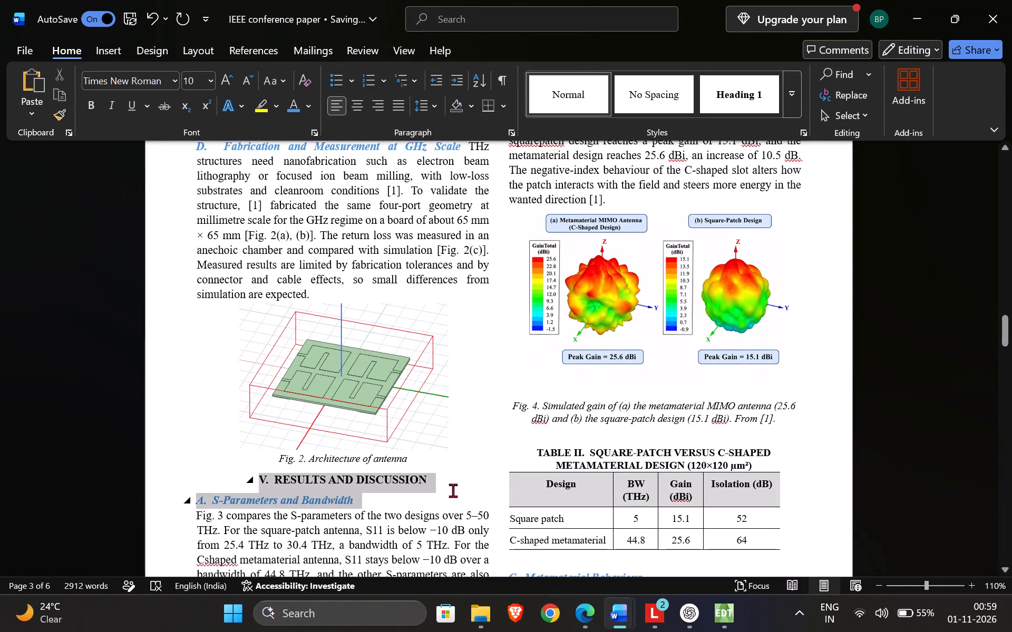
drag(453, 490, 452, 480)
click(565, 454)
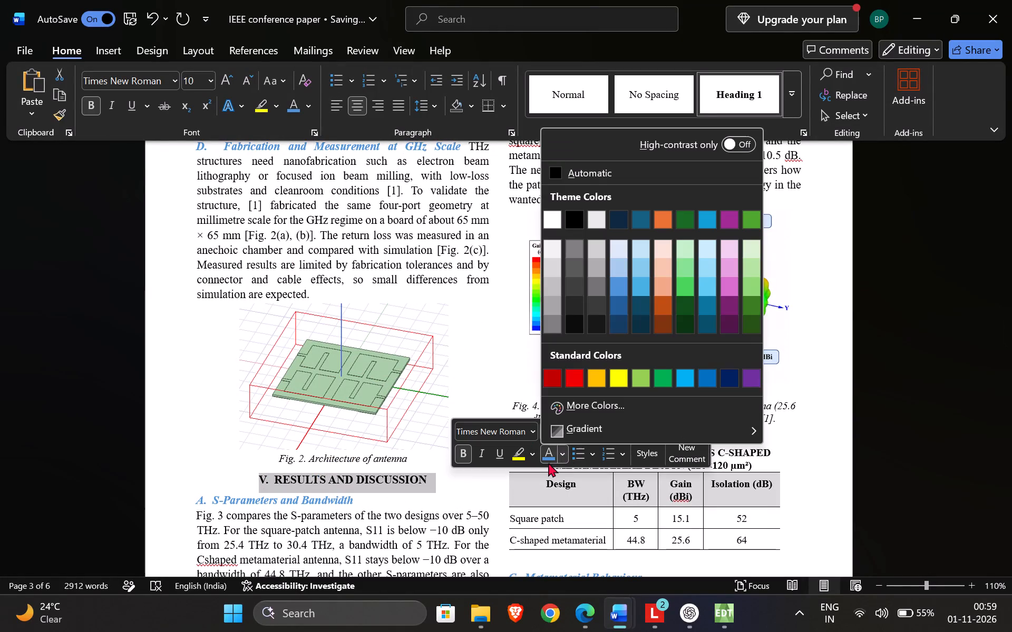
click(640, 281)
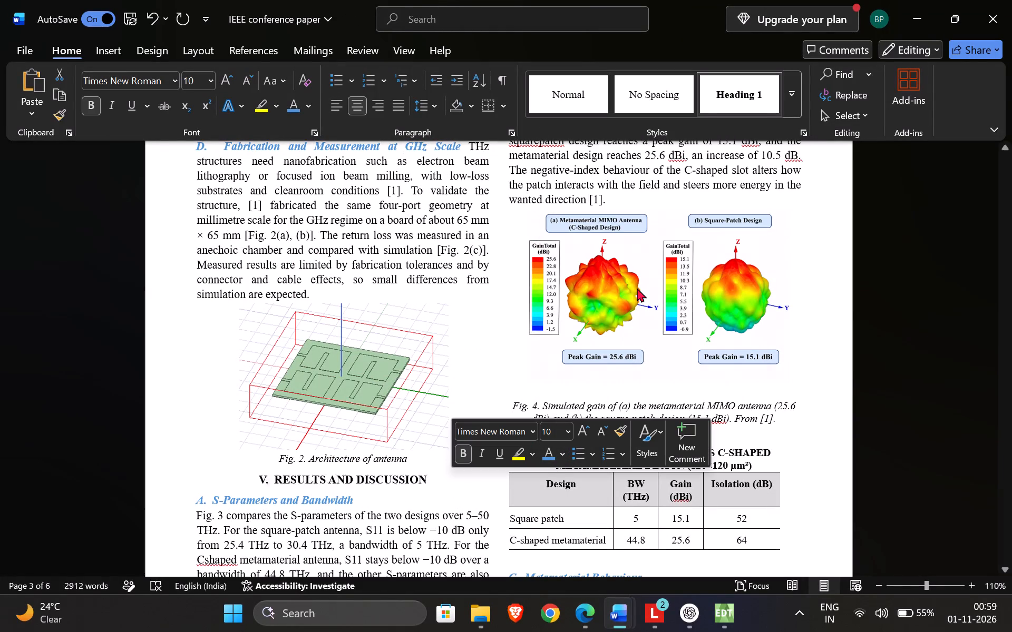
Replace the Fig. 4 simulated gain image with the "VSWR Plot 1" picture from the docs folder on this device.
scroll(439, 397, down, 1)
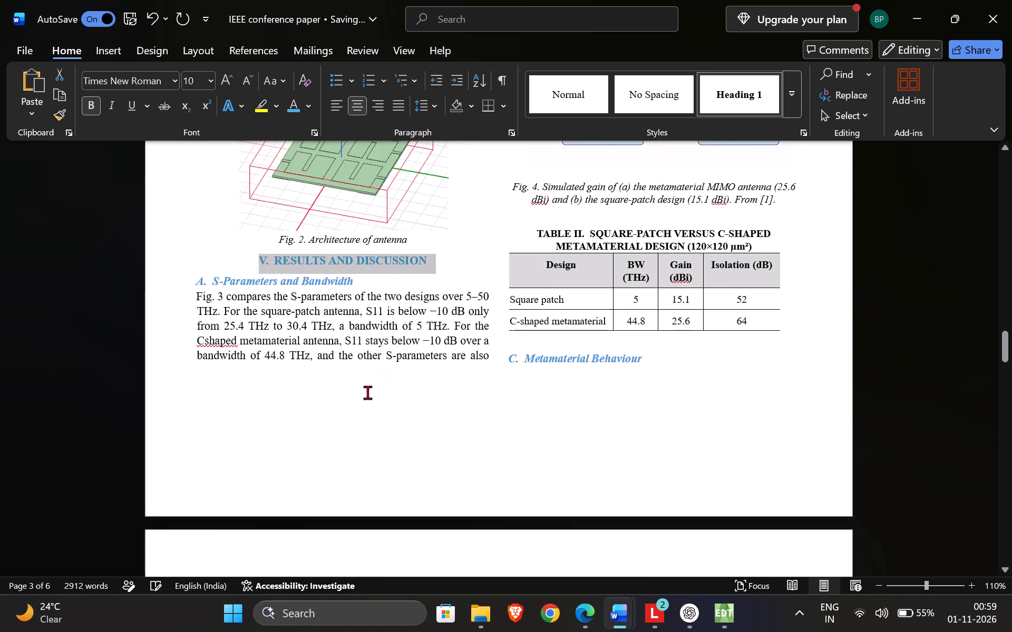
scroll(367, 392, up, 3)
scroll(490, 383, down, 1)
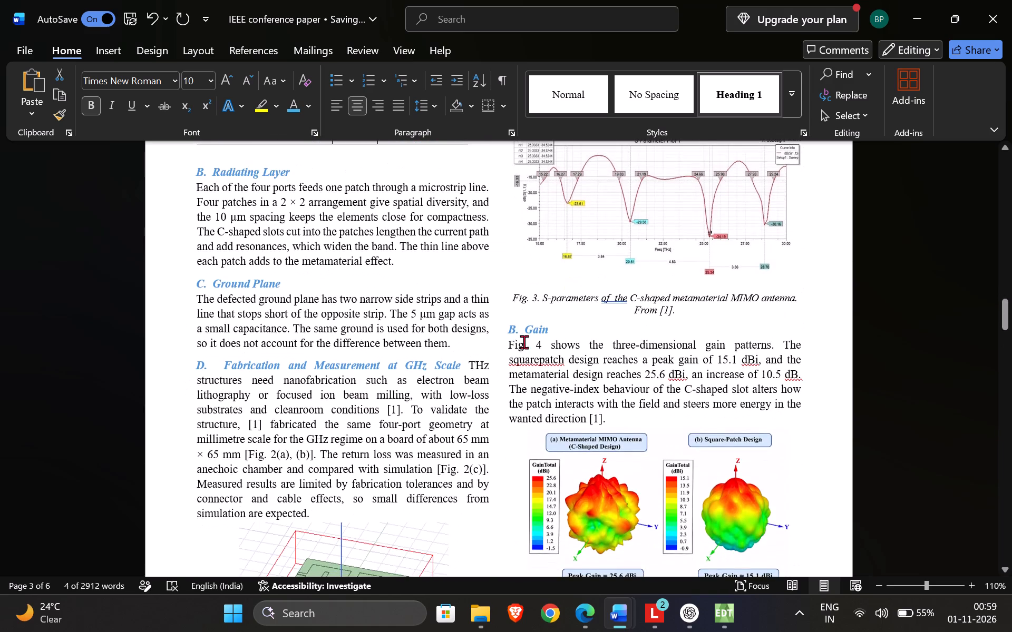
scroll(520, 340, down, 1)
click(590, 329)
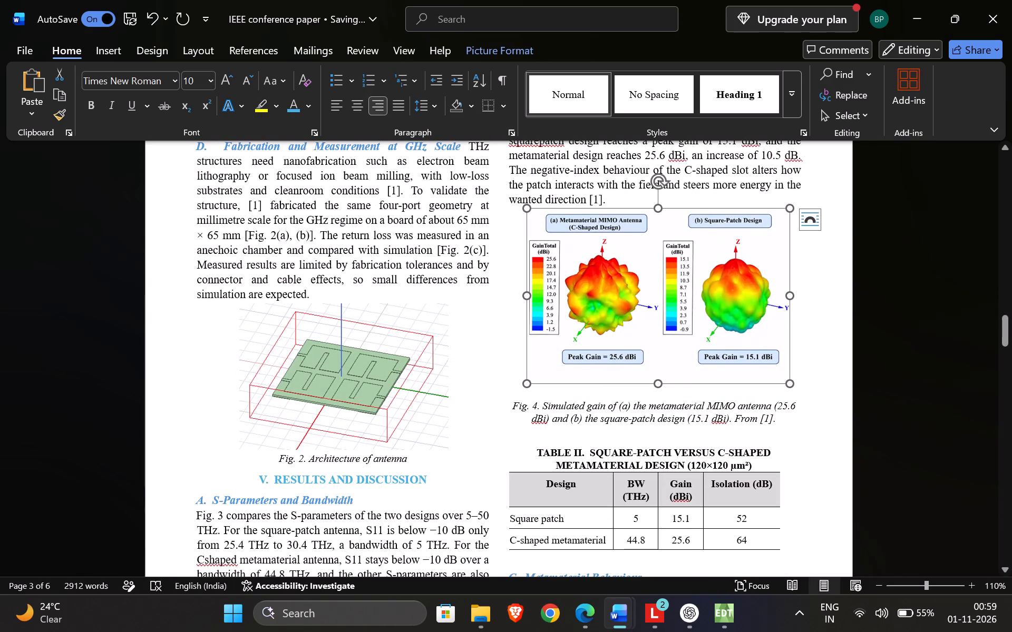
right_click(609, 302)
click(657, 333)
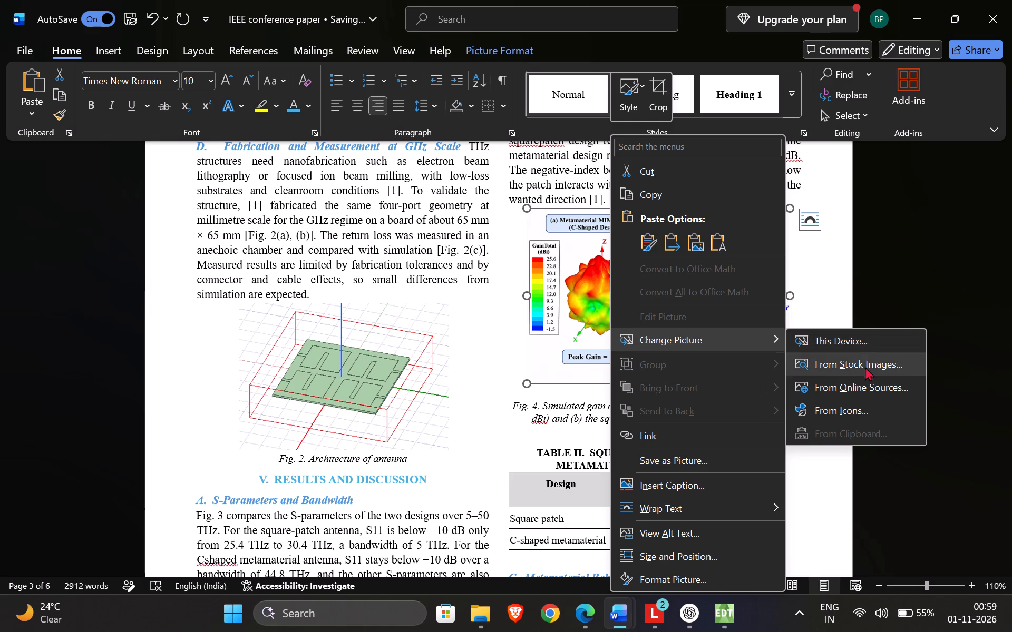
click(867, 349)
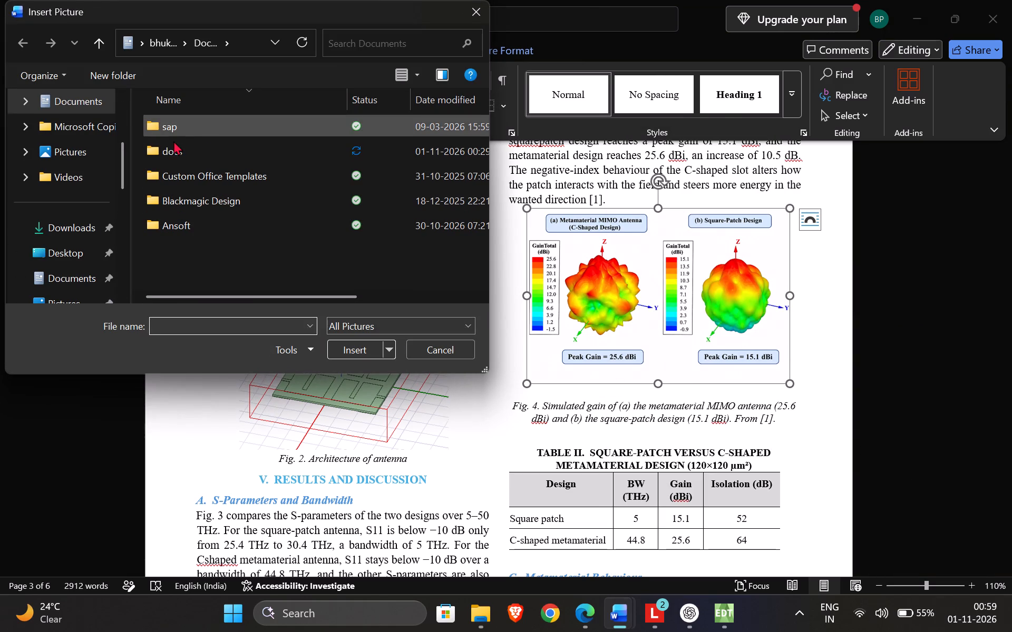
double_click(177, 150)
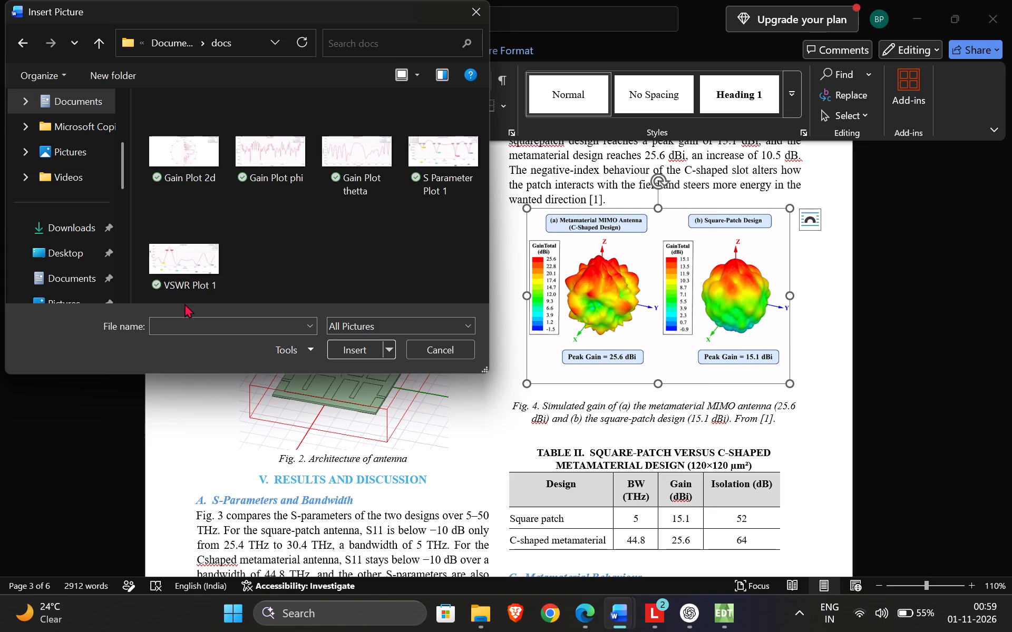
click(180, 271)
click(356, 349)
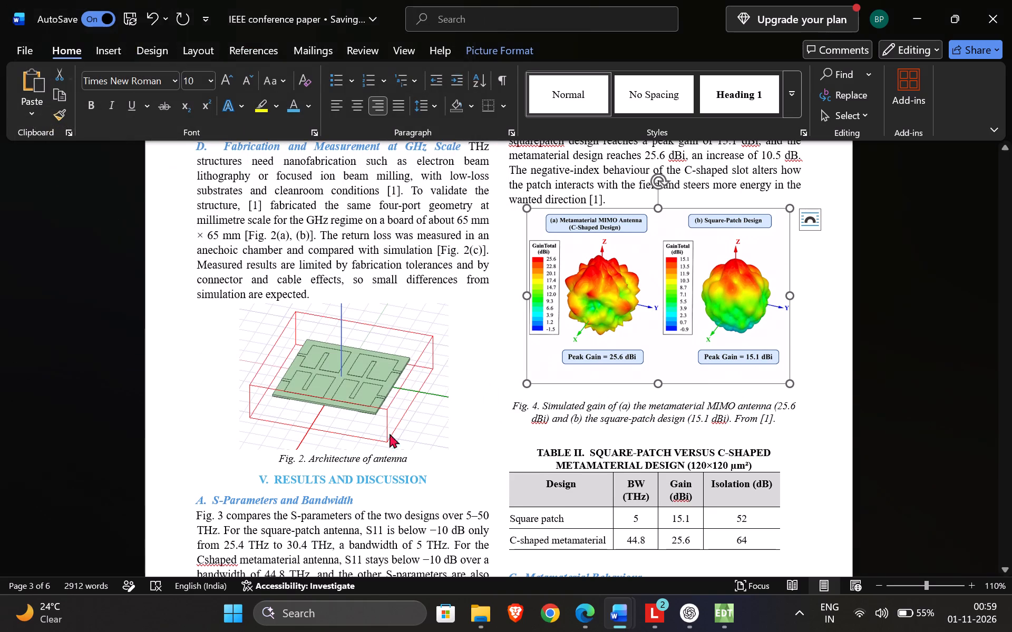
Enlarge the VSWR plot picture above the Fig. 4 caption, making it slightly taller and widening it to the column's left edge.
scroll(479, 408, down, 2)
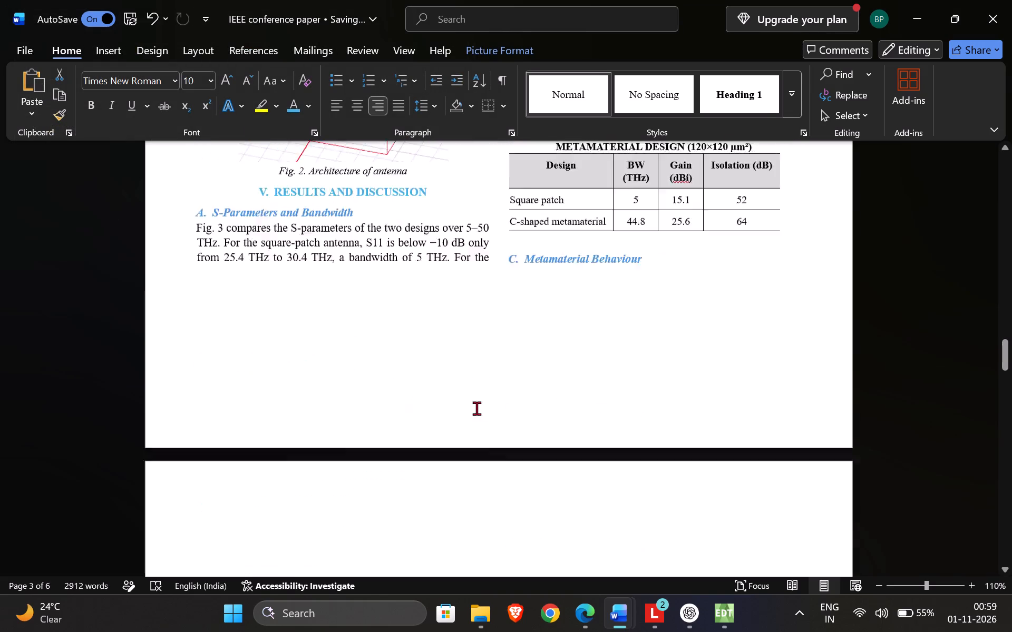
scroll(471, 405, up, 2)
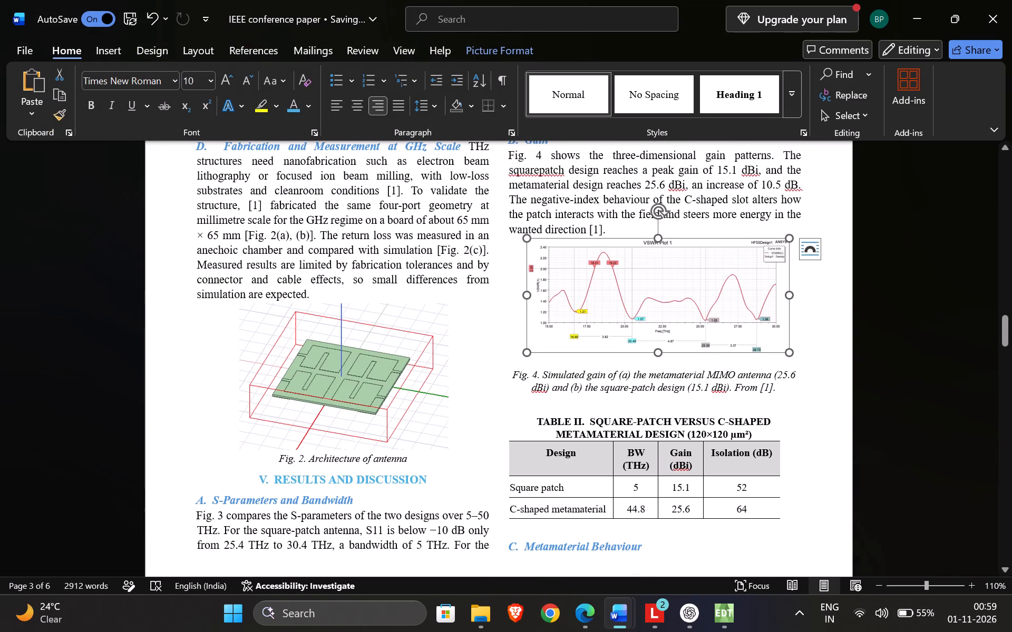
drag(658, 353, 661, 391)
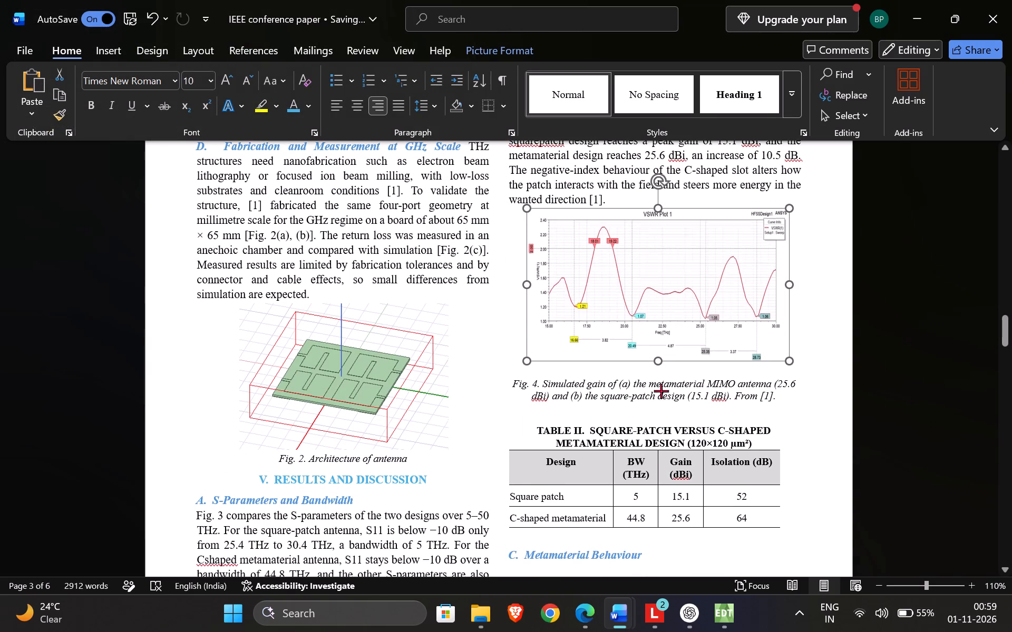
drag(661, 391, 651, 392)
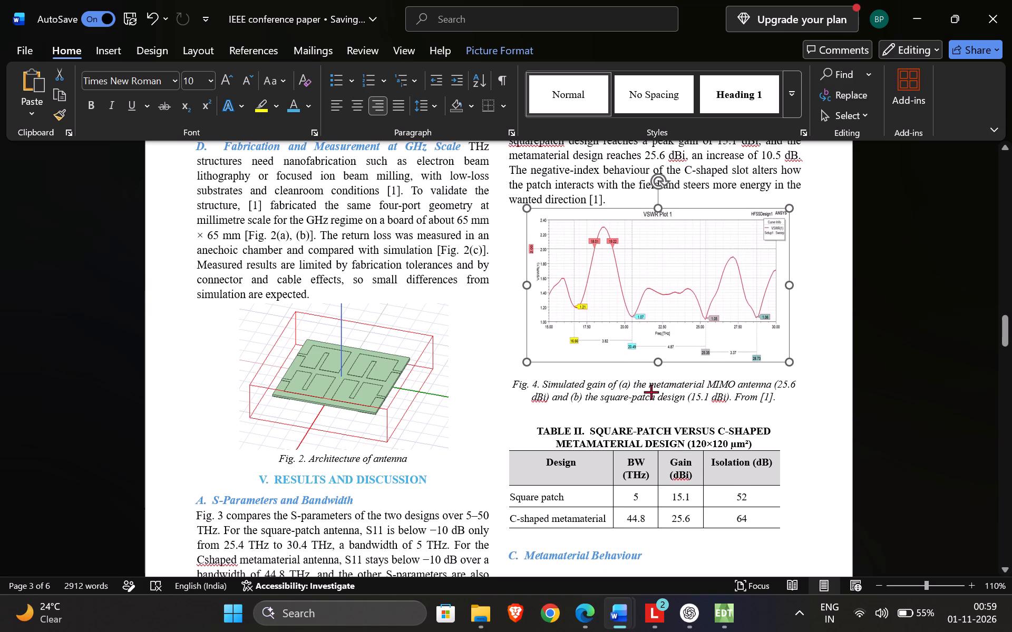
drag(528, 285, 509, 287)
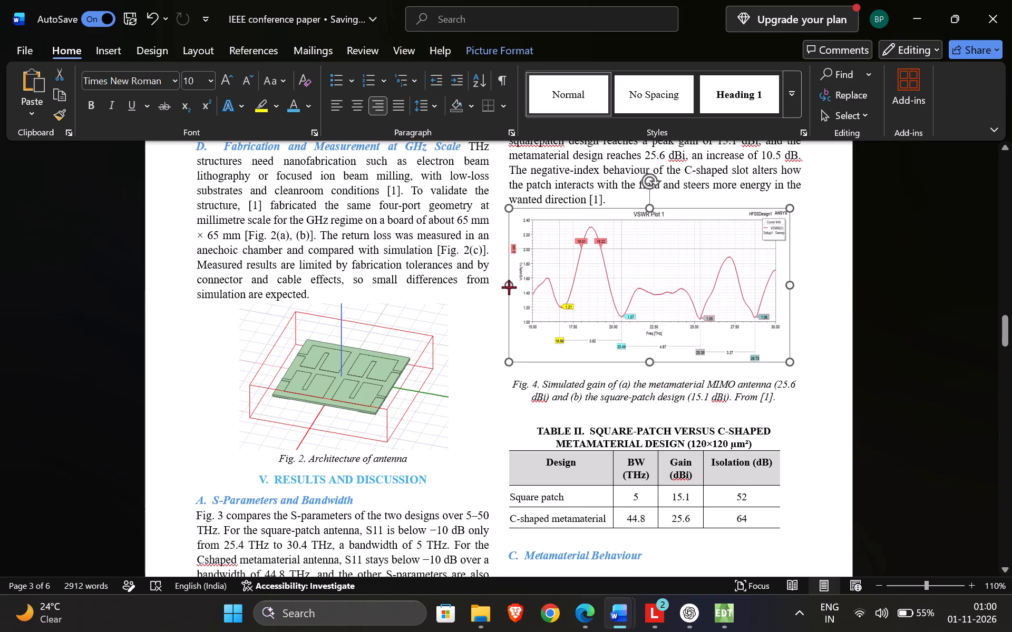
drag(509, 287, 509, 290)
drag(509, 290, 511, 289)
click(561, 284)
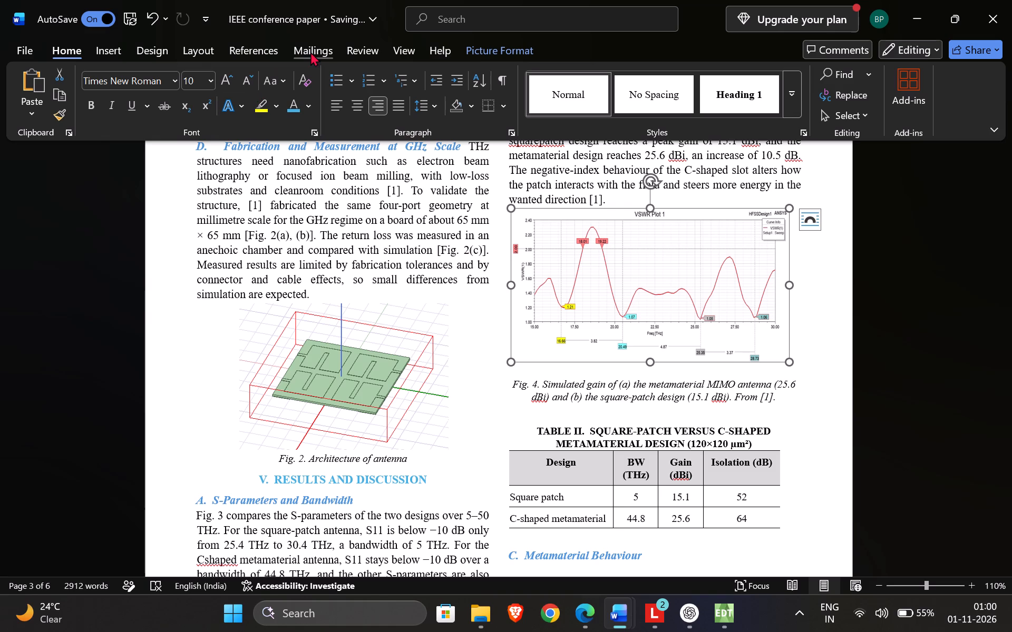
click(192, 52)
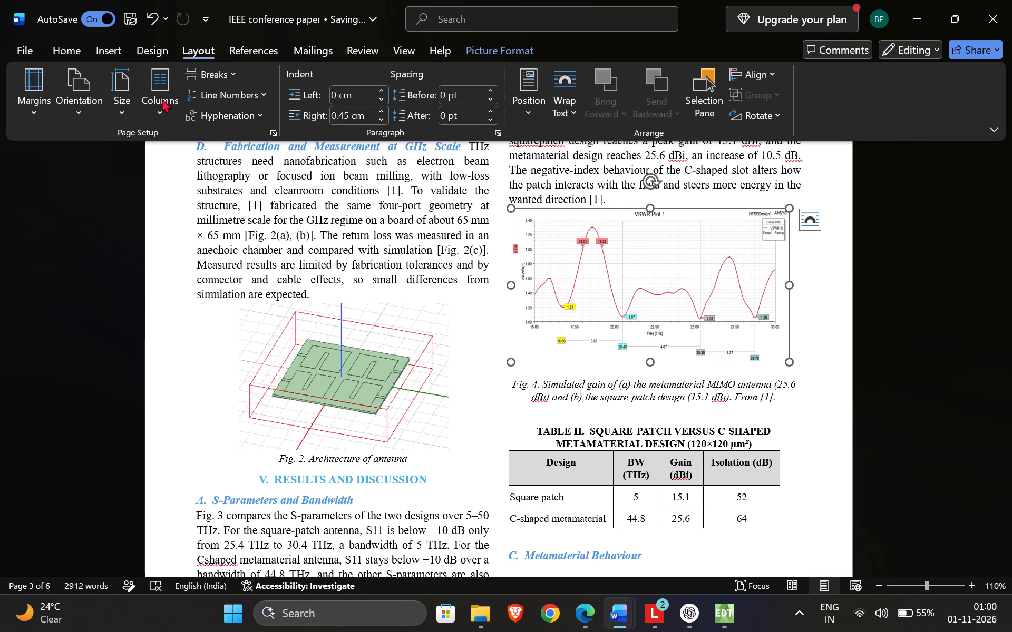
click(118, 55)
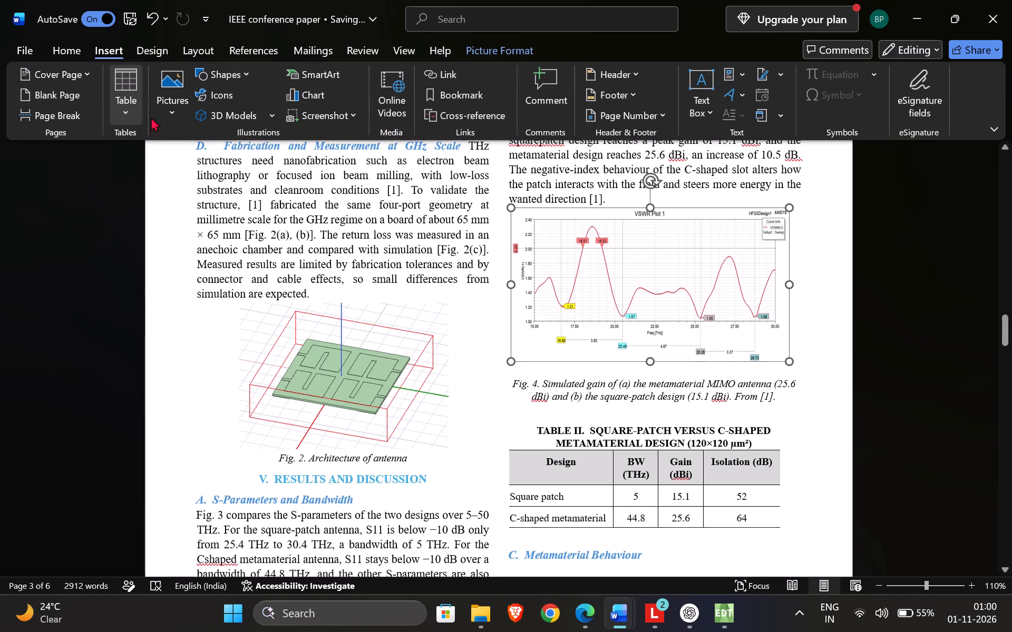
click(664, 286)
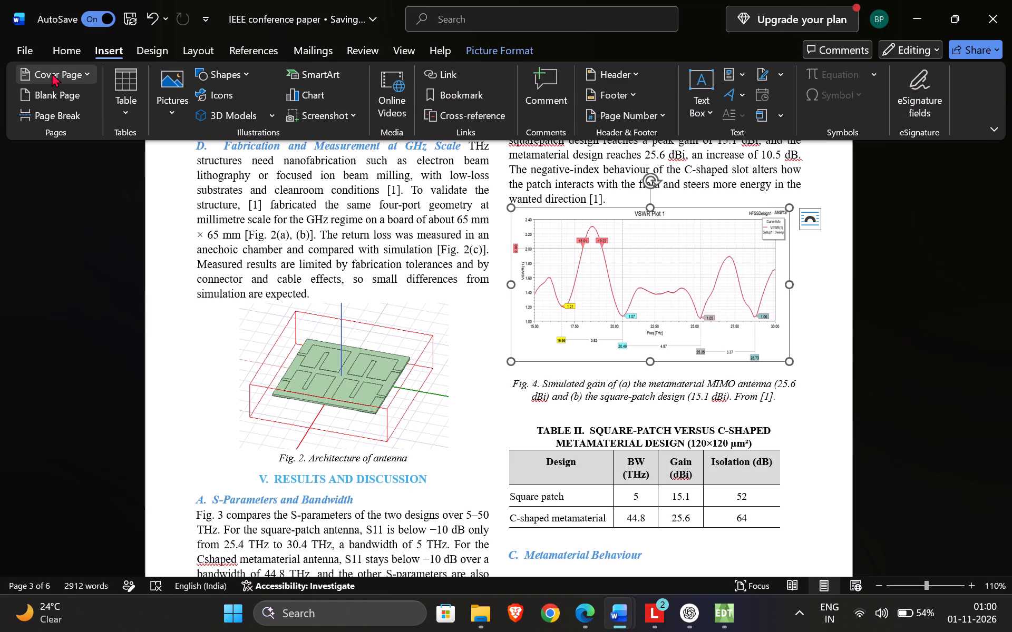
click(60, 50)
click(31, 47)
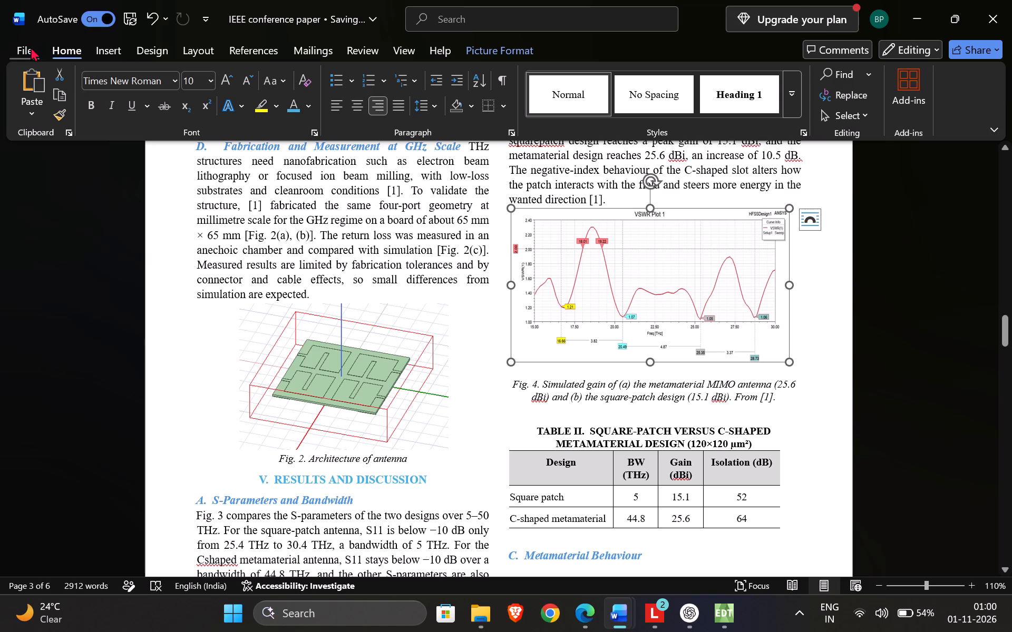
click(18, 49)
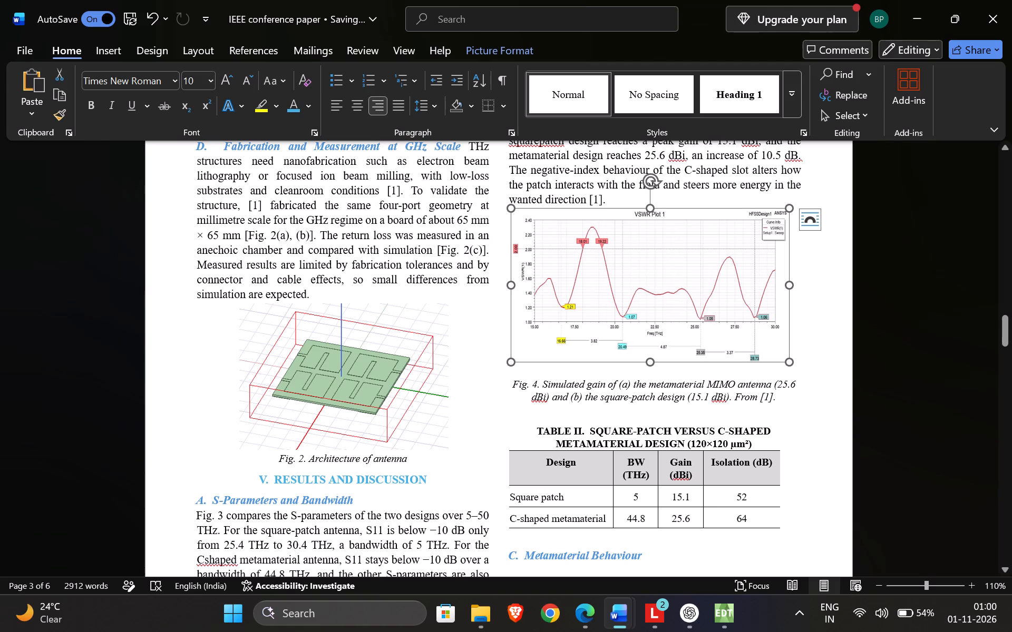
Look over the figures, captions and subheadings following the VSWR plot, including Fig. 5, Fig. 6 and the geometric parameters section.
scroll(616, 271, down, 4)
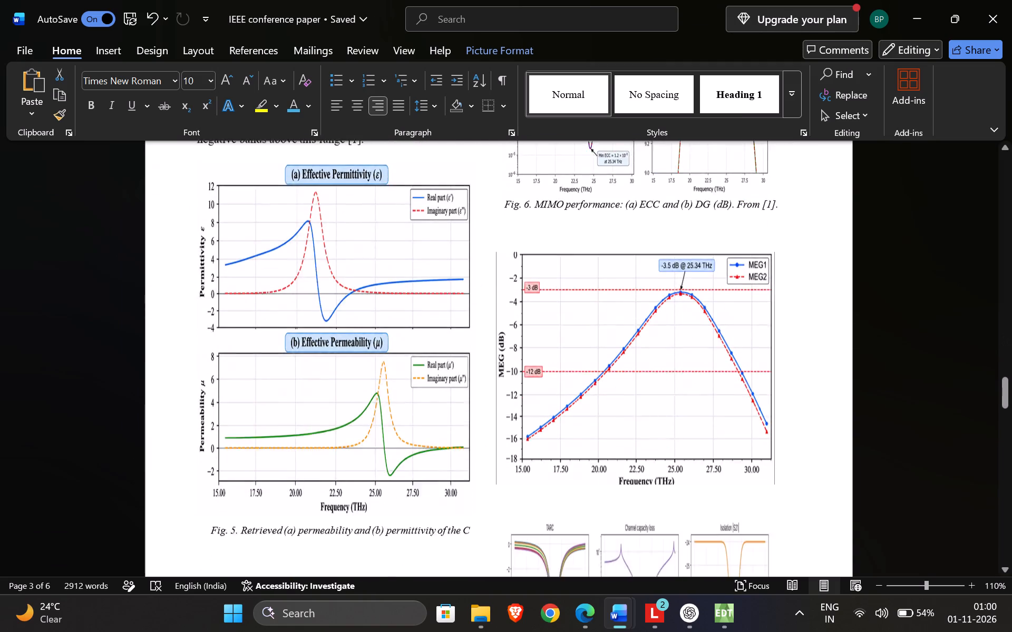
scroll(610, 267, up, 2)
scroll(610, 267, down, 3)
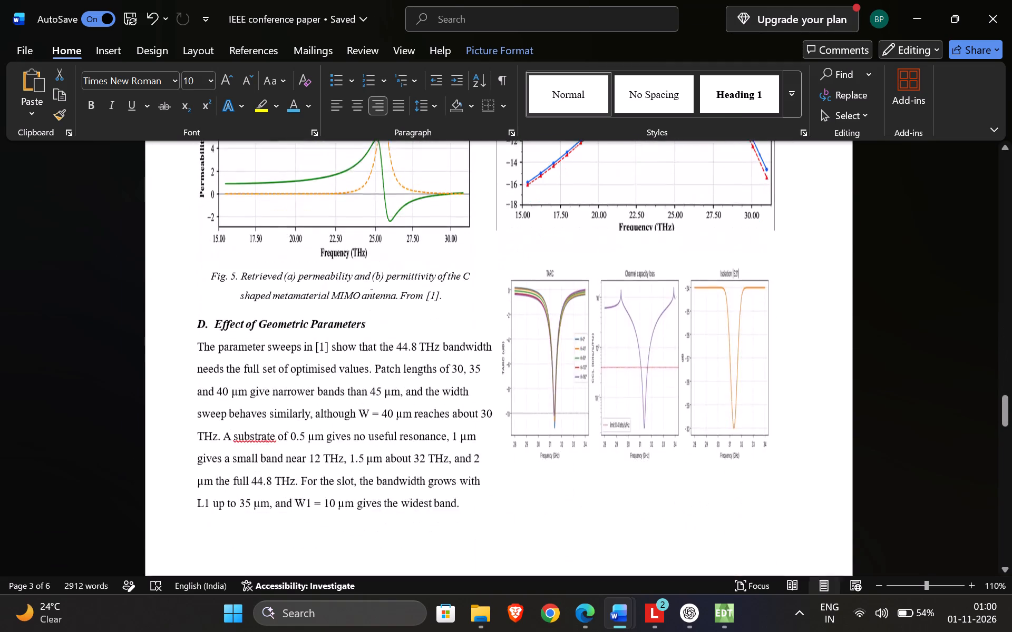
scroll(575, 269, up, 5)
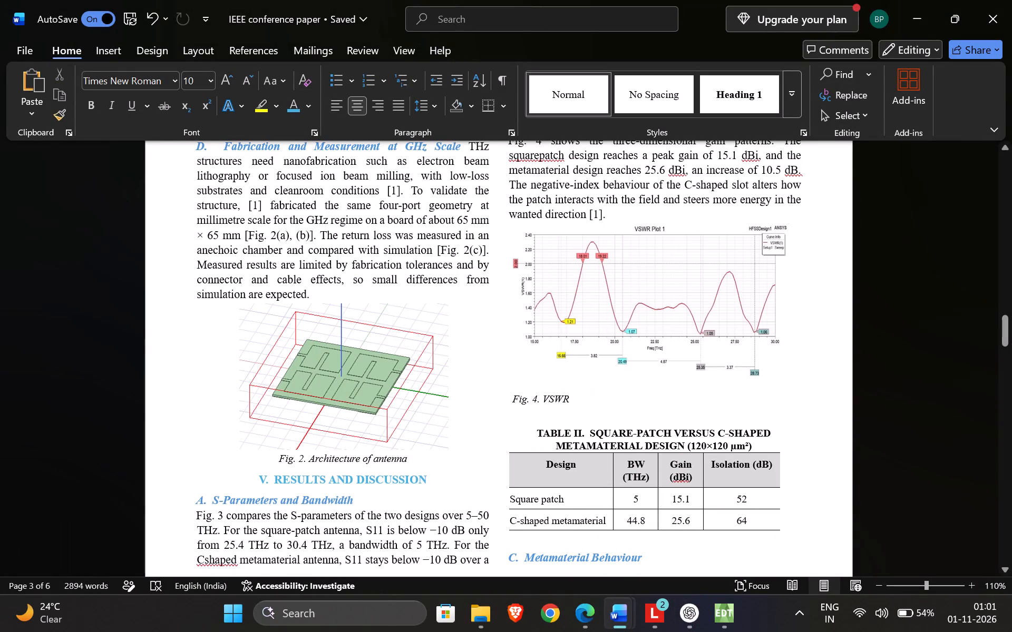
drag(511, 403, 629, 403)
key(ctrl+v)
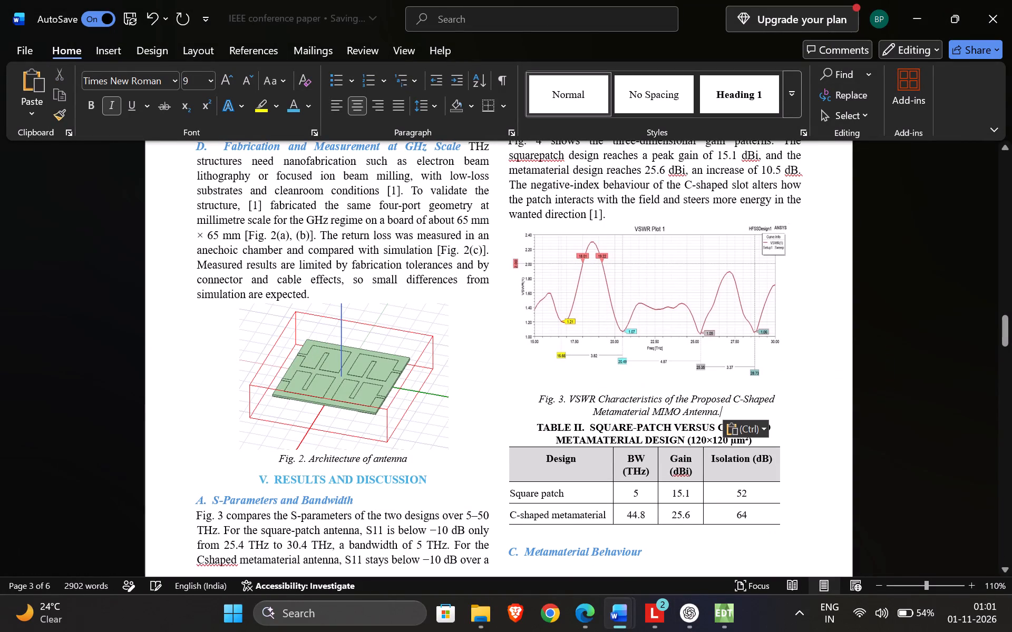
click(782, 407)
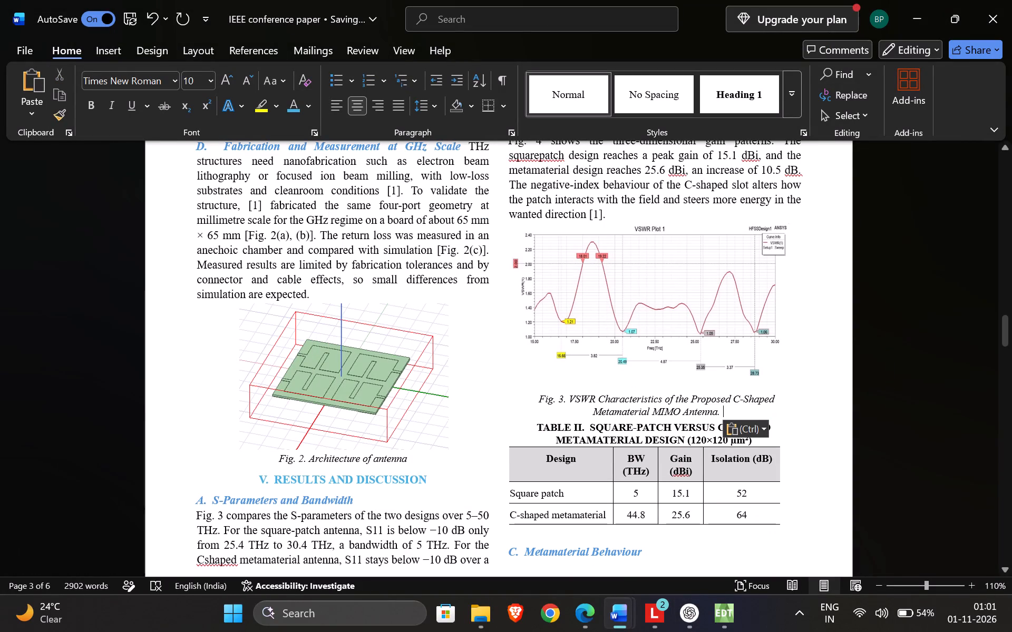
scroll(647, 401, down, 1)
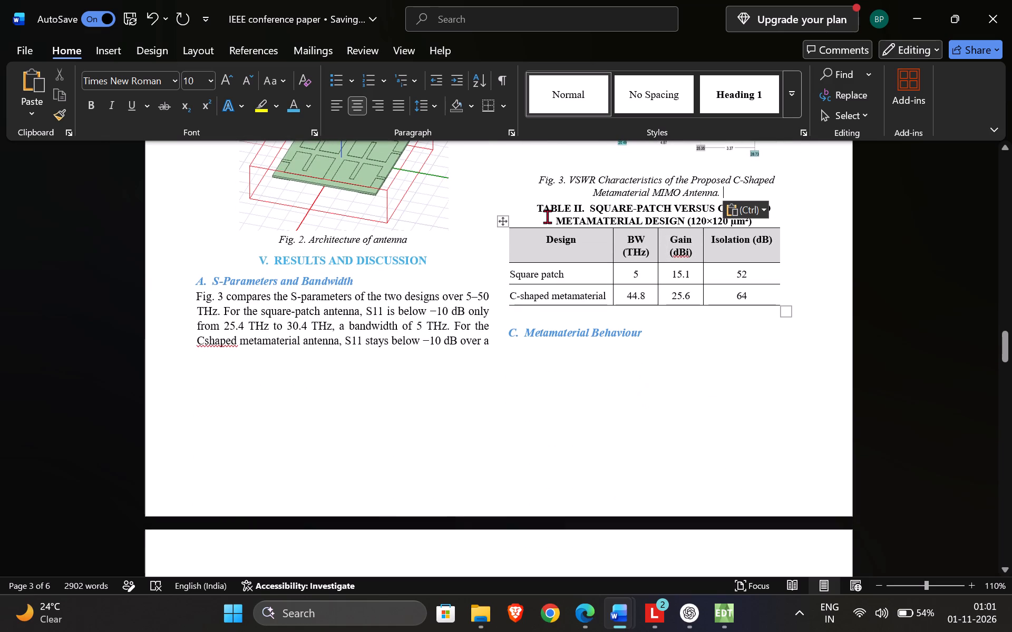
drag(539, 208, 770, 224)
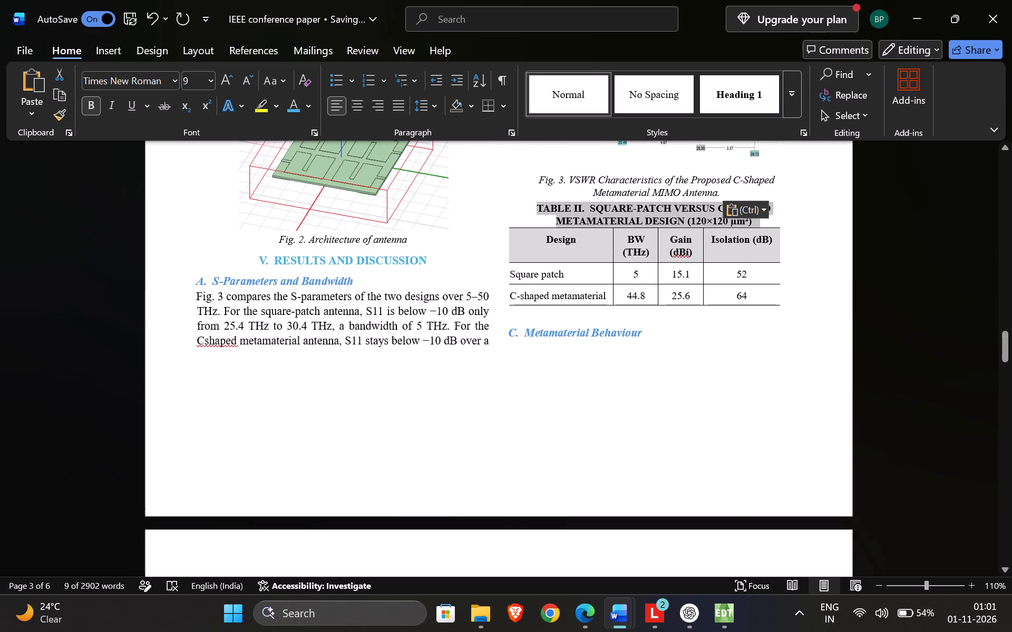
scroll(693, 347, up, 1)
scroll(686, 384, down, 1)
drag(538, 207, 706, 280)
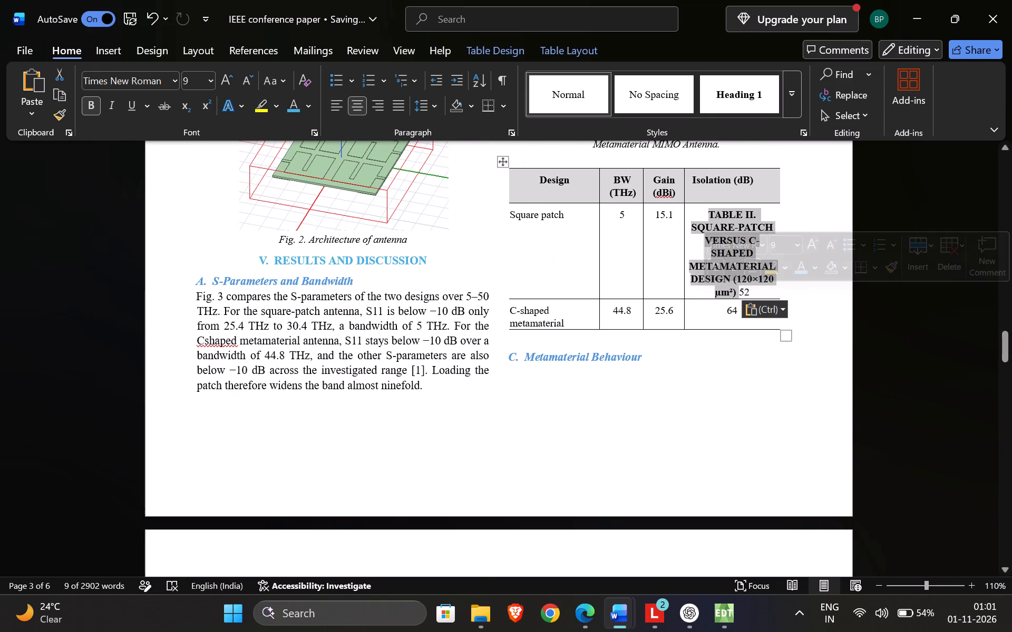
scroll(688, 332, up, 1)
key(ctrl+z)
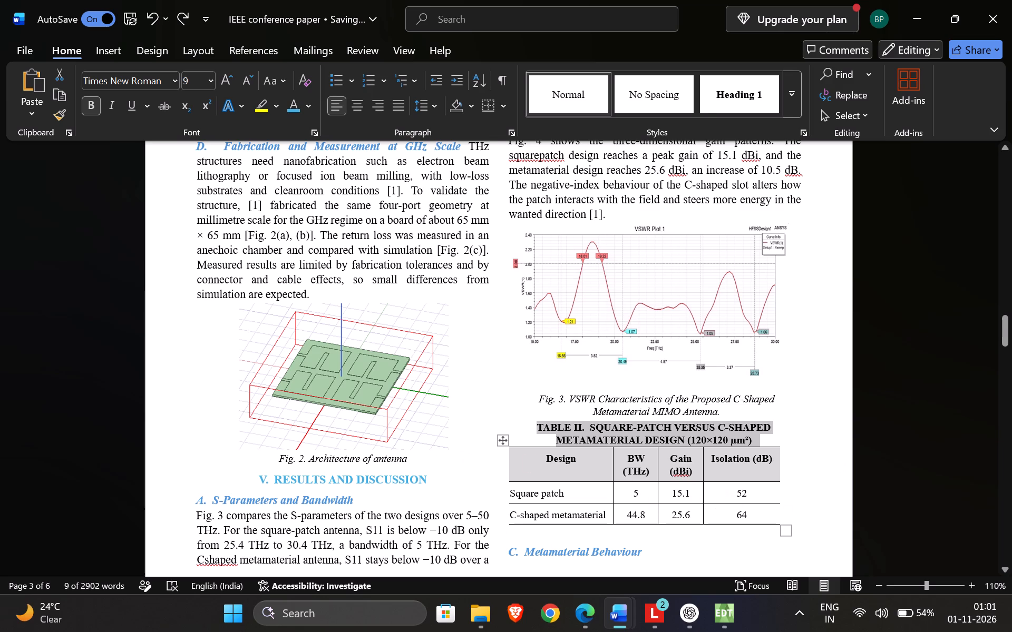
Delete Table II together with its title comparing the square-patch and C-shaped metamaterial designs.
scroll(702, 492, down, 1)
click(645, 411)
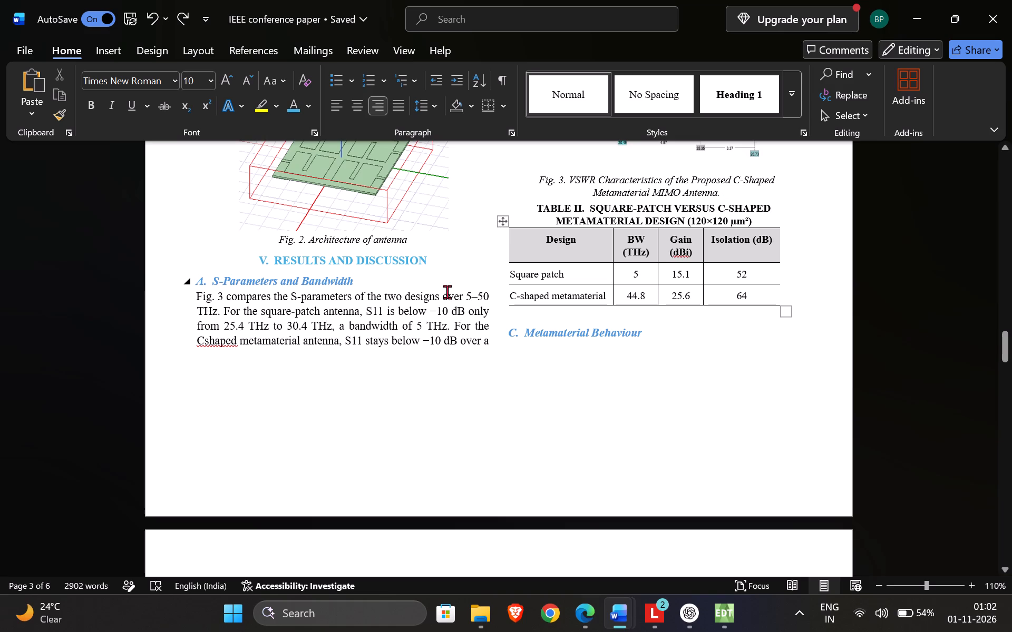
scroll(544, 336, down, 3)
scroll(540, 333, up, 3)
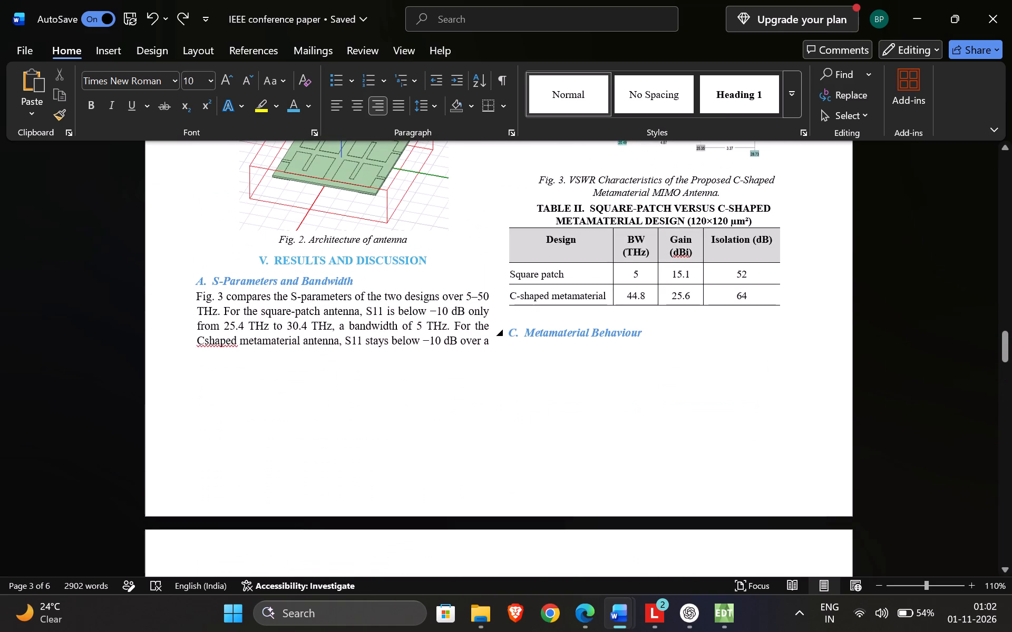
click(511, 325)
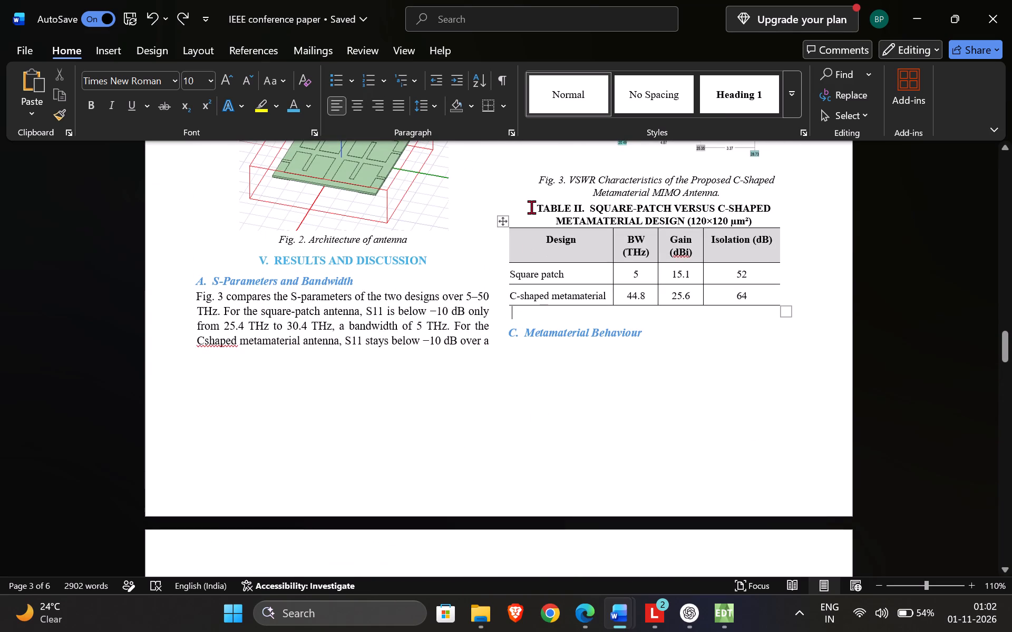
drag(531, 207, 796, 307)
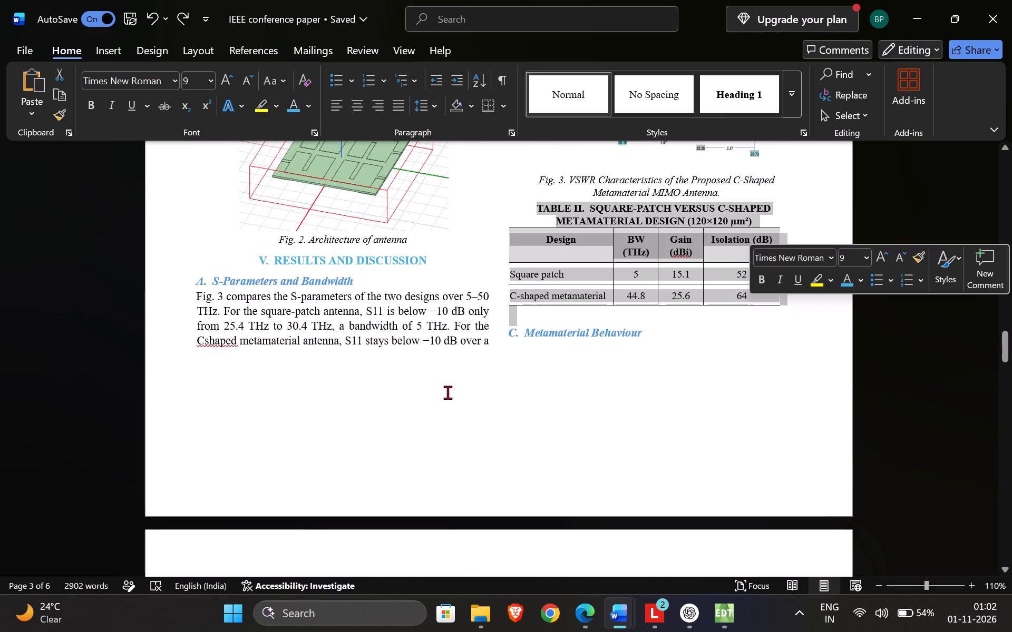
key(BackSpace)
Look over the layout from the Metamaterial Behaviour heading back through the plots and Table I to the Fig. 1 antenna geometry.
scroll(534, 345, up, 2)
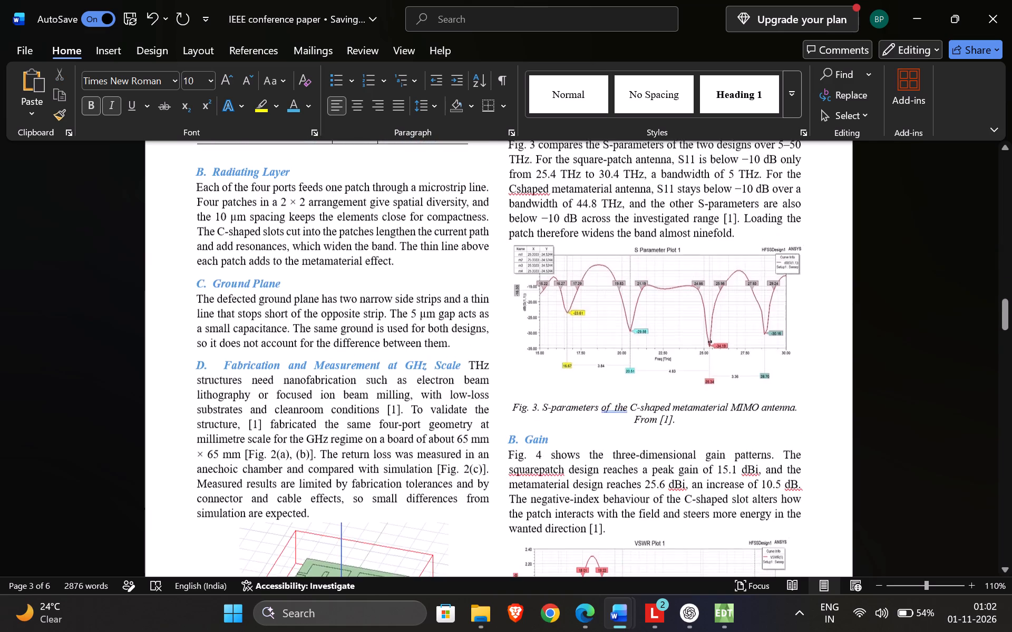
scroll(534, 345, up, 2)
scroll(533, 347, down, 4)
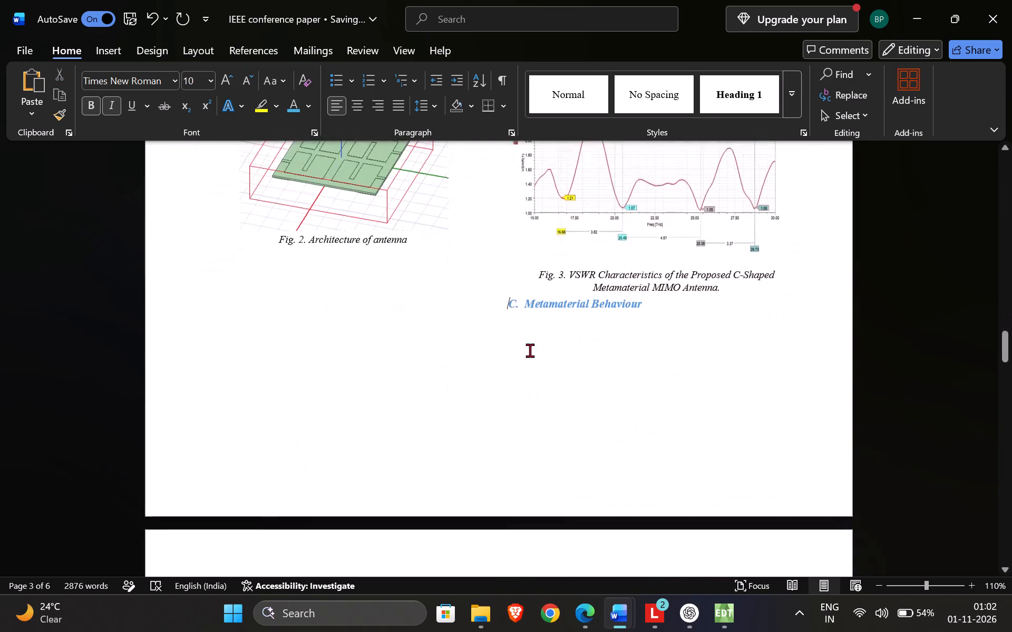
scroll(530, 350, up, 3)
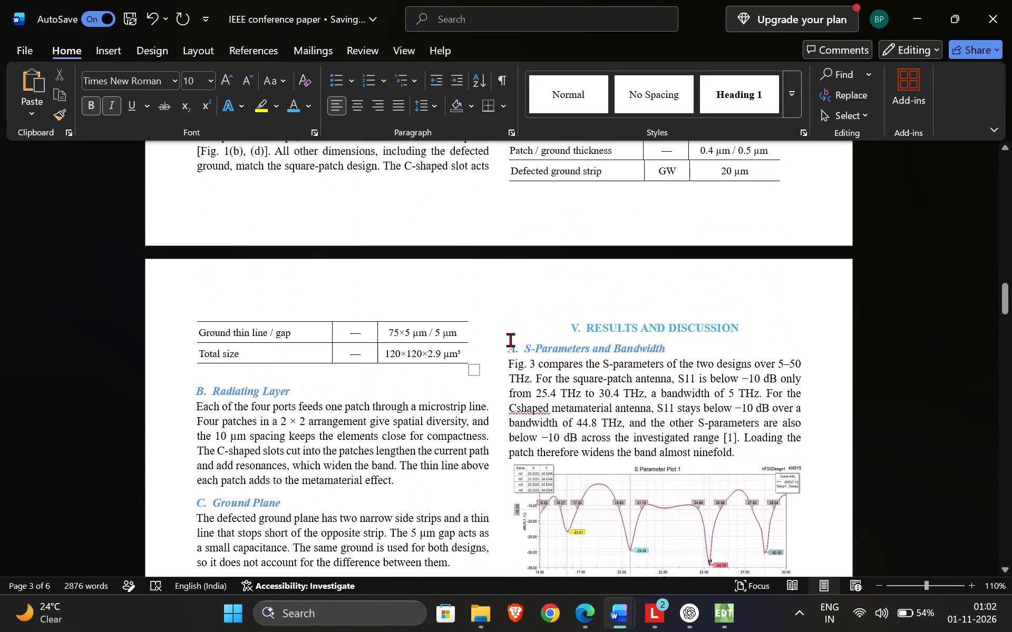
scroll(522, 358, down, 3)
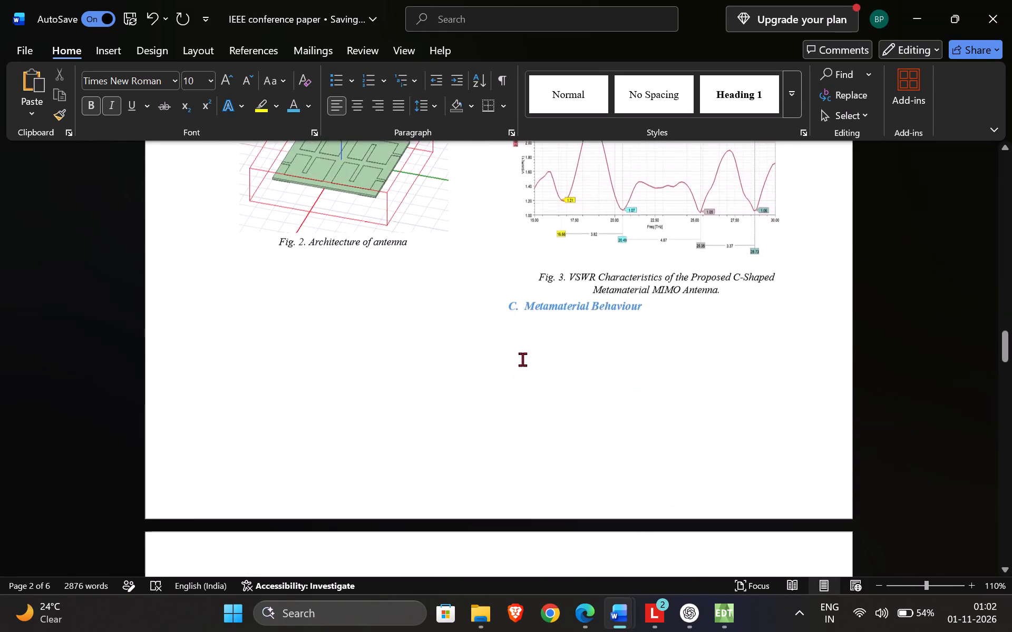
scroll(522, 357, up, 1)
scroll(472, 442, down, 1)
scroll(471, 442, up, 2)
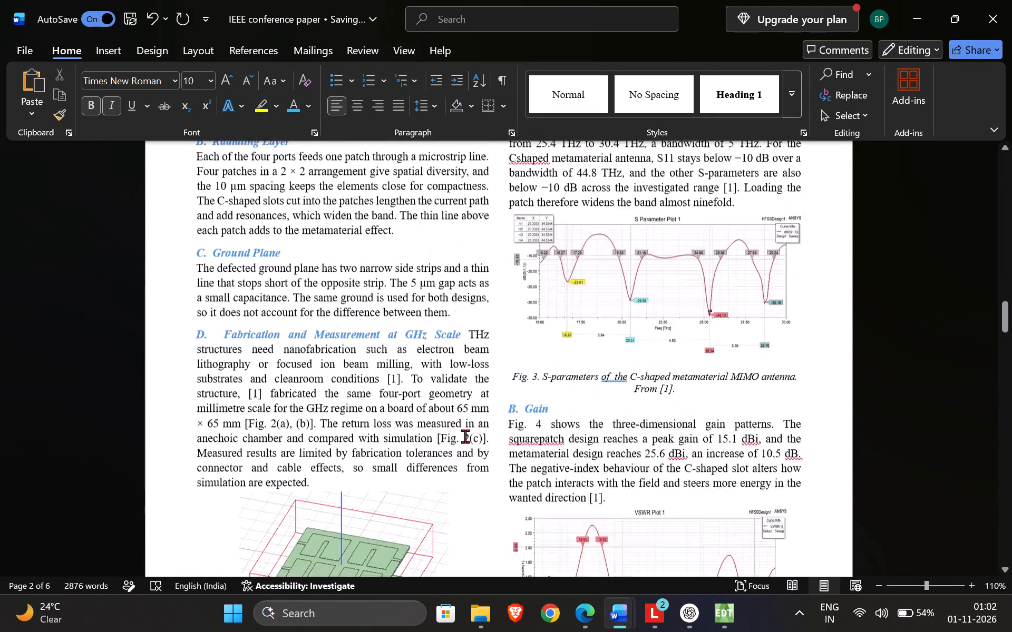
scroll(465, 436, up, 1)
scroll(396, 377, up, 1)
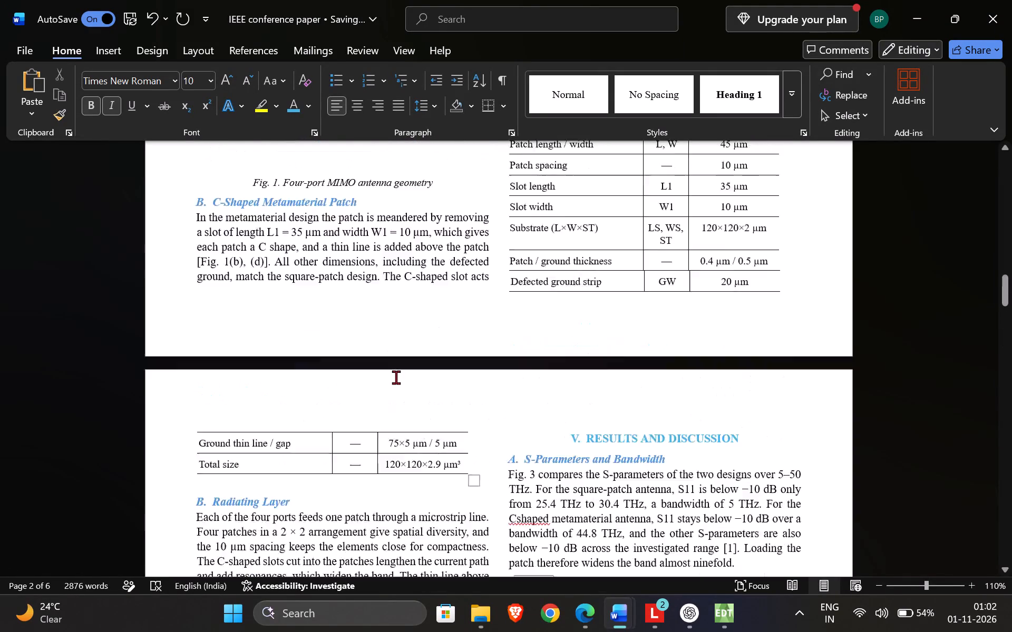
scroll(396, 377, up, 1)
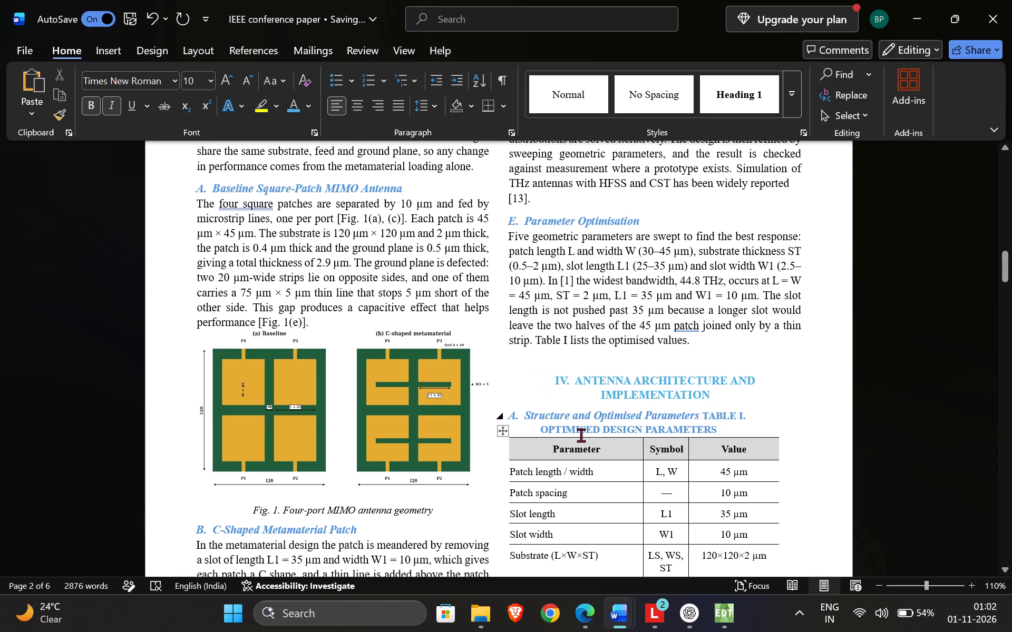
scroll(581, 435, down, 1)
scroll(647, 410, up, 1)
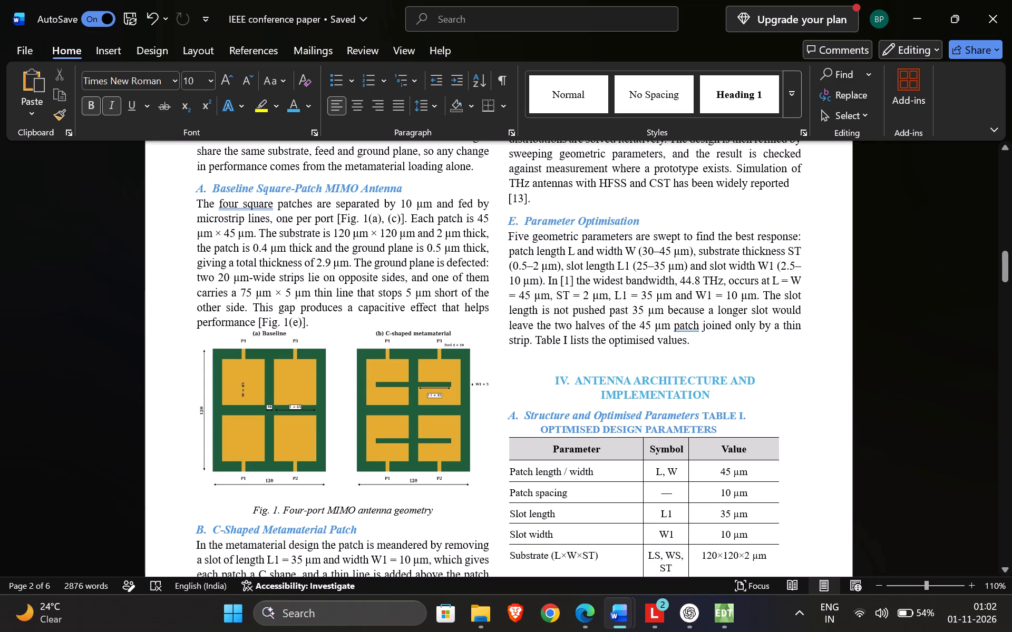
click(453, 400)
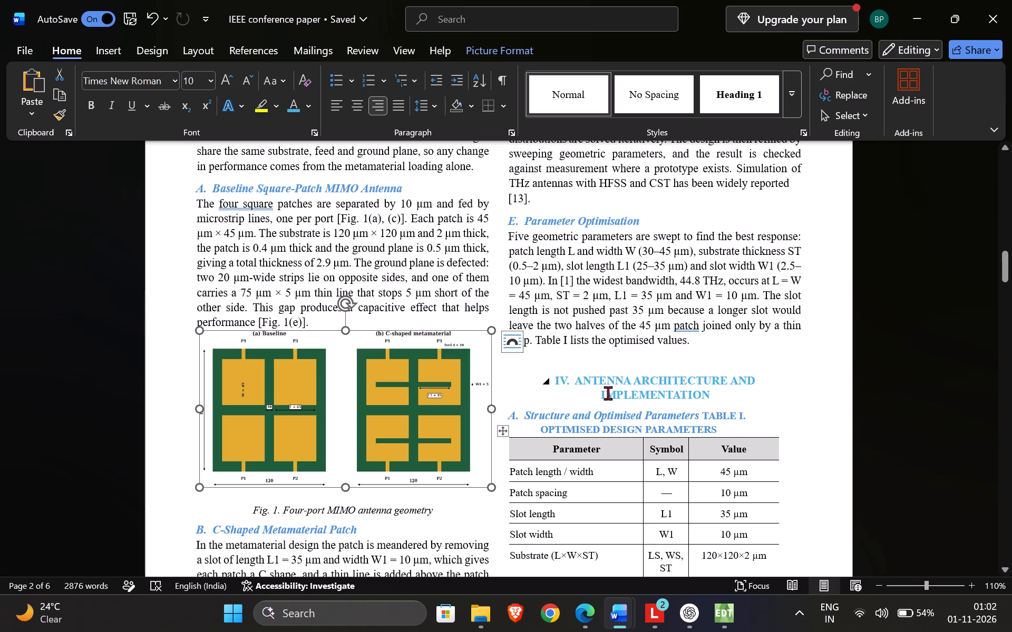
right_click(375, 411)
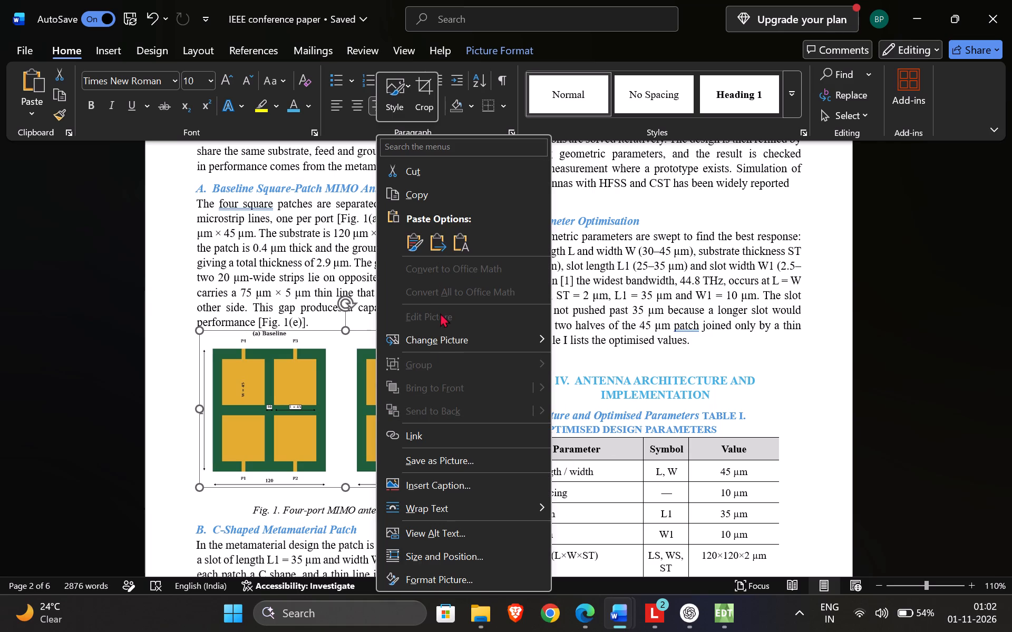
click(434, 339)
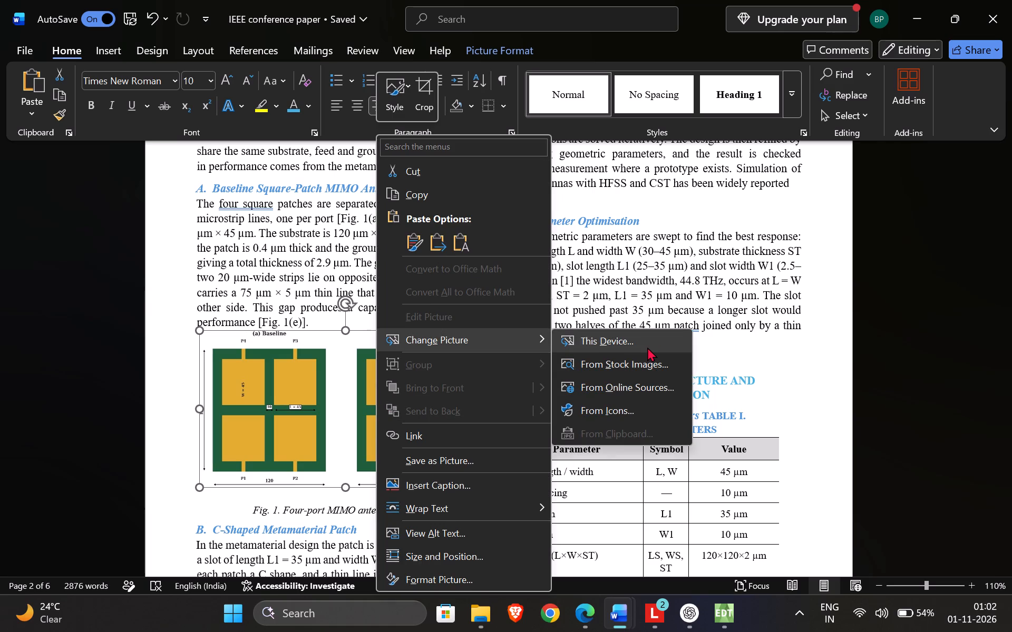
click(647, 347)
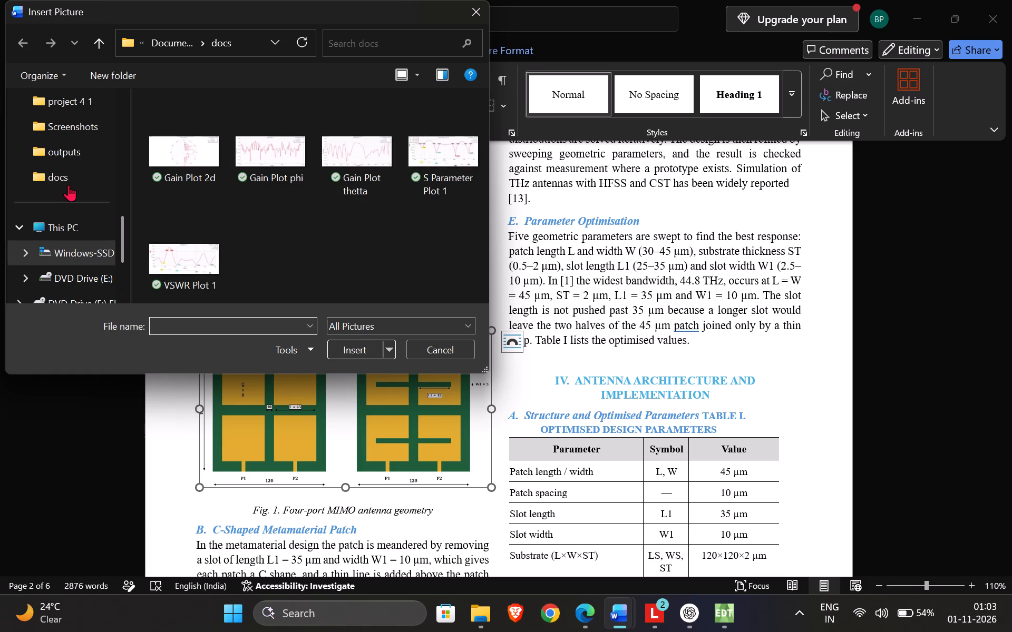
scroll(57, 198, up, 1)
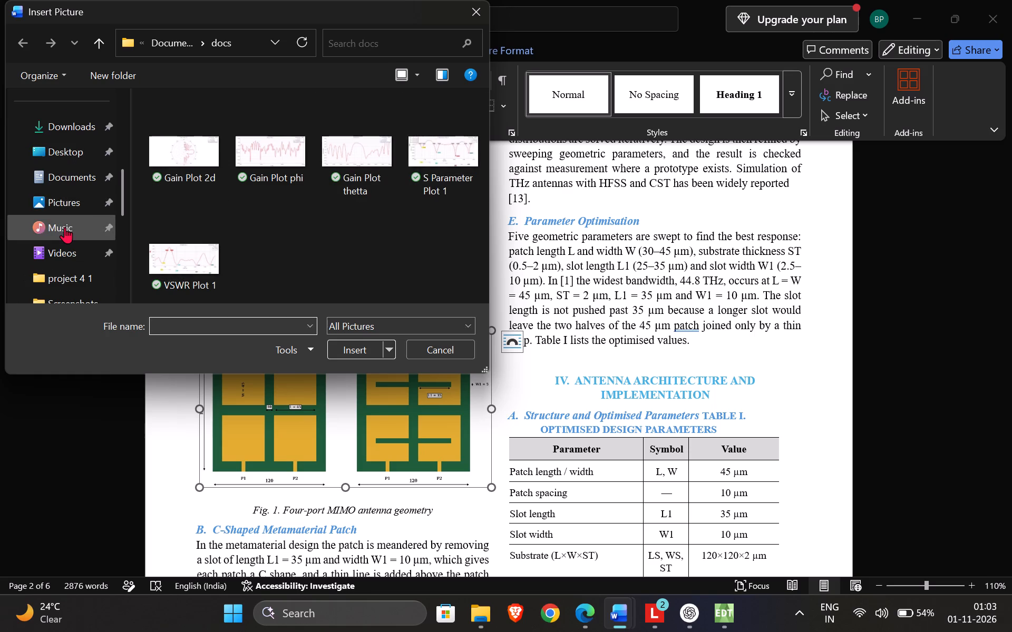
scroll(65, 171, down, 1)
double_click(71, 160)
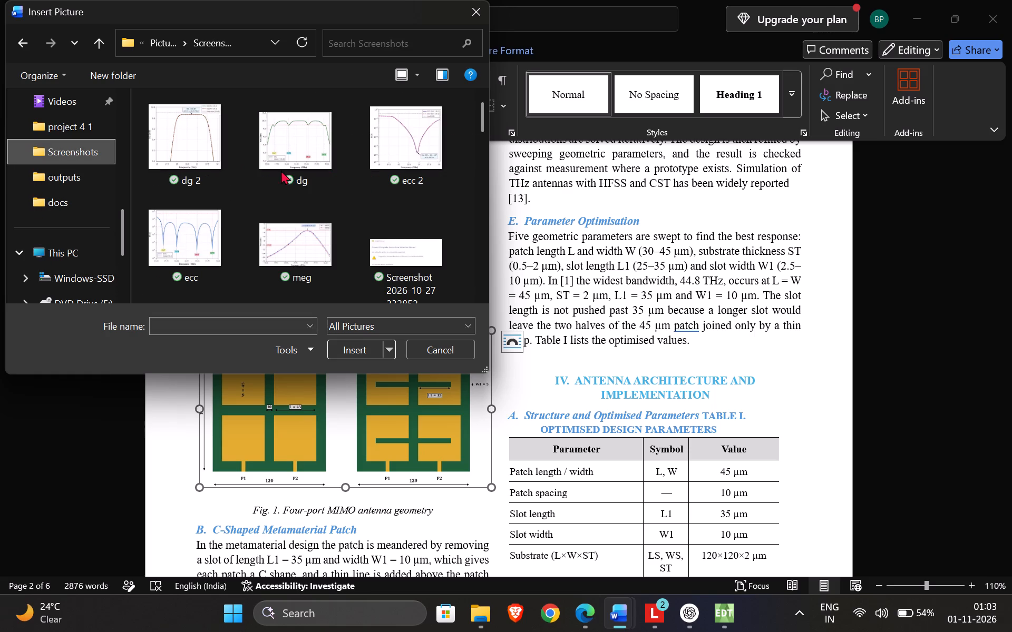
scroll(330, 228, down, 4)
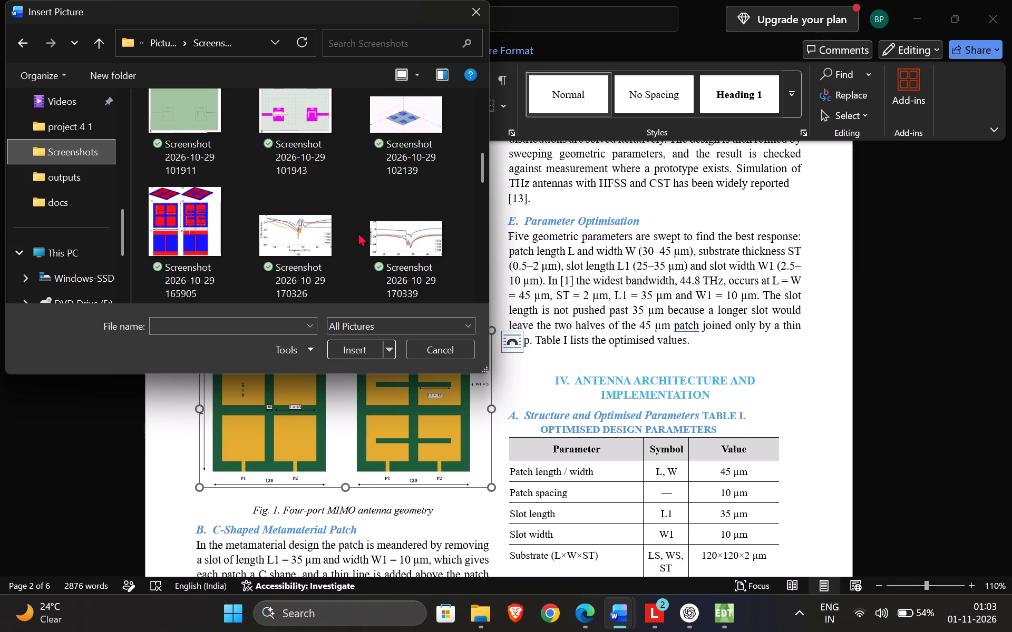
scroll(224, 221, down, 1)
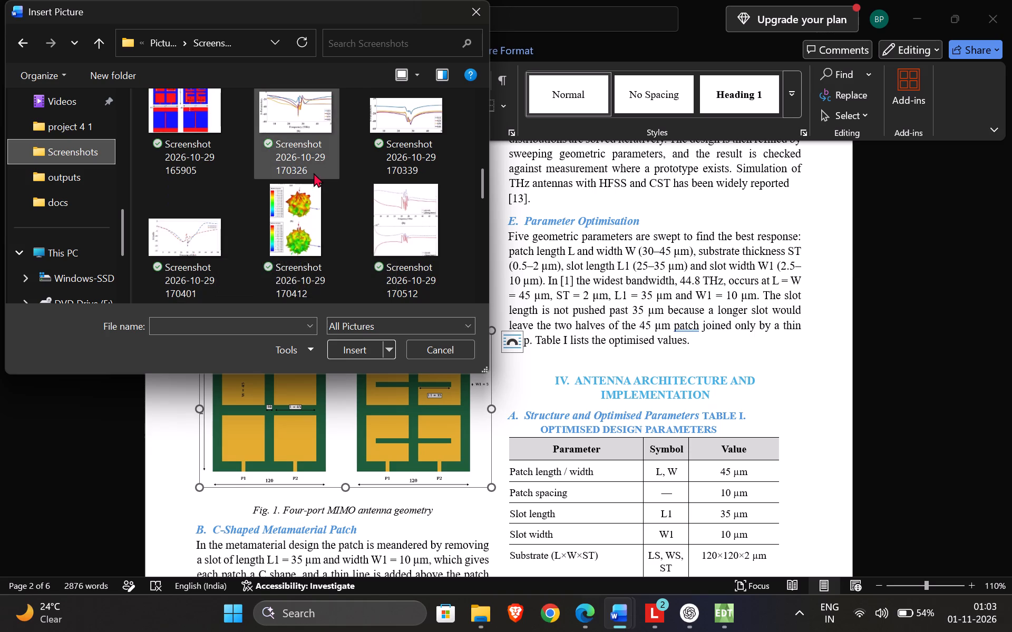
scroll(313, 173, up, 1)
scroll(250, 181, up, 2)
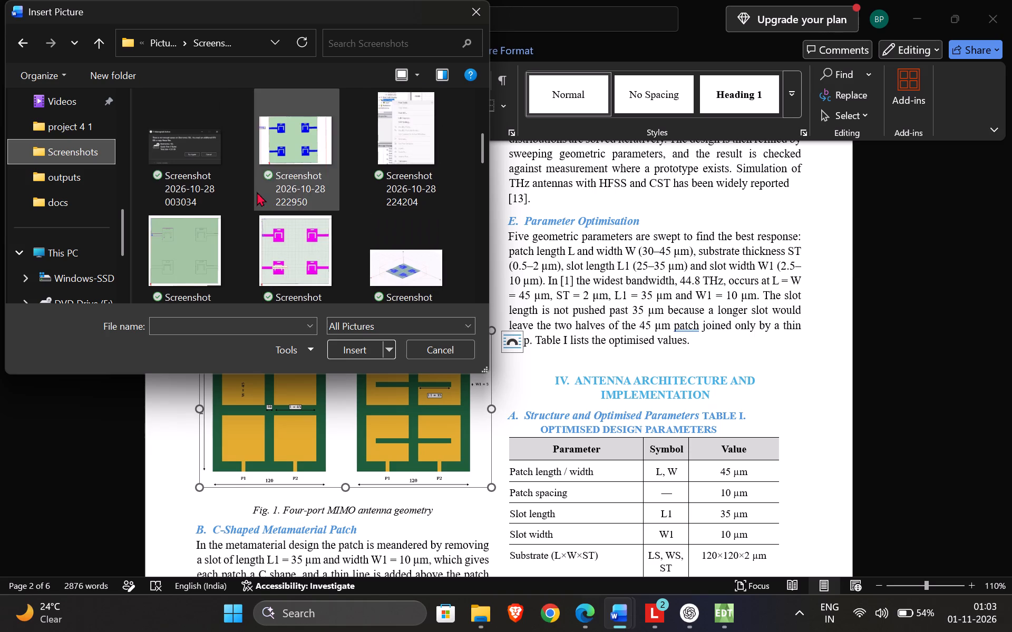
scroll(261, 196, up, 4)
scroll(270, 207, down, 2)
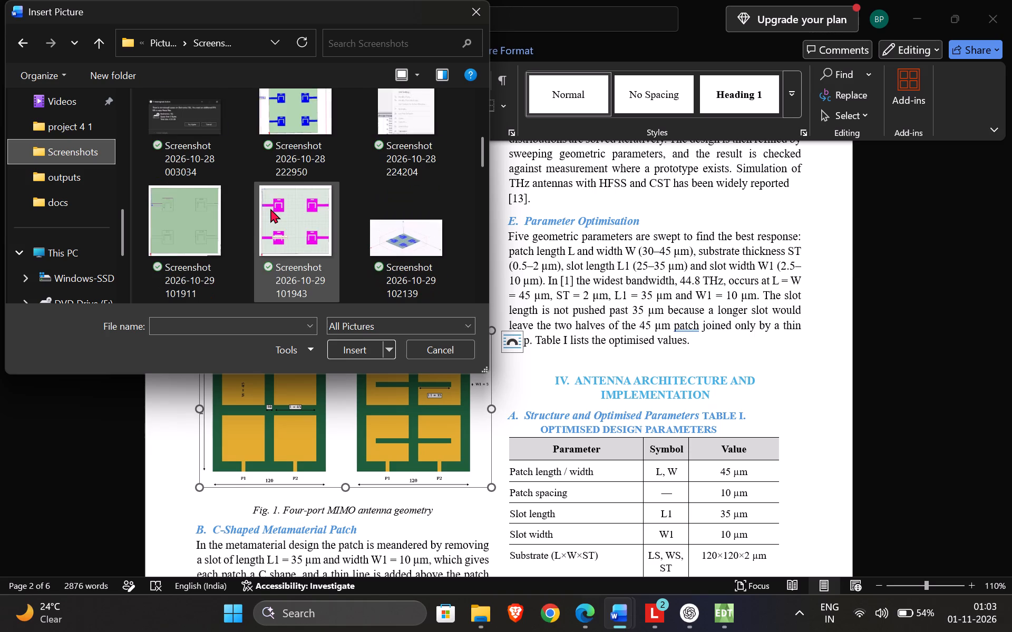
scroll(270, 209, down, 3)
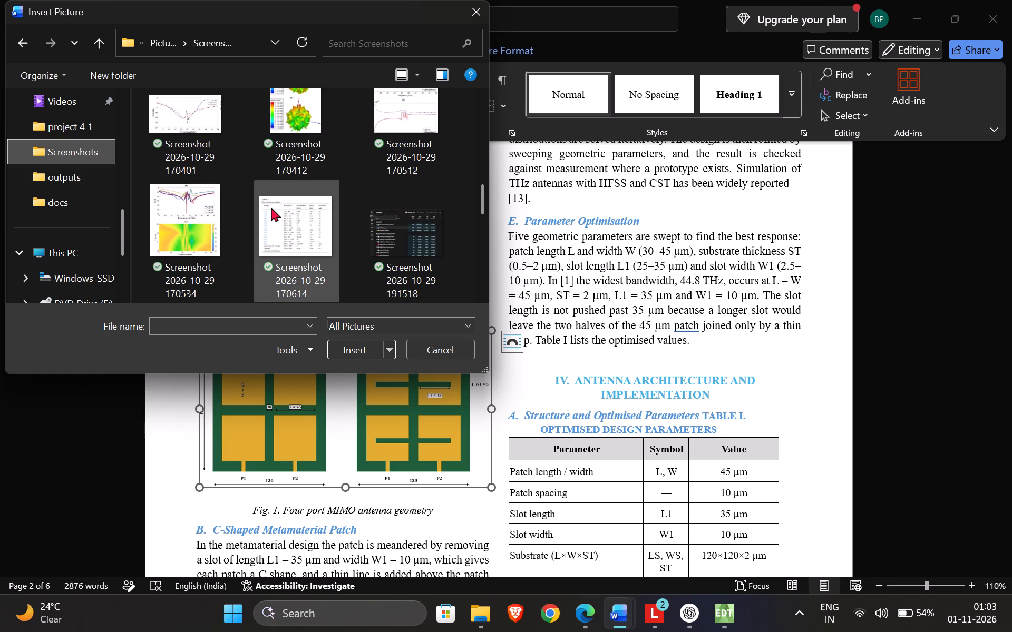
scroll(268, 205, down, 3)
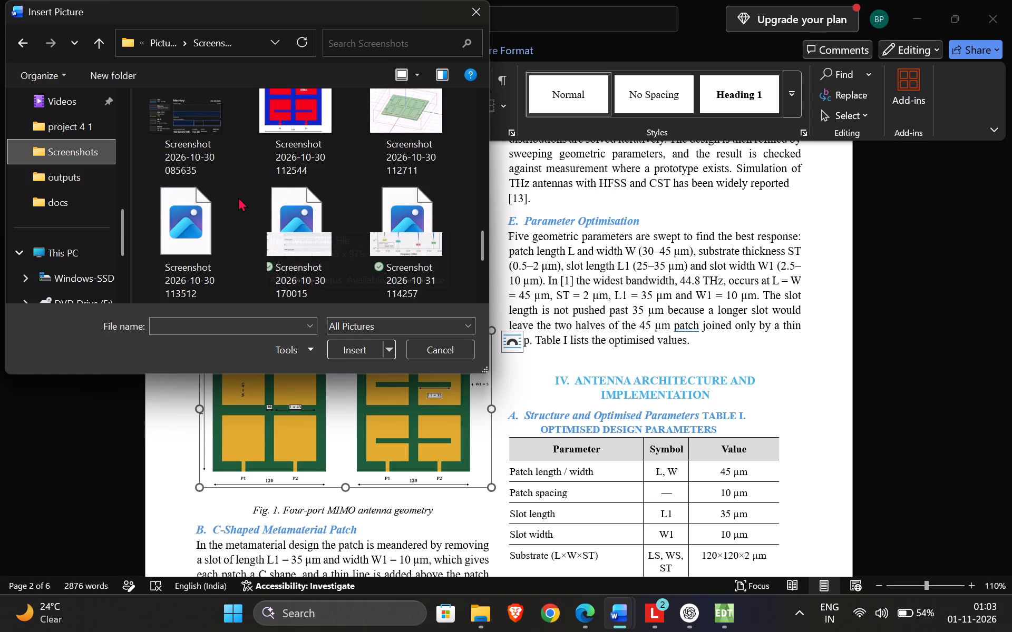
click(317, 143)
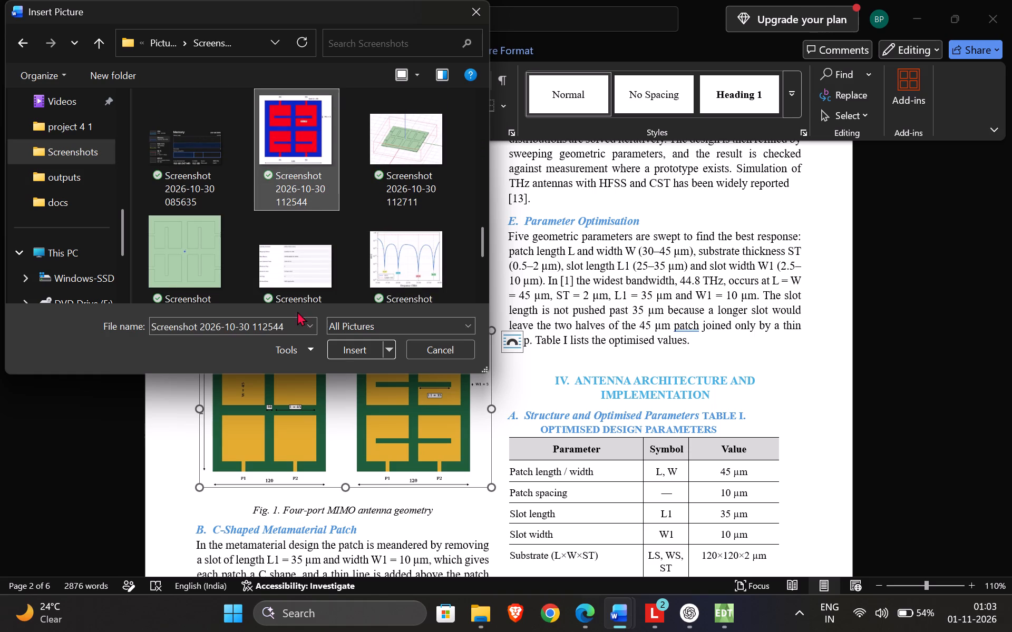
click(359, 345)
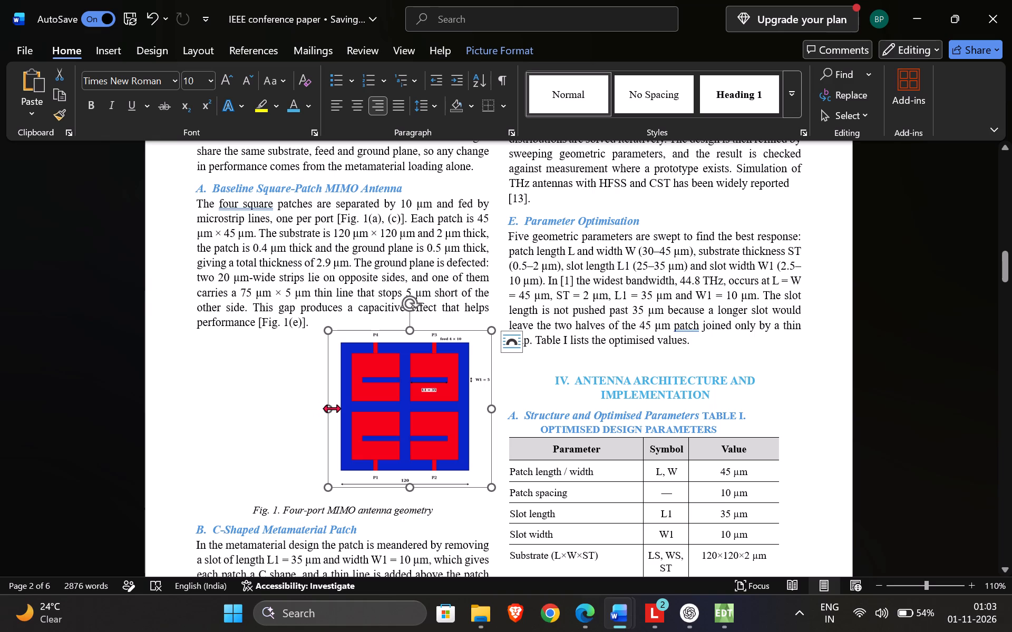
Enlarge the Fig. 1 picture in both width and height until it is slightly wider than tall, filling most of the column.
drag(332, 408, 240, 418)
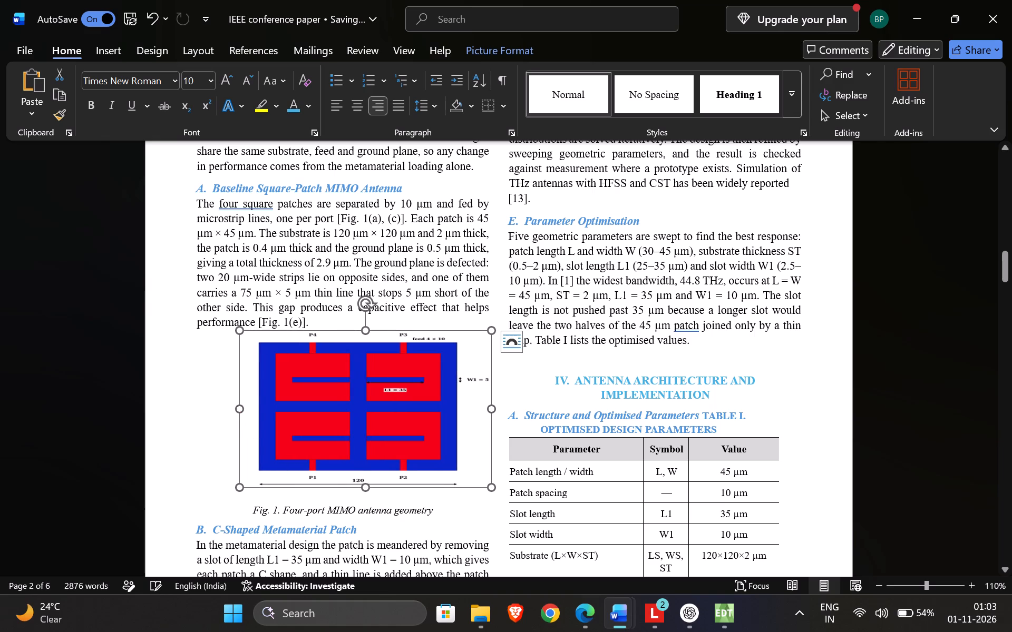
drag(363, 484, 349, 533)
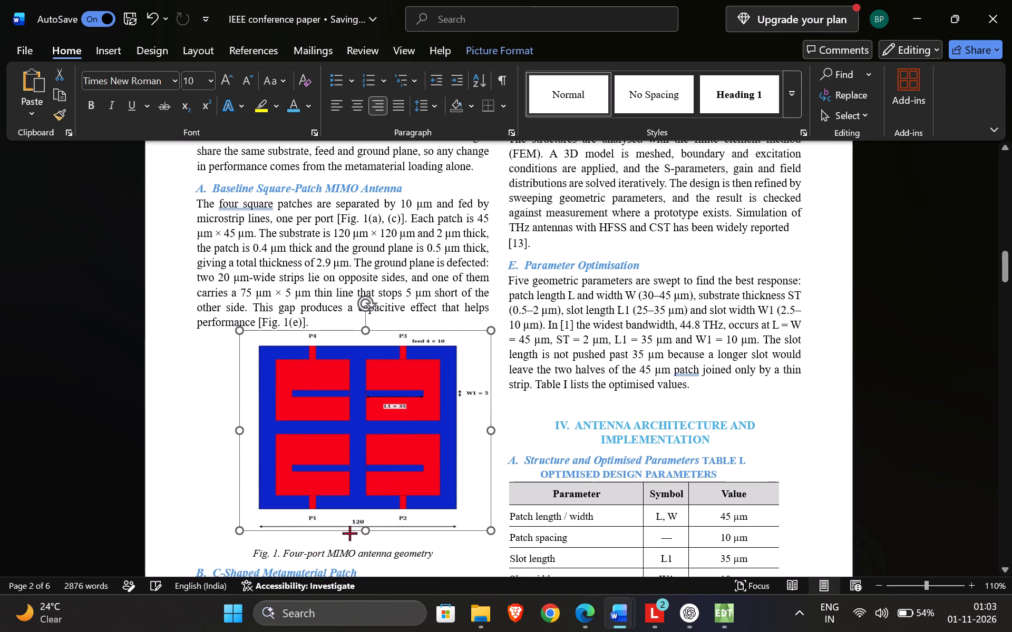
drag(349, 533, 350, 546)
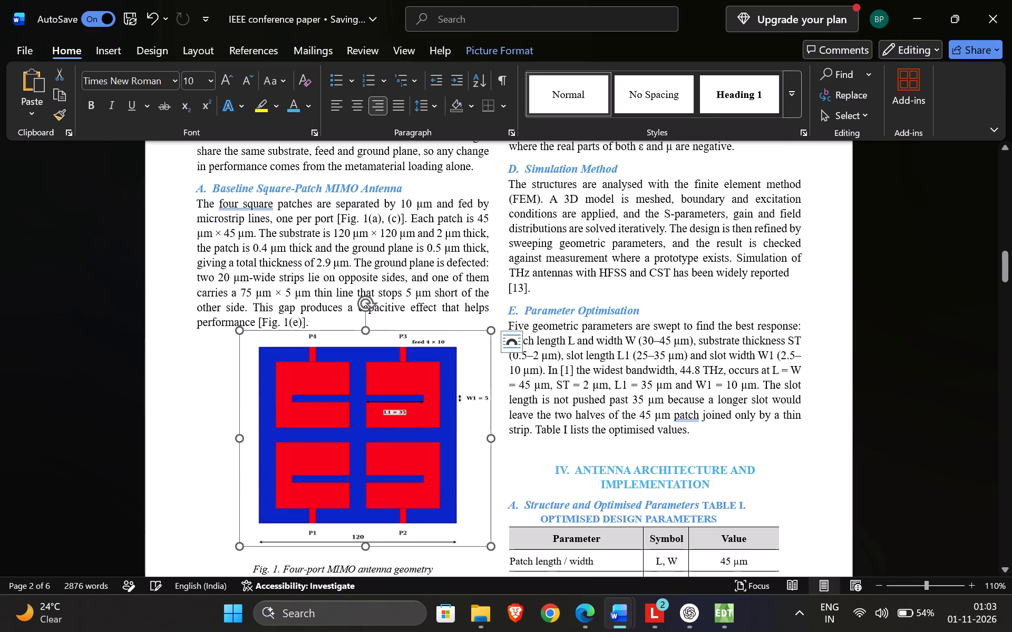
Centre the Fig. 1 antenna geometry picture in its column and stretch it slightly taller.
click(338, 433)
click(343, 434)
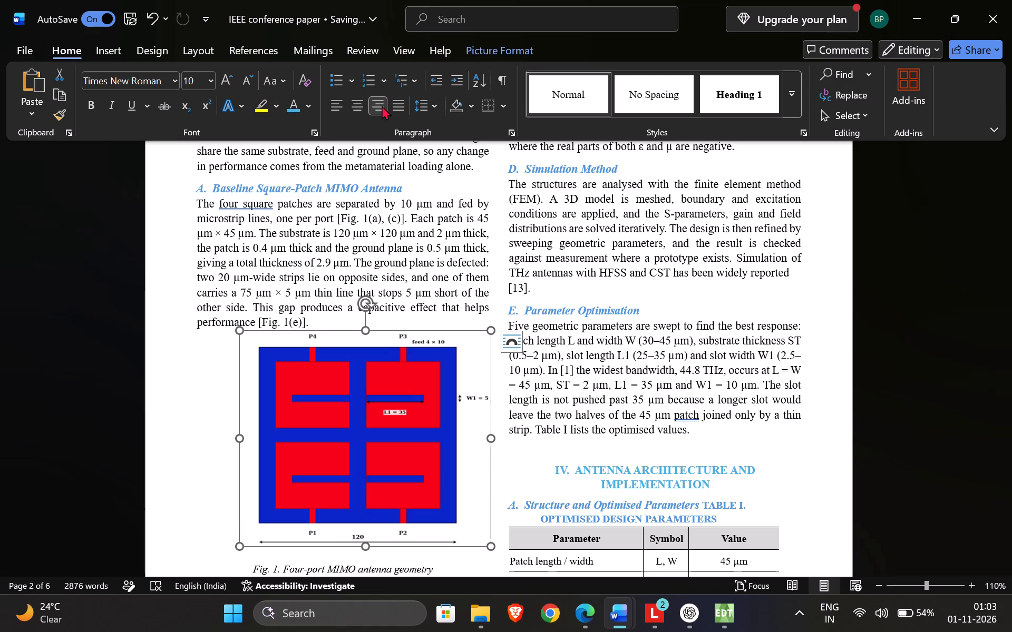
click(357, 105)
click(348, 441)
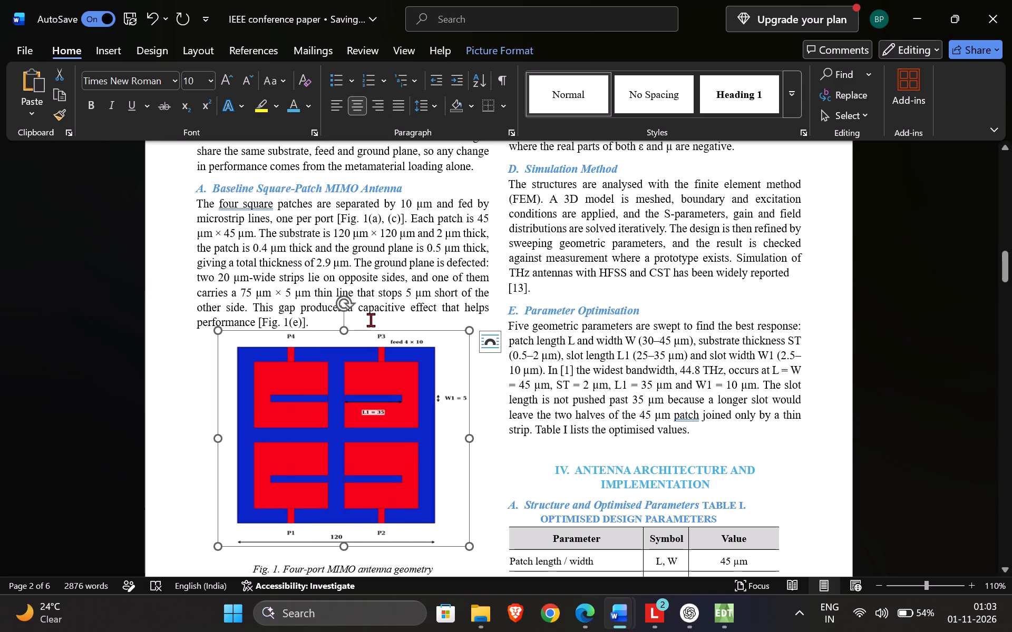
drag(342, 328, 345, 310)
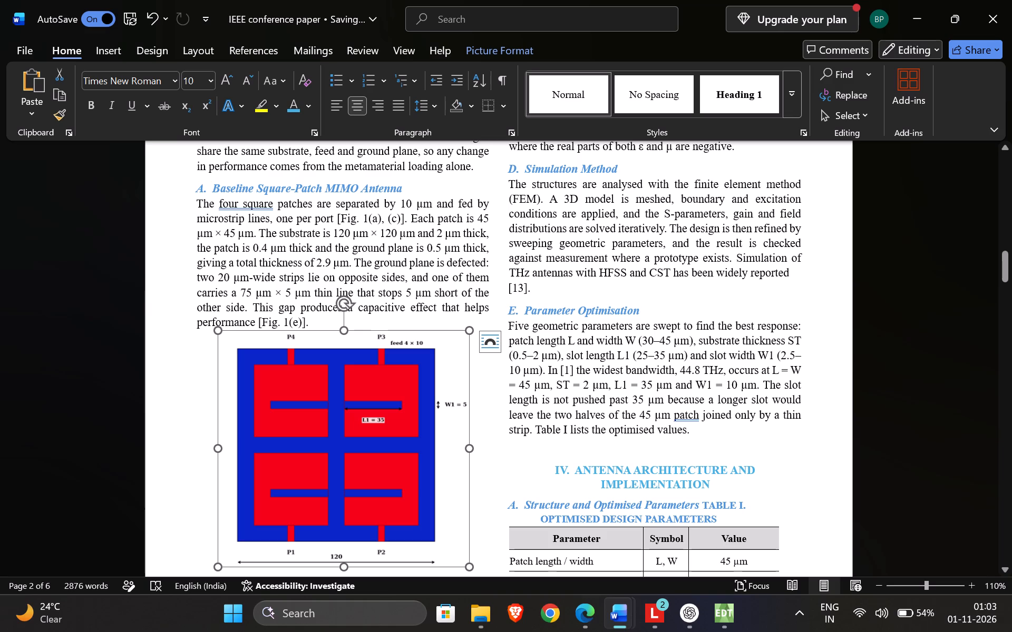
click(393, 432)
Look over the layout around Fig. 1, Table I and the Fig. 2 caption, and back up to the paper's title page.
scroll(564, 429, down, 2)
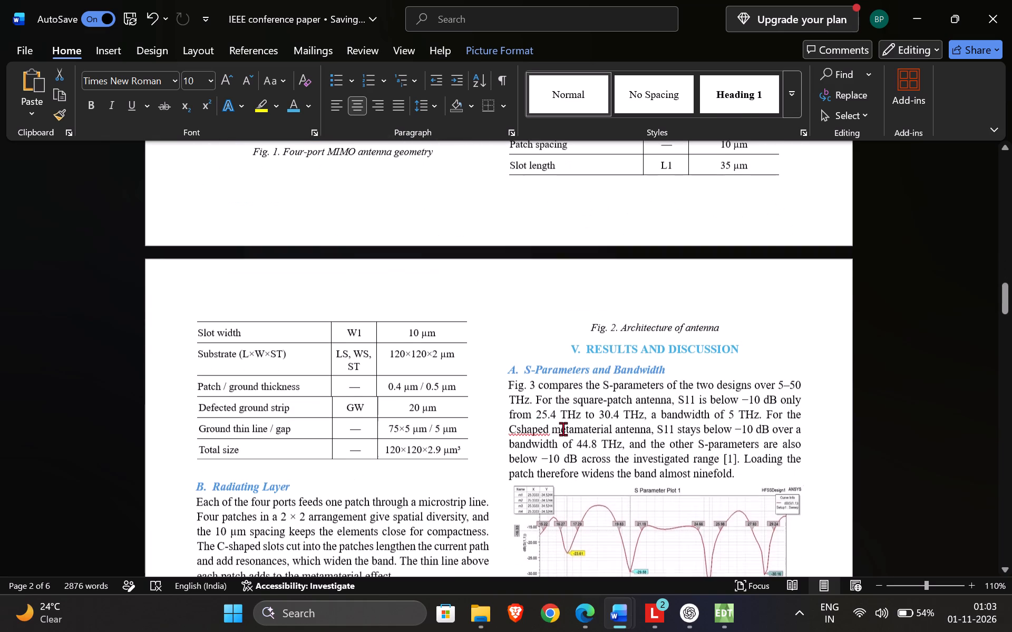
scroll(560, 426, up, 1)
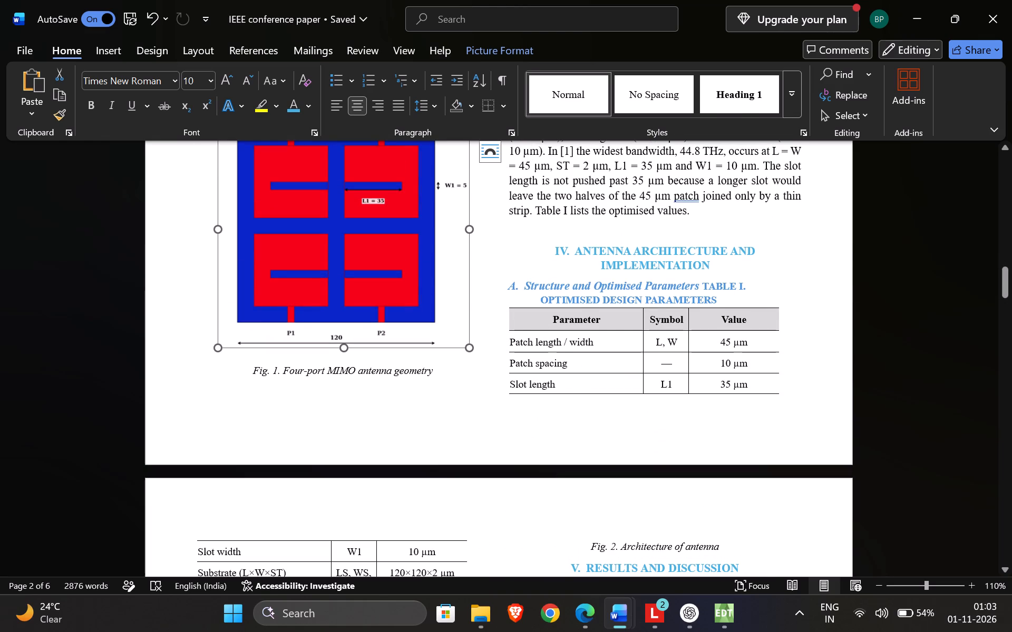
scroll(420, 350, up, 1)
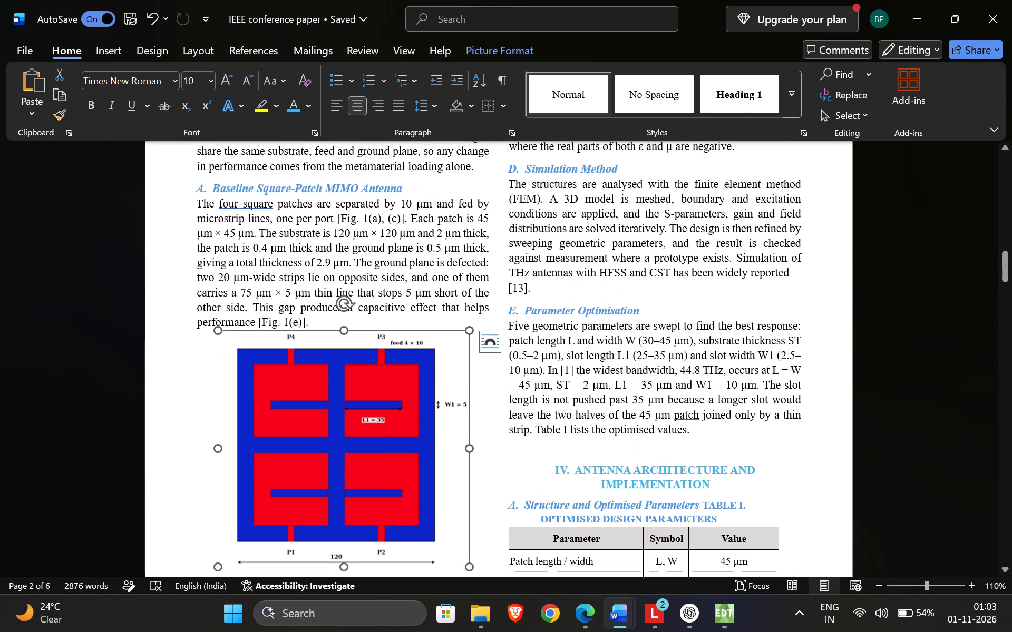
scroll(400, 393, down, 1)
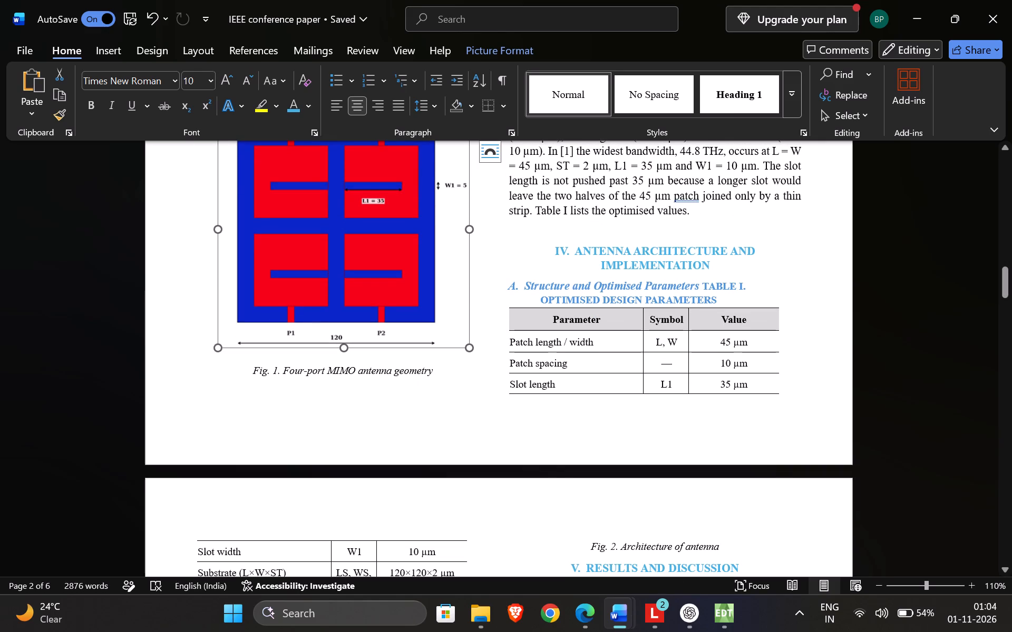
scroll(399, 231, left, 1)
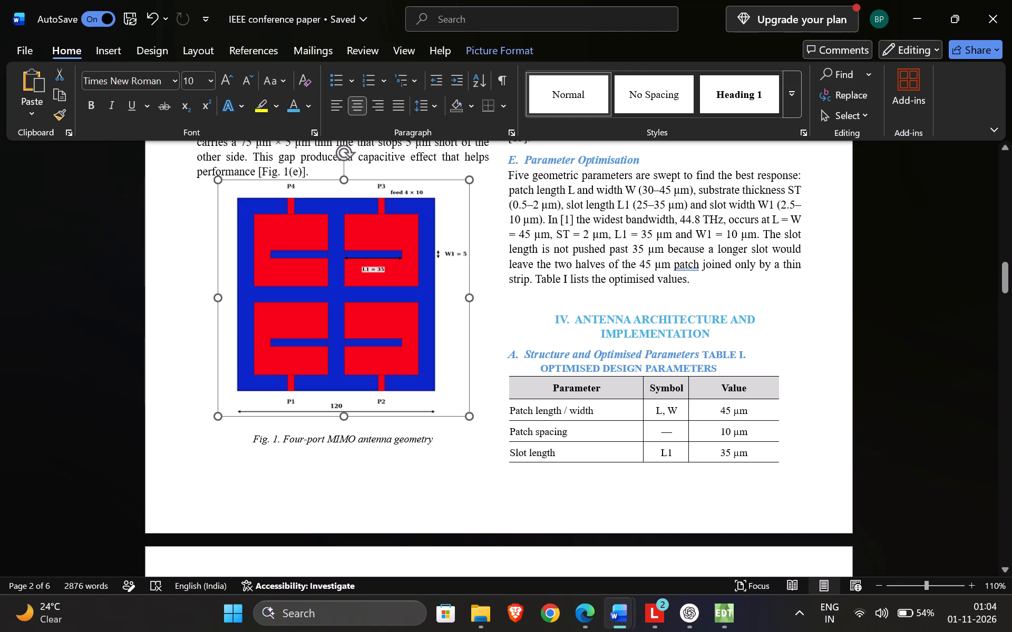
scroll(399, 231, left, 1)
scroll(256, 337, left, 1)
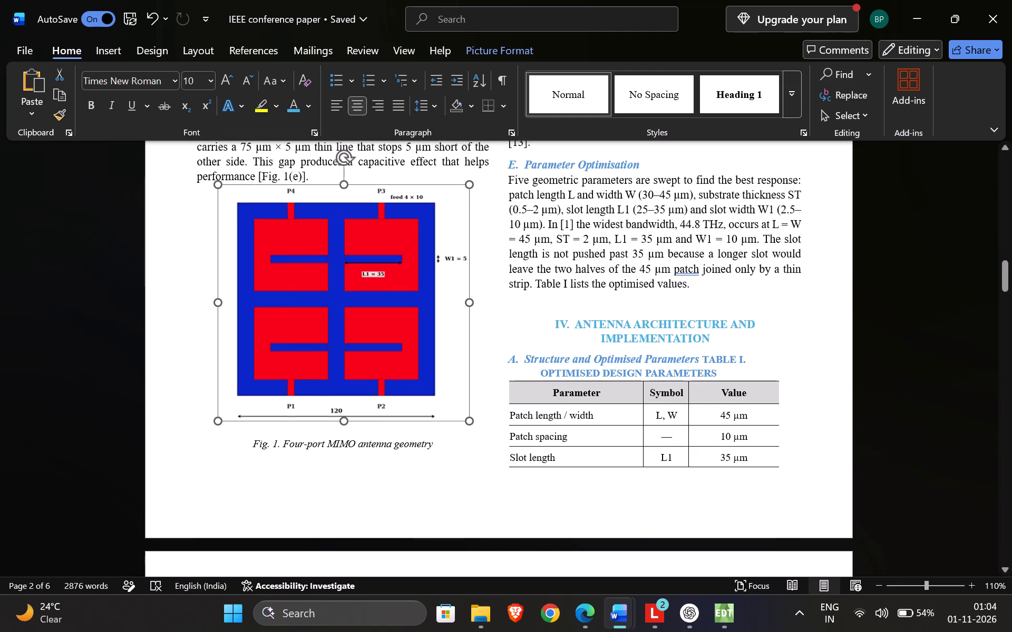
scroll(342, 452, left, 1)
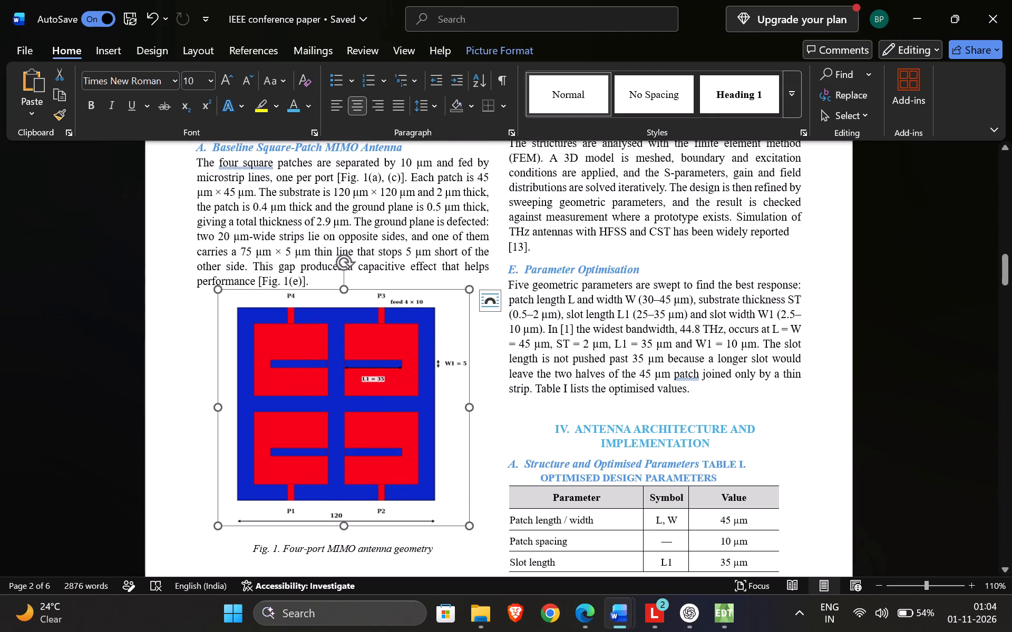
scroll(444, 476, left, 2)
scroll(593, 421, left, 1)
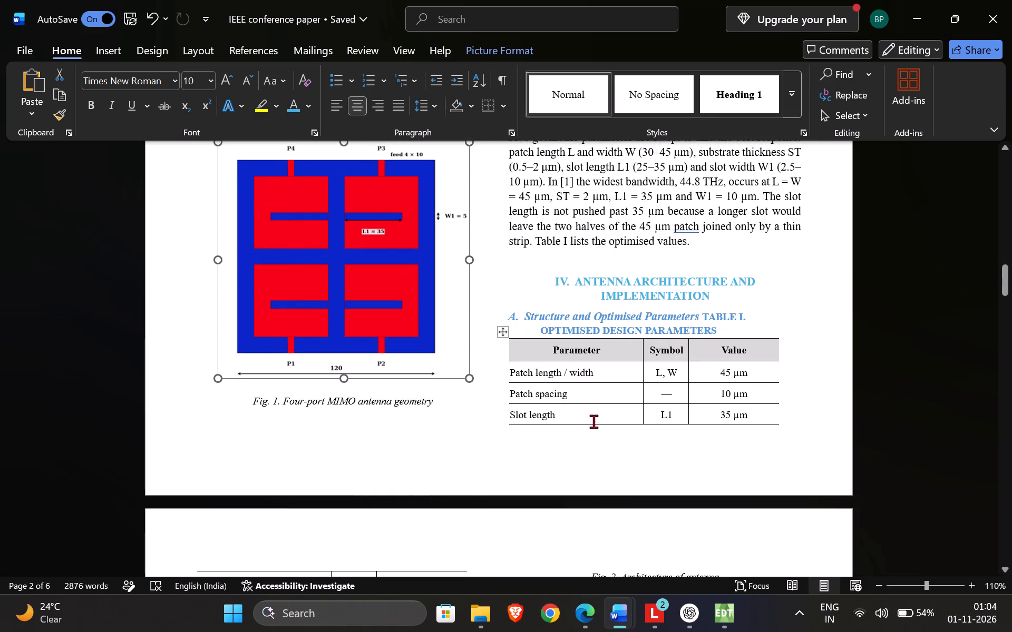
scroll(593, 421, left, 2)
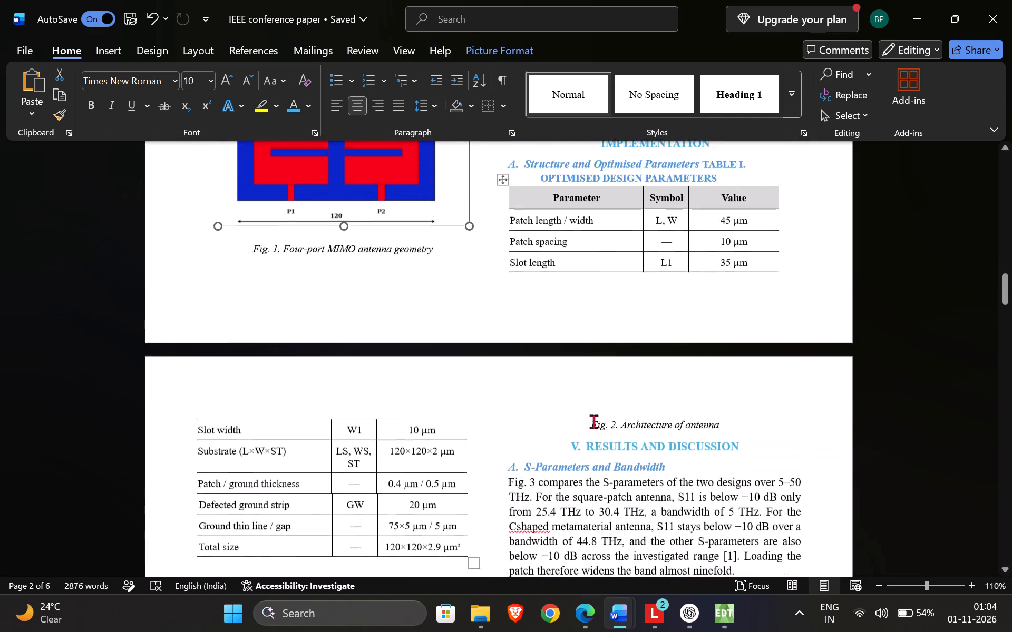
scroll(593, 421, left, 1)
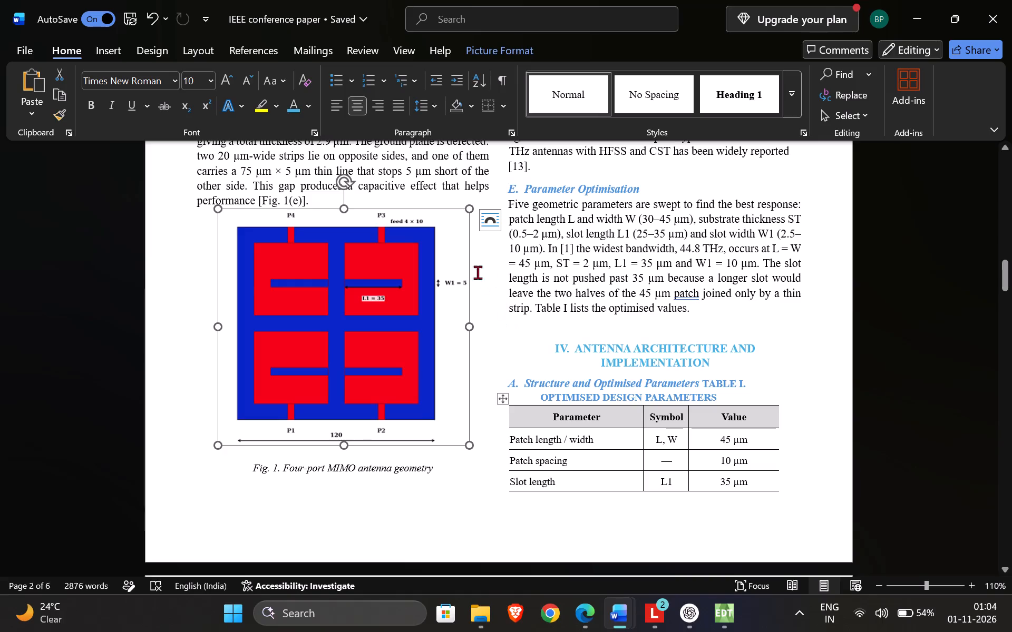
scroll(453, 372, left, 1)
click(513, 335)
scroll(503, 349, up, 7)
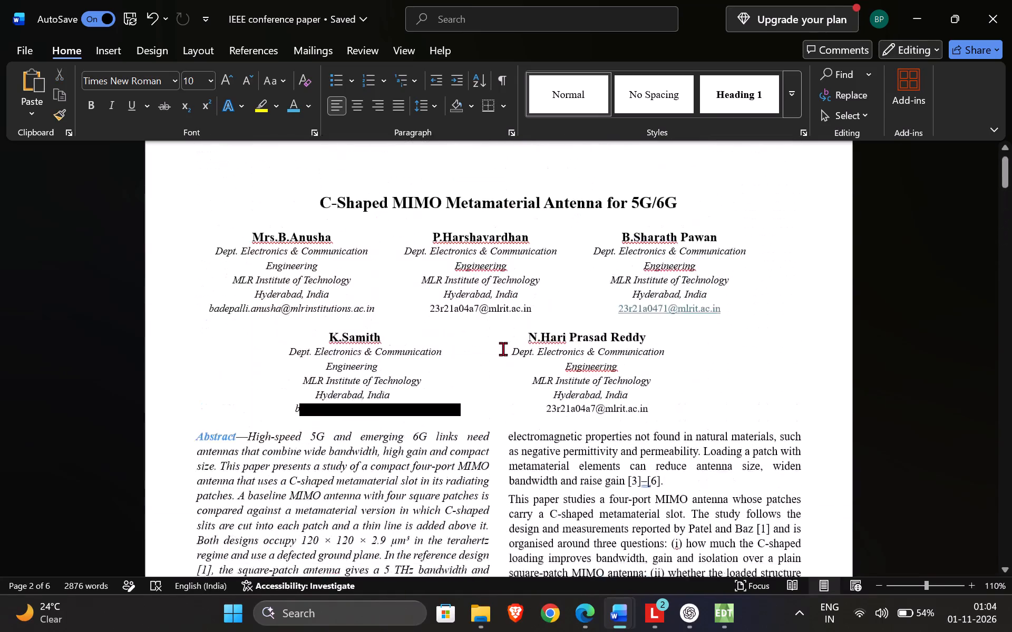
scroll(503, 349, up, 1)
scroll(503, 349, down, 7)
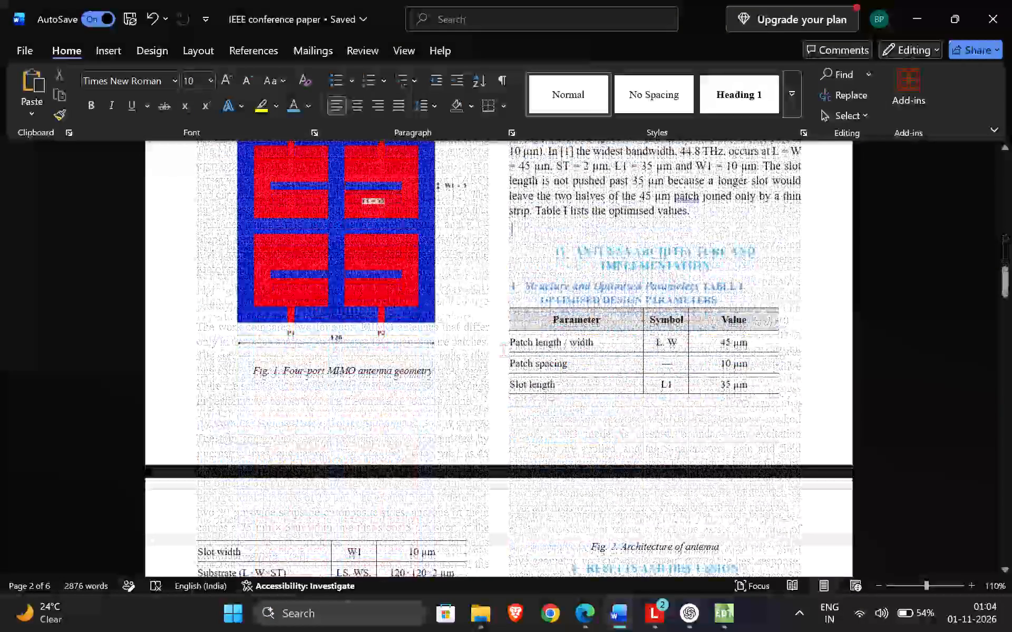
scroll(505, 350, up, 1)
click(406, 414)
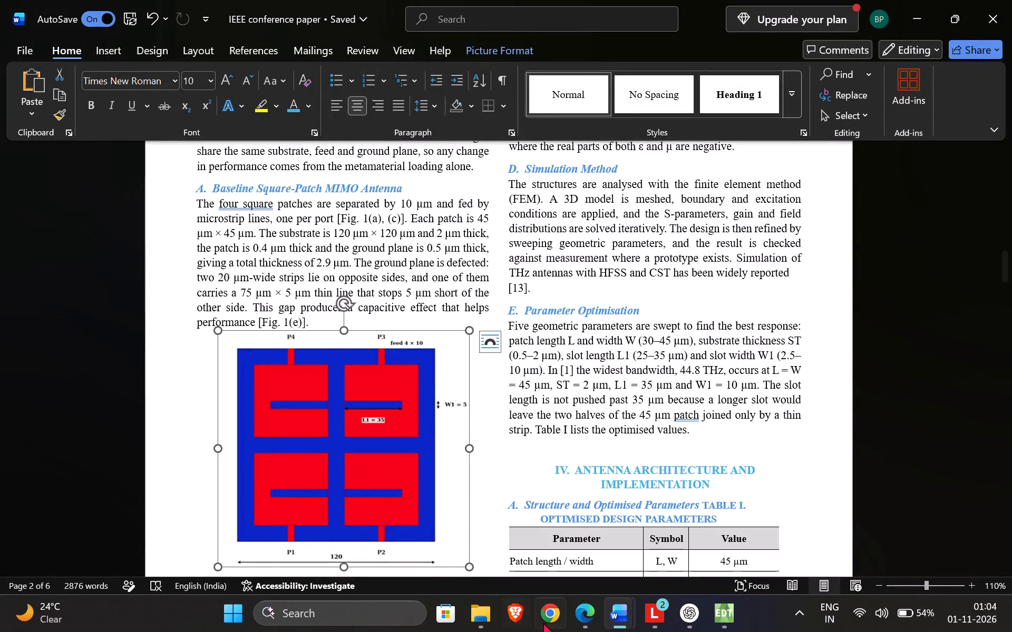
click(390, 475)
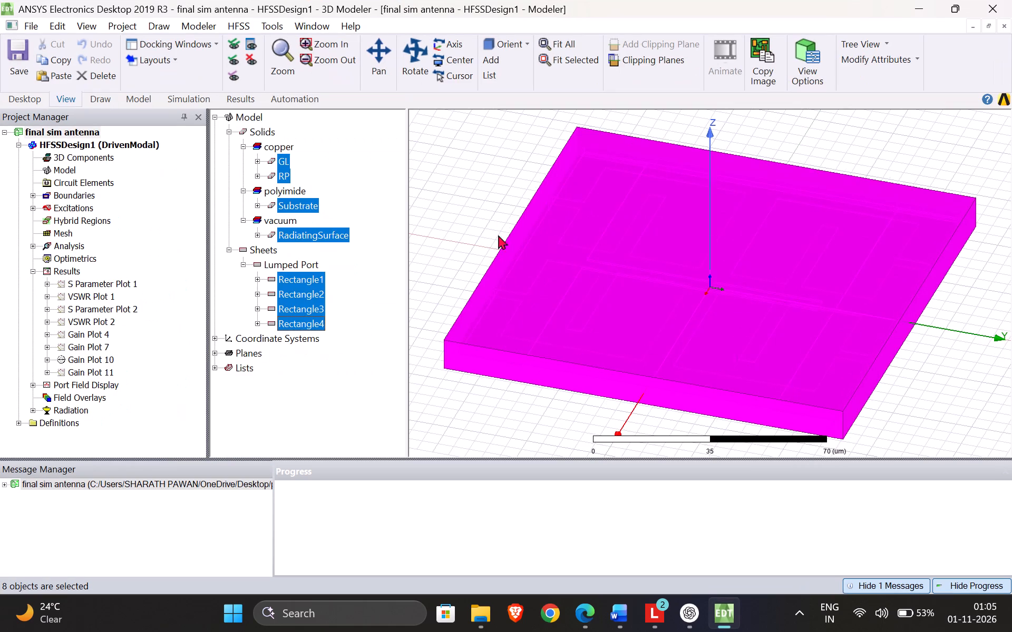
click(460, 212)
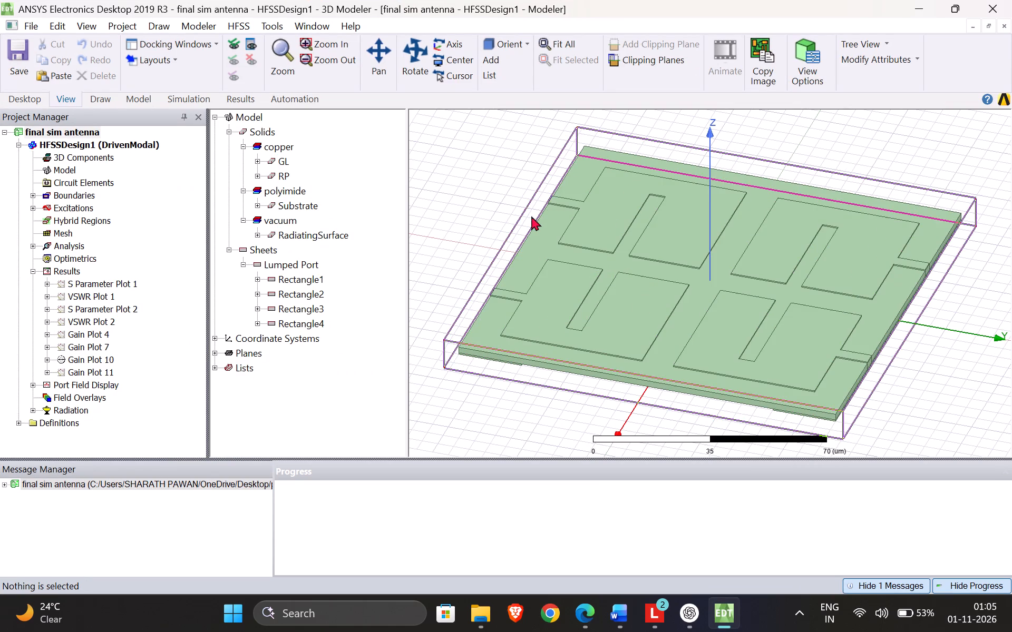
click(527, 202)
click(527, 202)
click(529, 208)
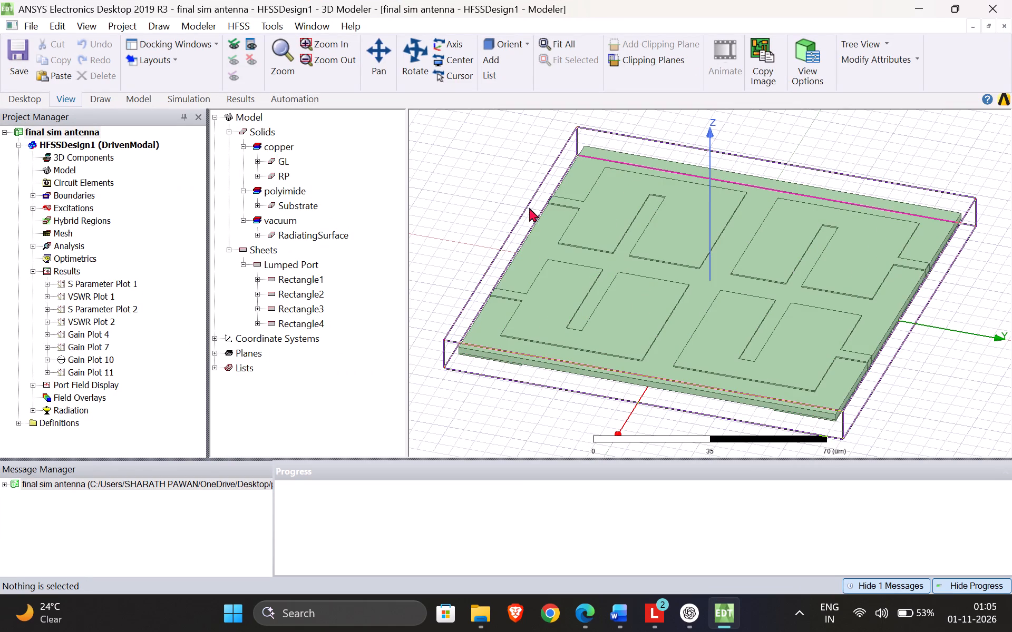
right_click(529, 208)
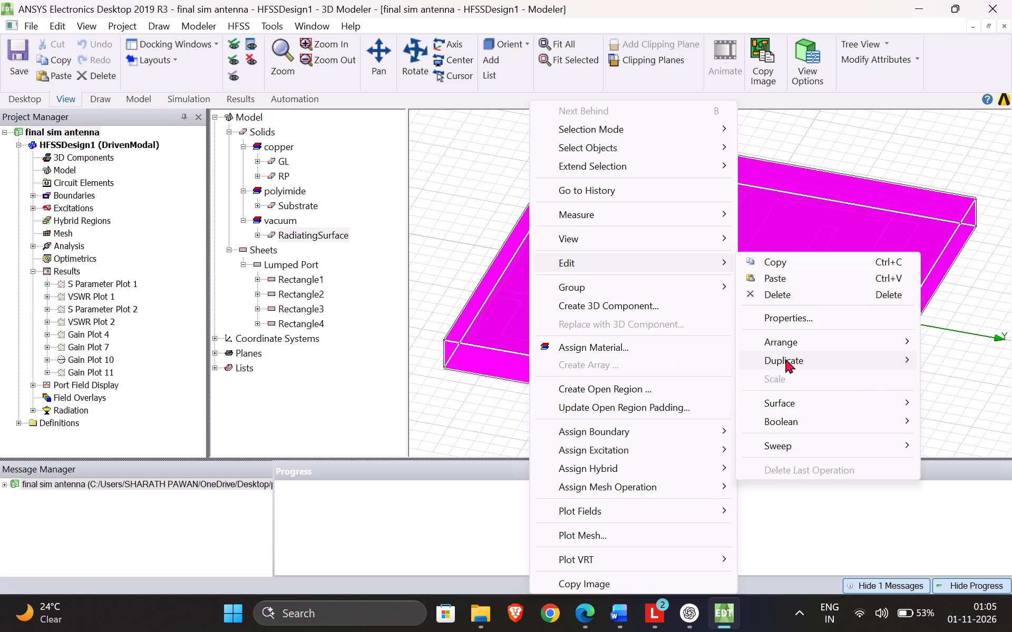
click(795, 316)
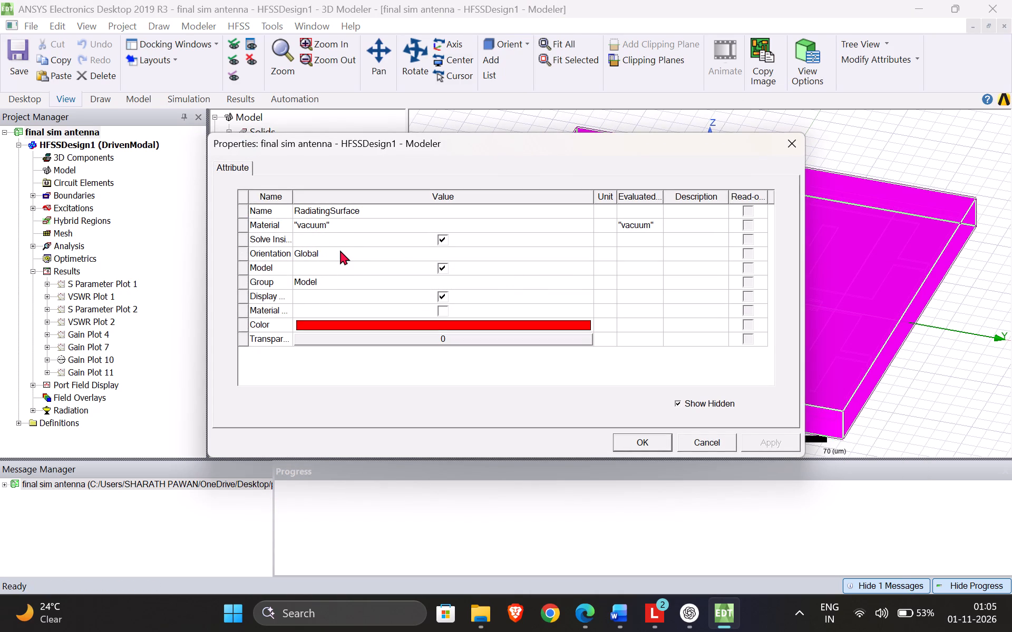
click(441, 294)
click(768, 437)
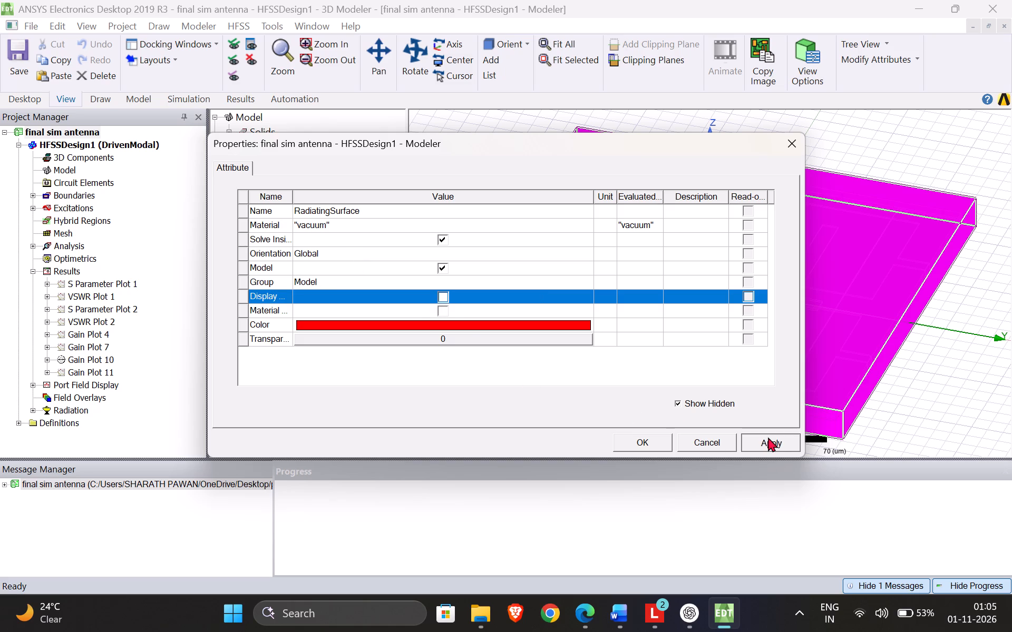
click(768, 444)
click(645, 446)
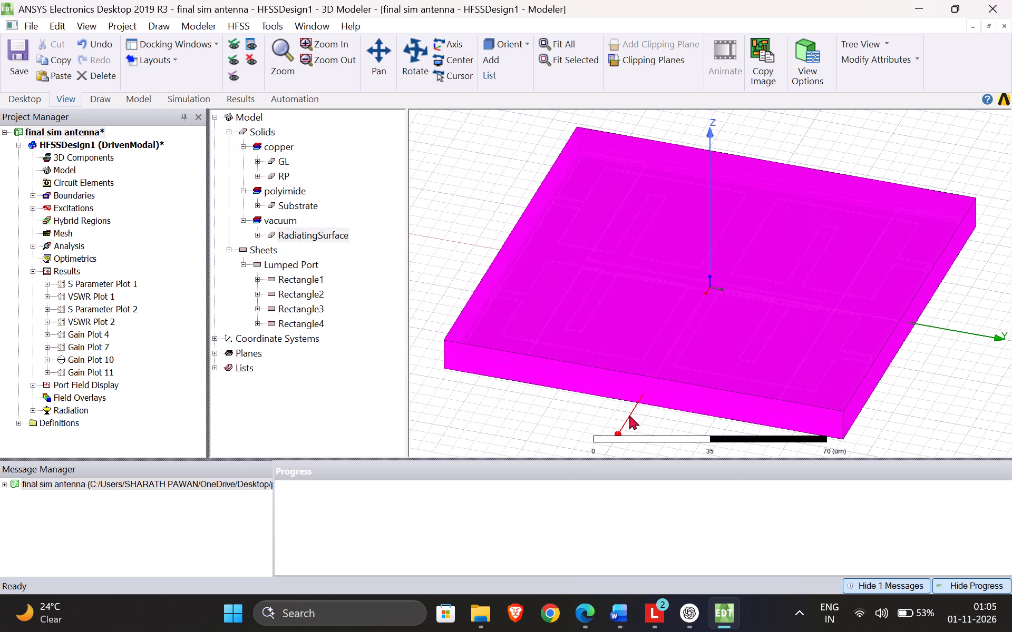
Clear the selection and undo the RadiatingSurface wireframe display change.
click(554, 414)
click(454, 254)
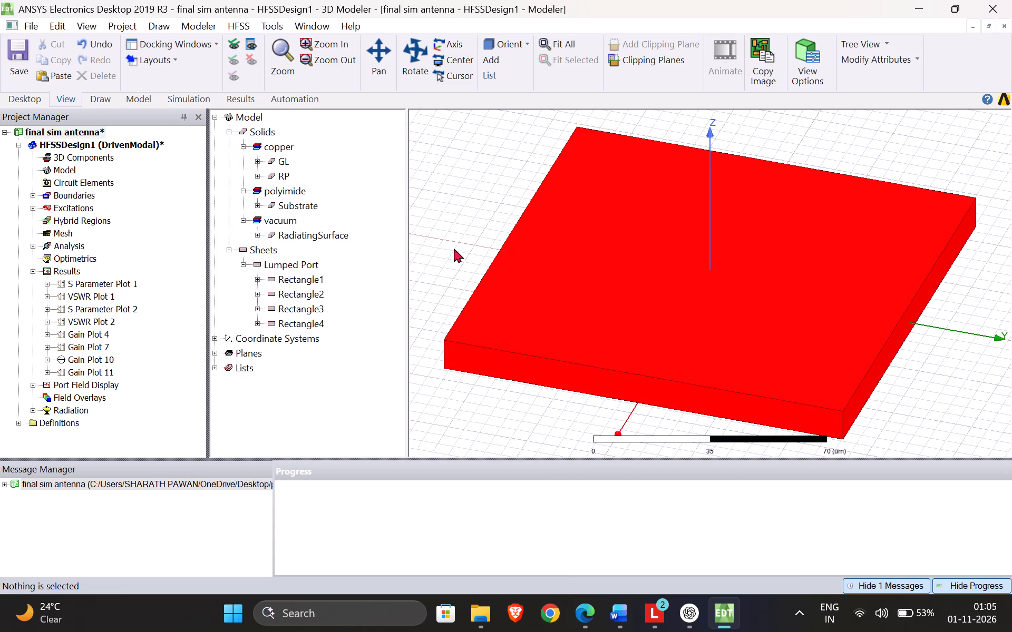
click(454, 248)
key(ctrl+z)
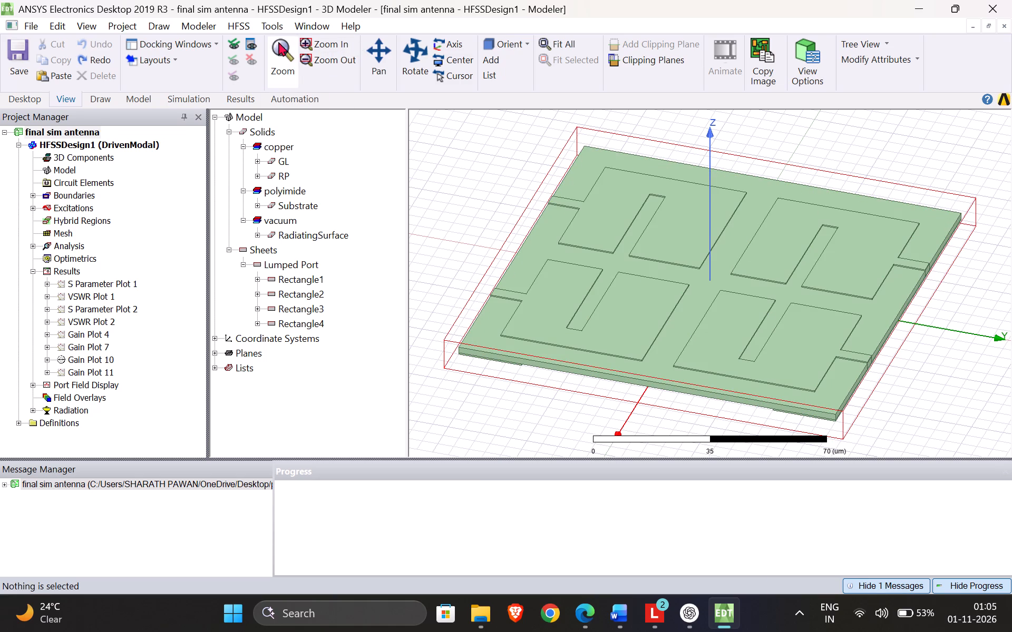
Select the RadiatingSurface box and hide it from the active view.
click(494, 260)
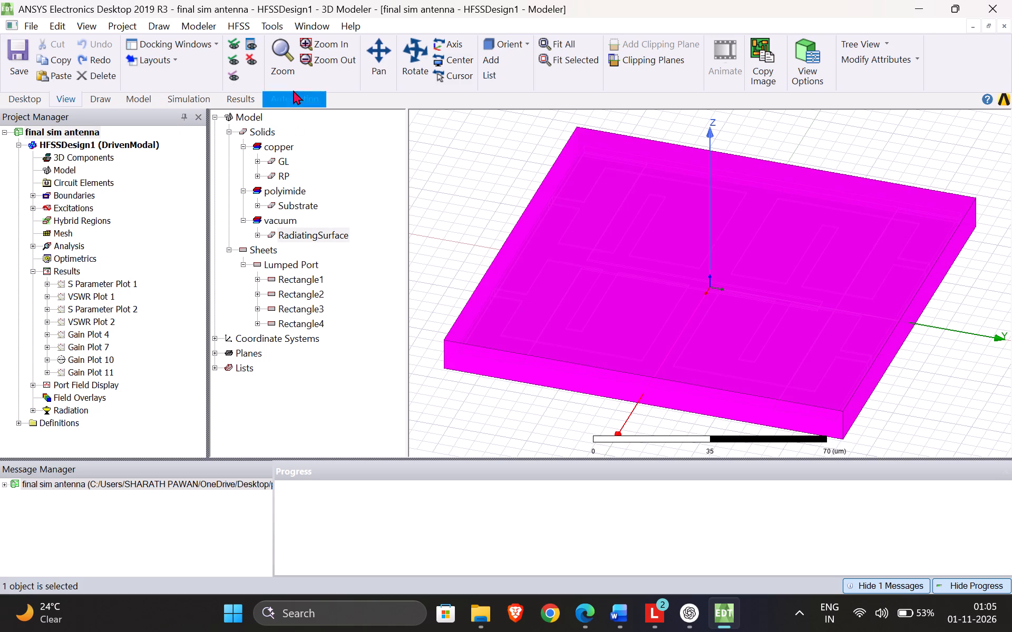
click(254, 63)
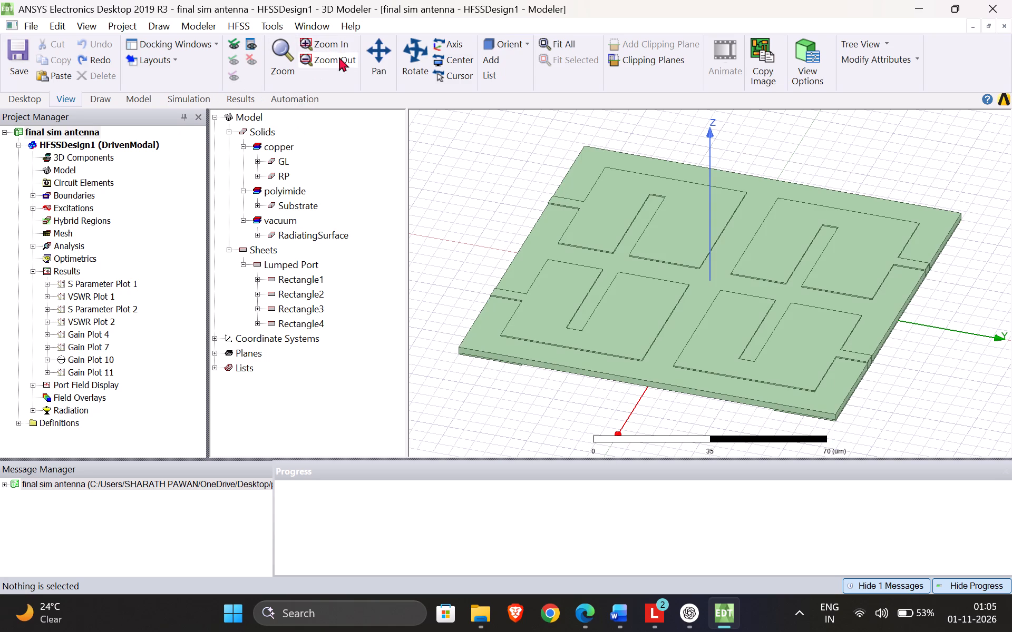
Orient the antenna model to the top view with the whole substrate in frame and copy its image.
click(87, 25)
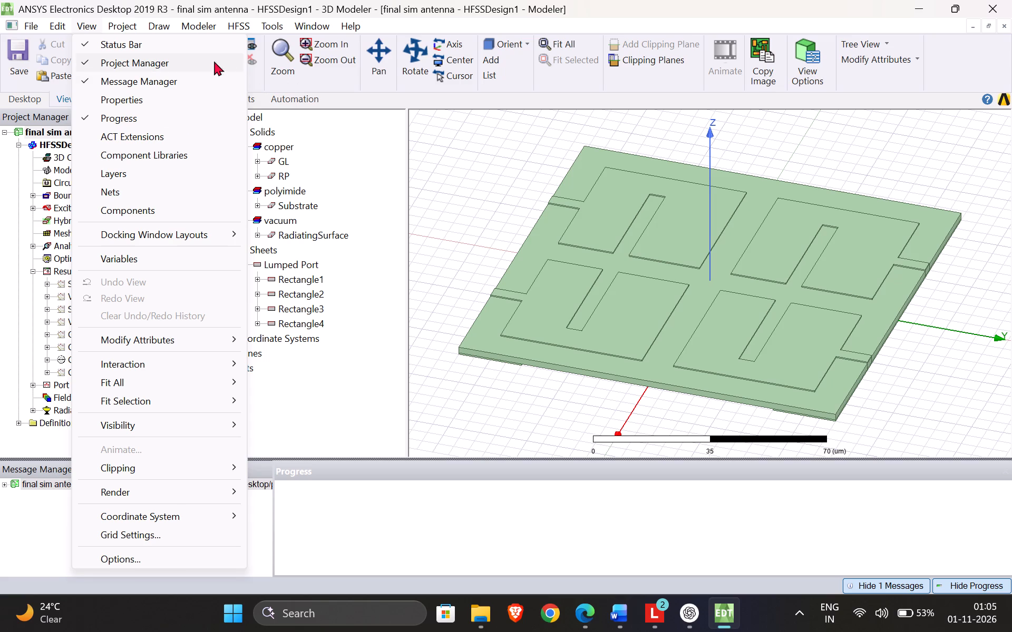
click(118, 27)
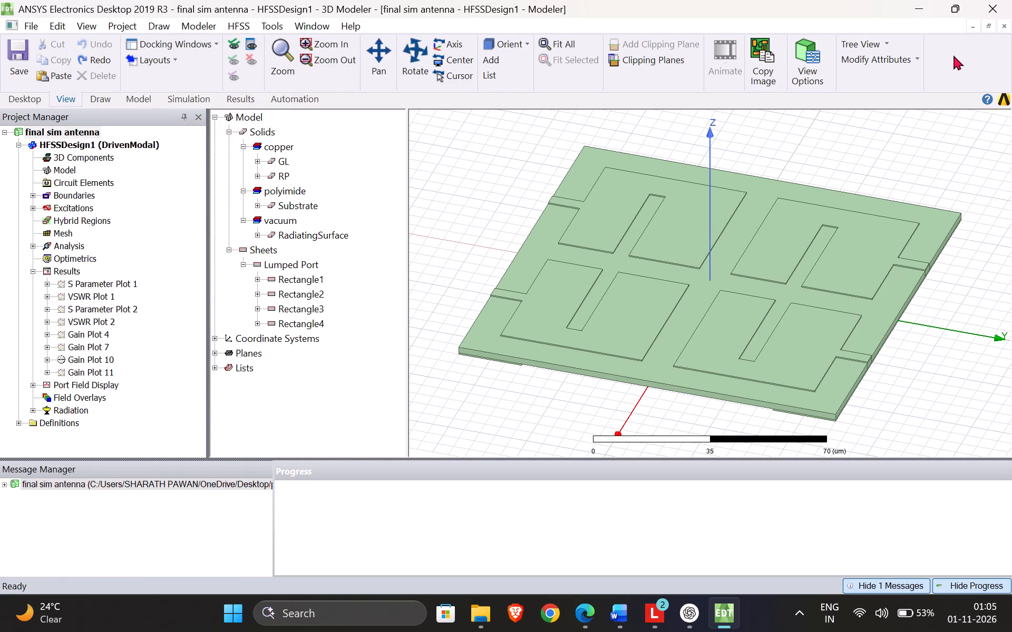
scroll(954, 60, down, 1)
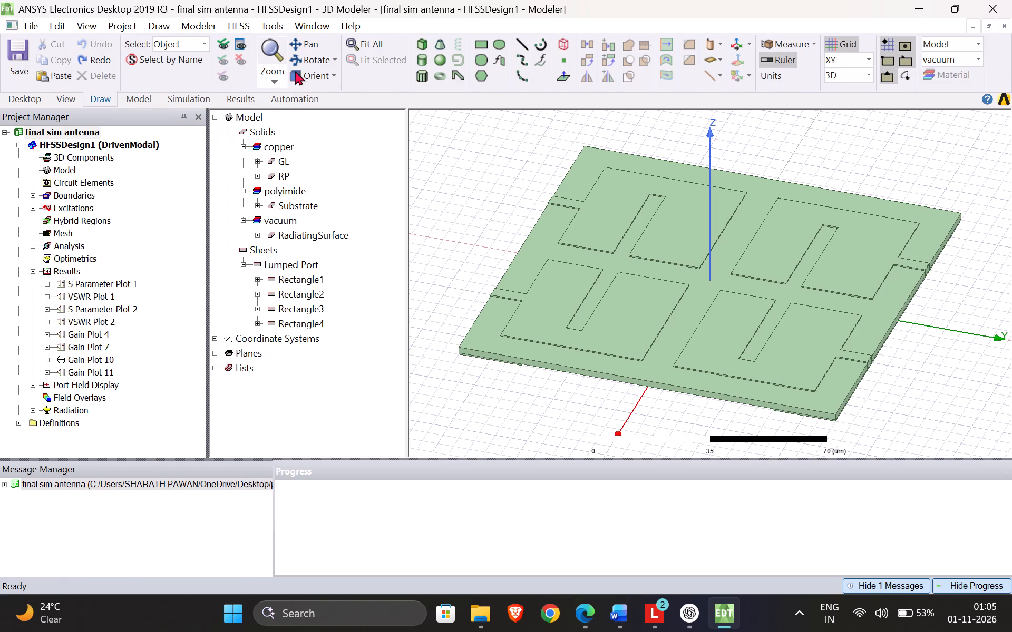
click(304, 75)
click(313, 74)
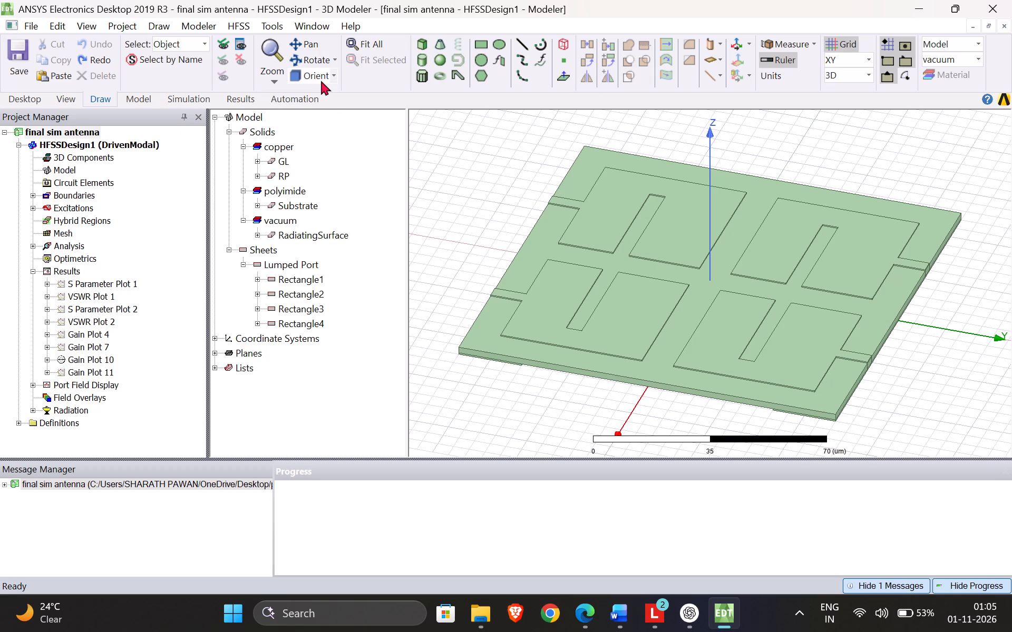
click(329, 73)
click(342, 96)
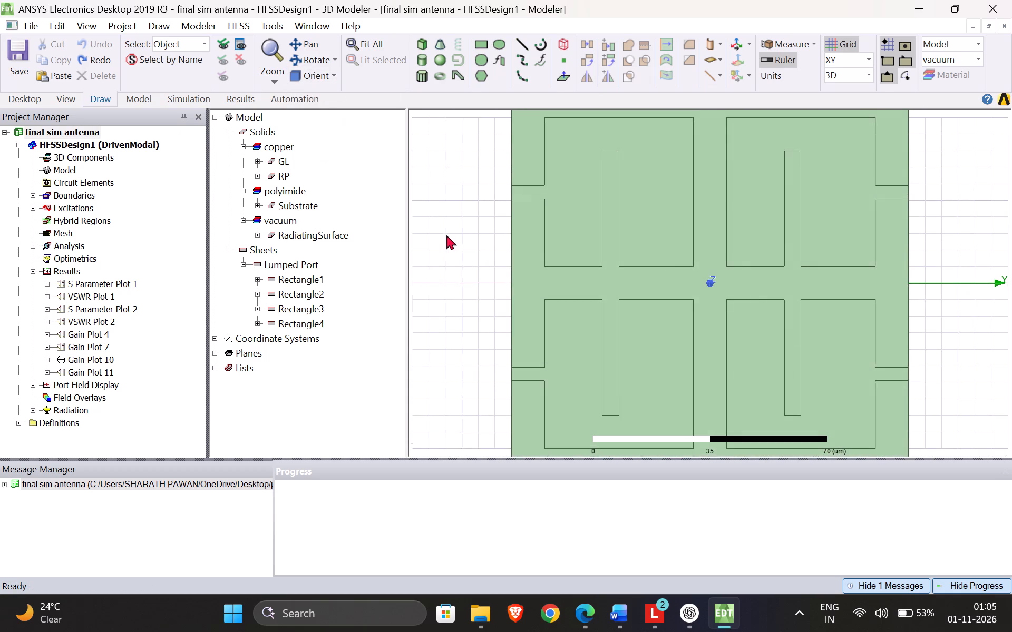
scroll(576, 235, down, 6)
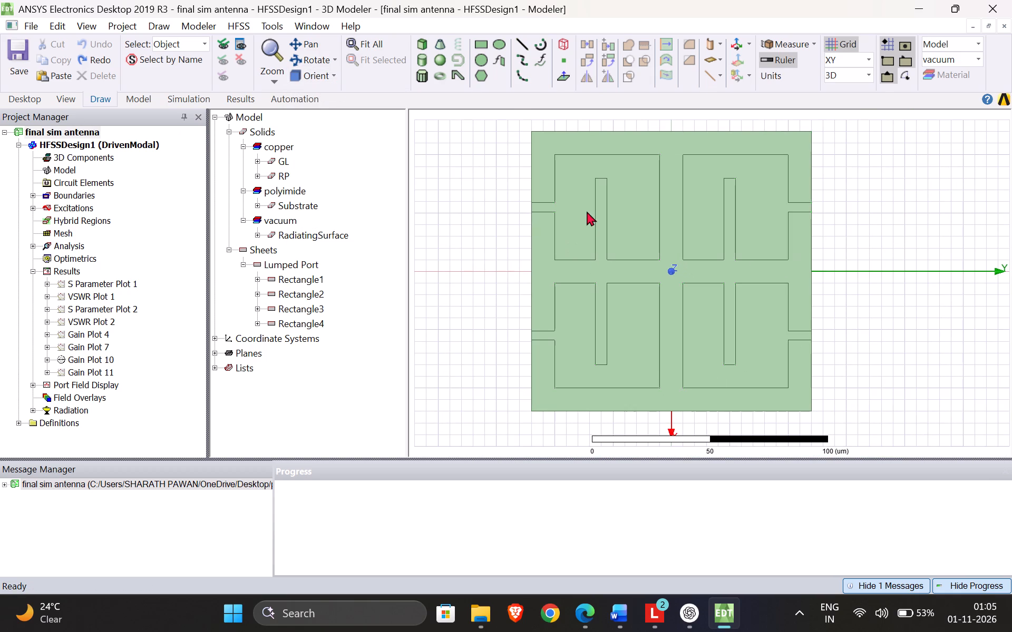
scroll(572, 120, up, 1)
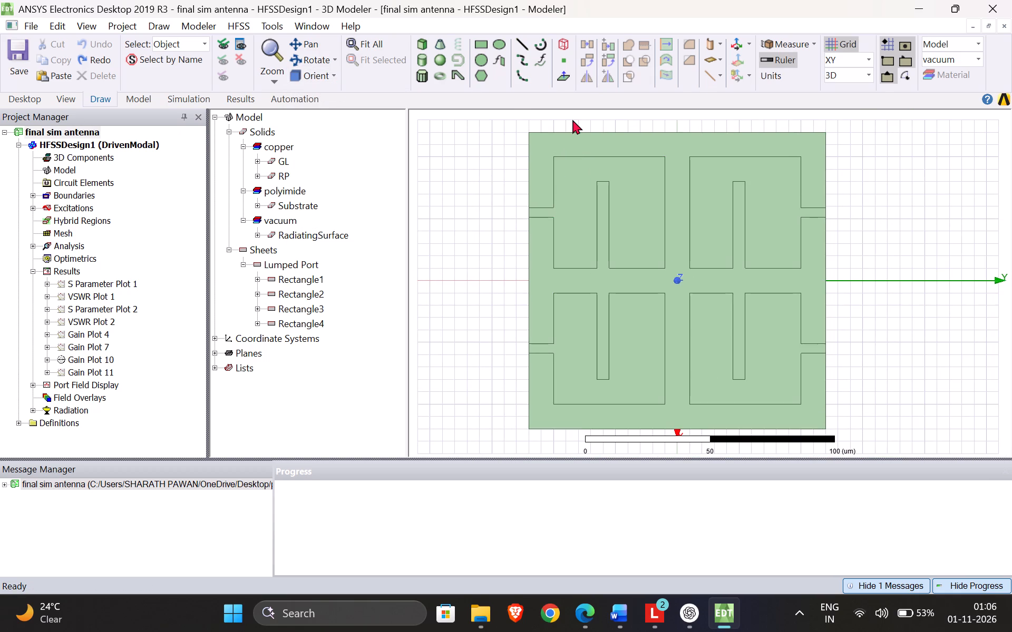
scroll(572, 119, down, 1)
right_click(840, 206)
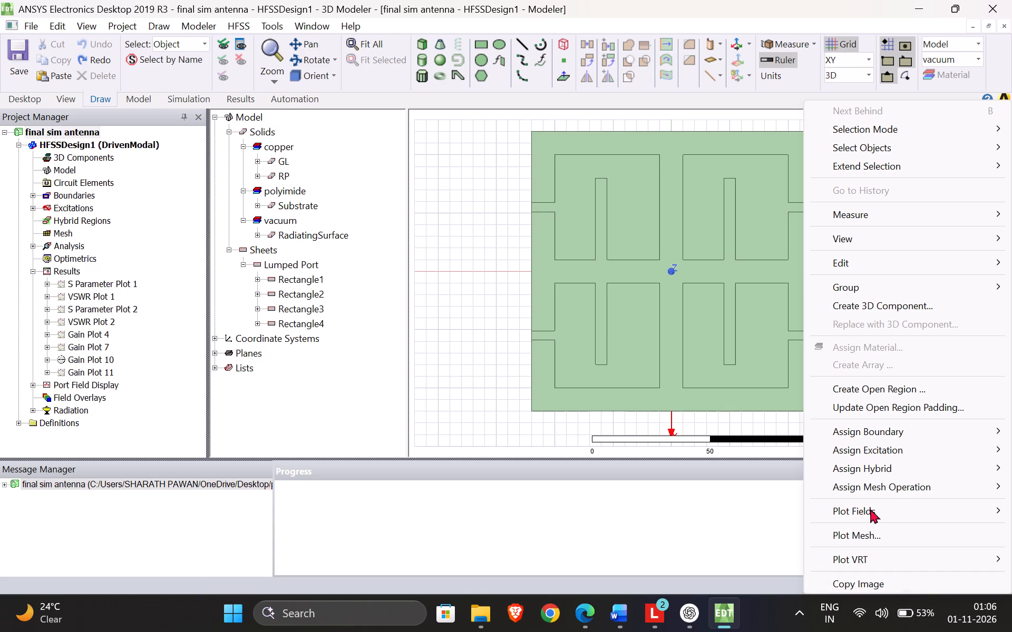
click(858, 583)
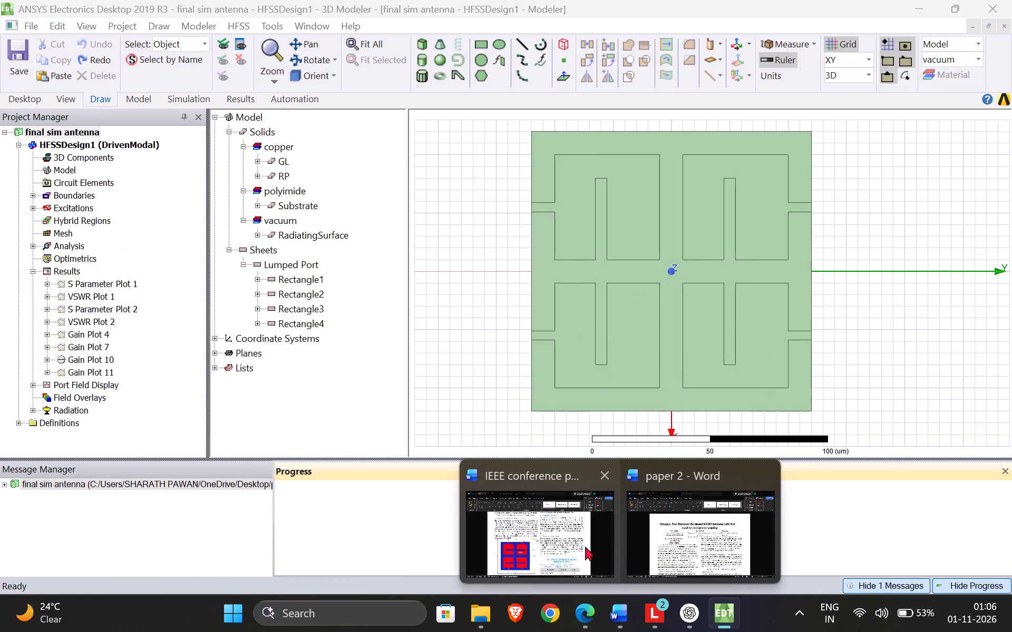
Switch to the IEEE conference paper in Word and look through its figures from Fig. 1 to the Fig. 5 permittivity and permeability plots.
click(589, 552)
scroll(510, 436, down, 1)
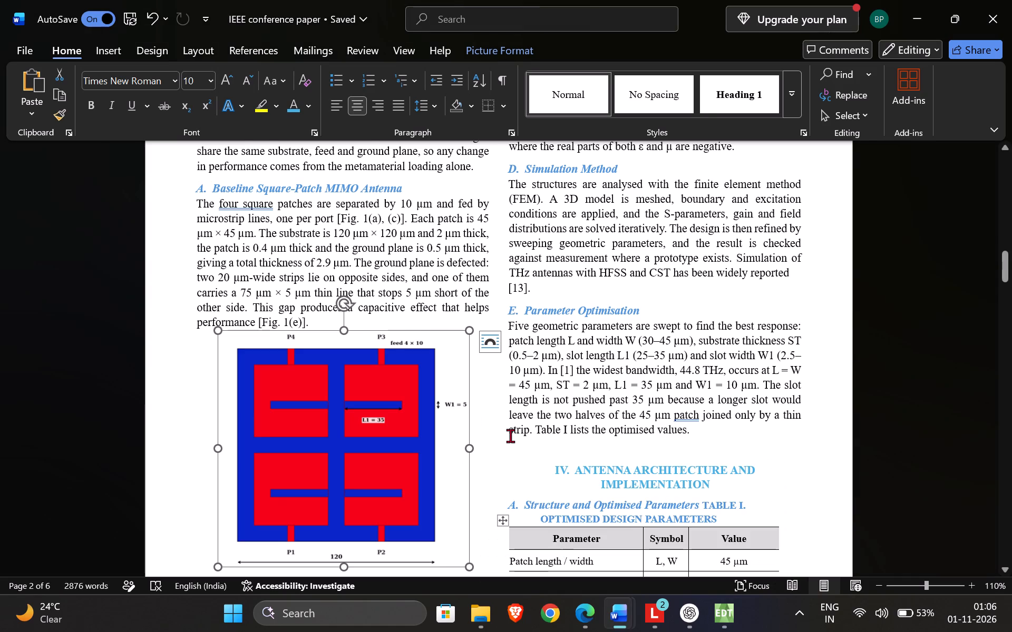
scroll(510, 436, down, 4)
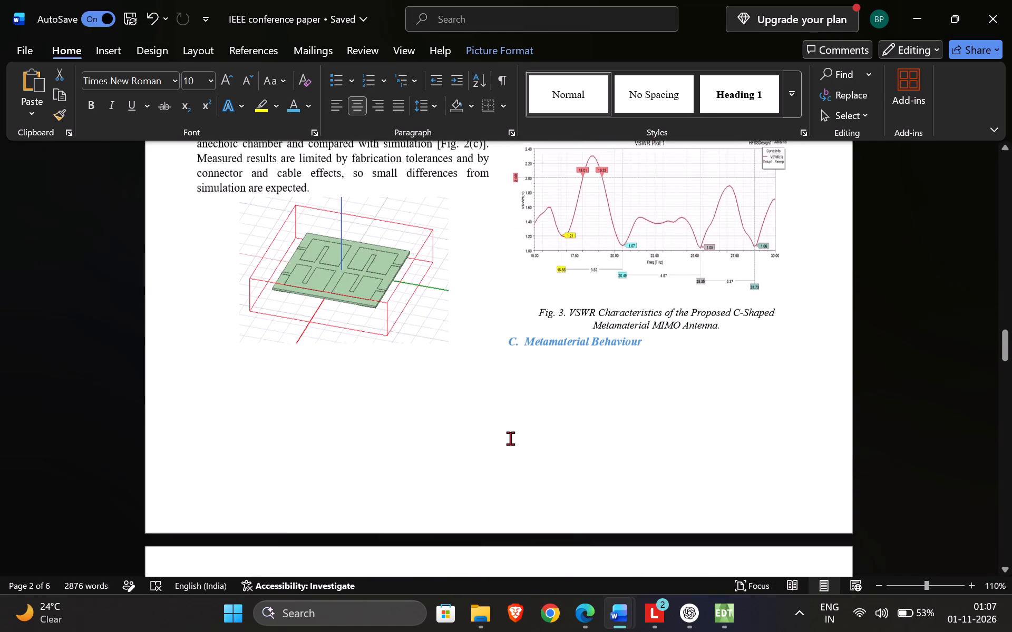
scroll(510, 438, down, 3)
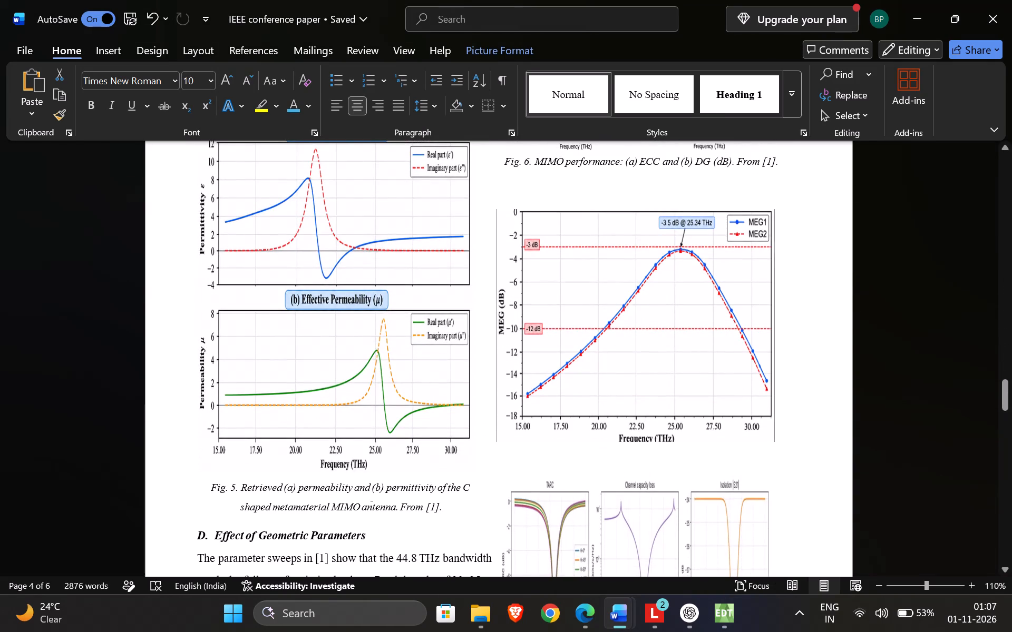
scroll(389, 400, up, 1)
scroll(389, 400, down, 1)
click(334, 400)
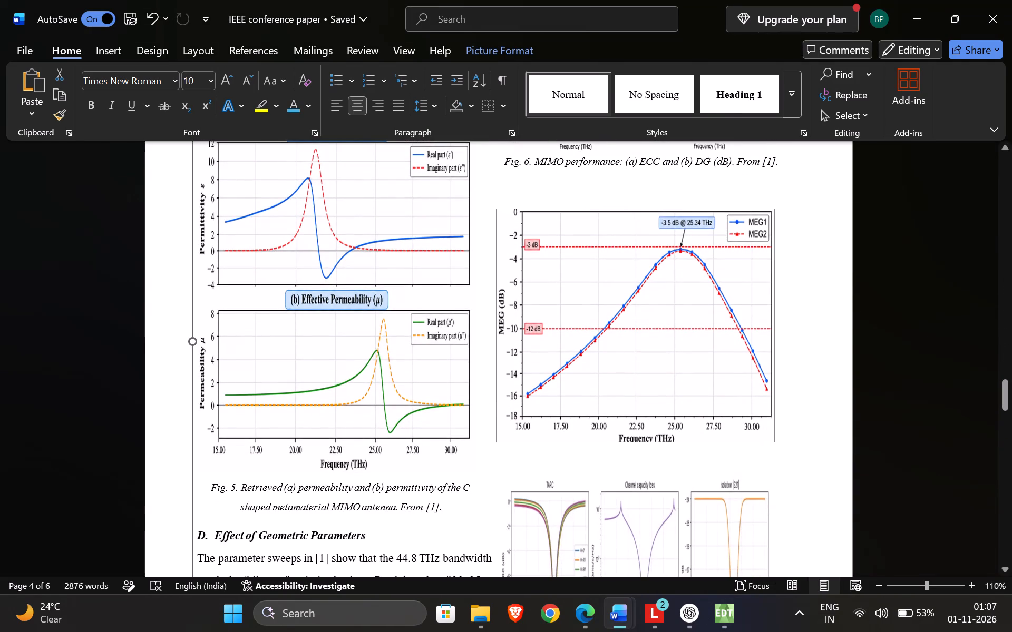
click(324, 392)
Look over the paper's layout from the Fig. 3 S-parameter plot through the MIMO metrics pages to the conclusion section.
scroll(395, 368, up, 1)
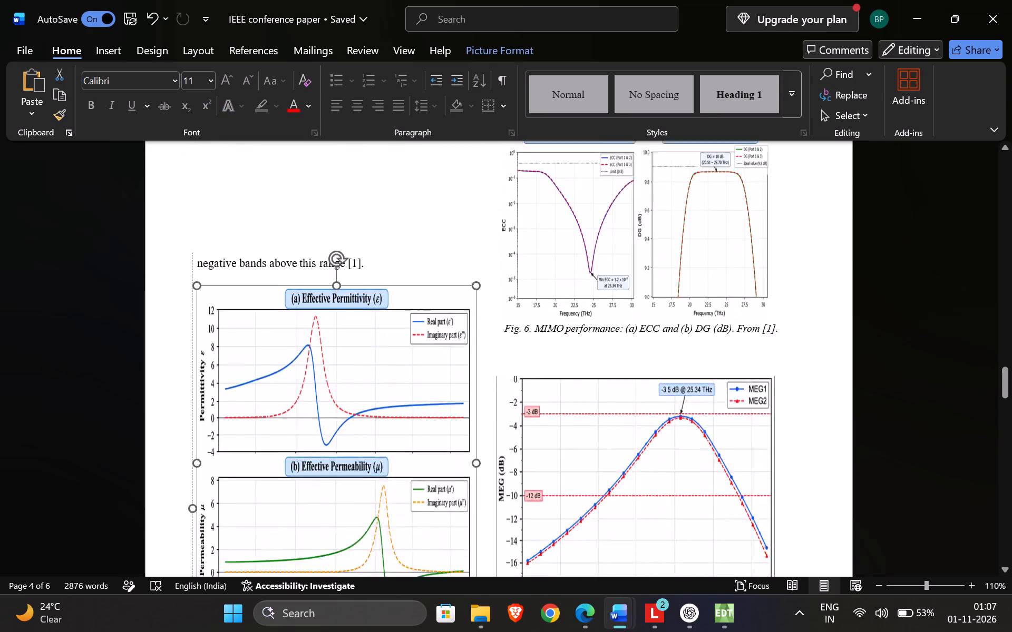
scroll(395, 368, up, 3)
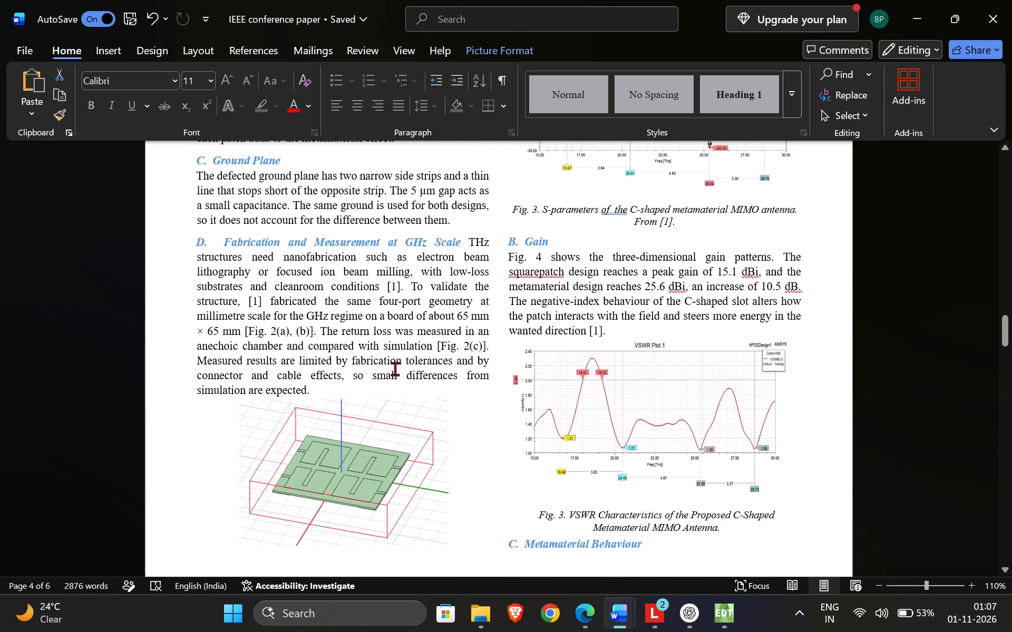
scroll(395, 369, down, 3)
scroll(395, 369, up, 2)
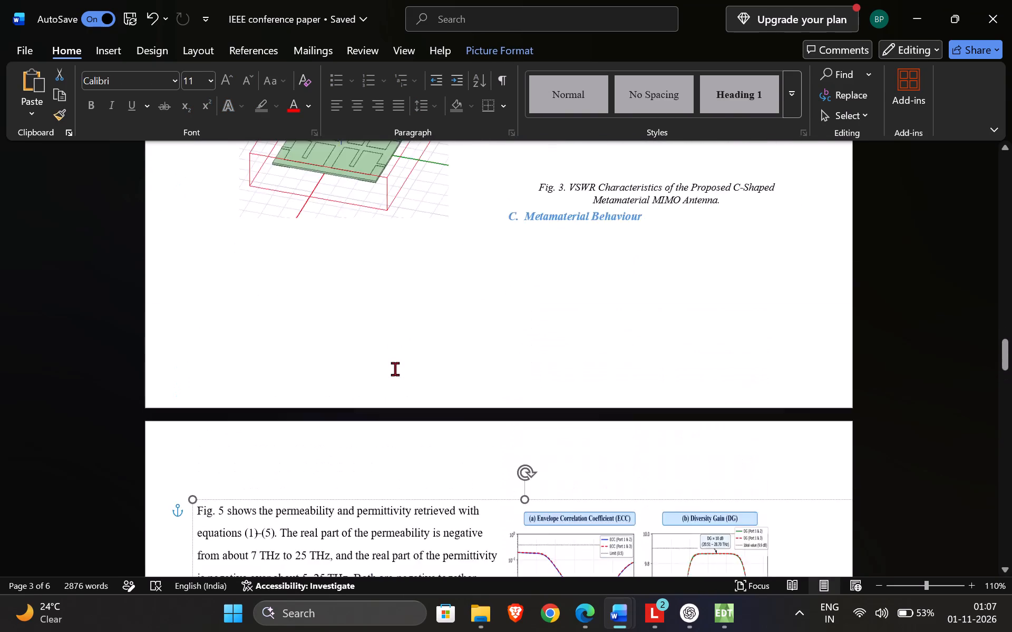
scroll(395, 369, up, 2)
click(395, 368)
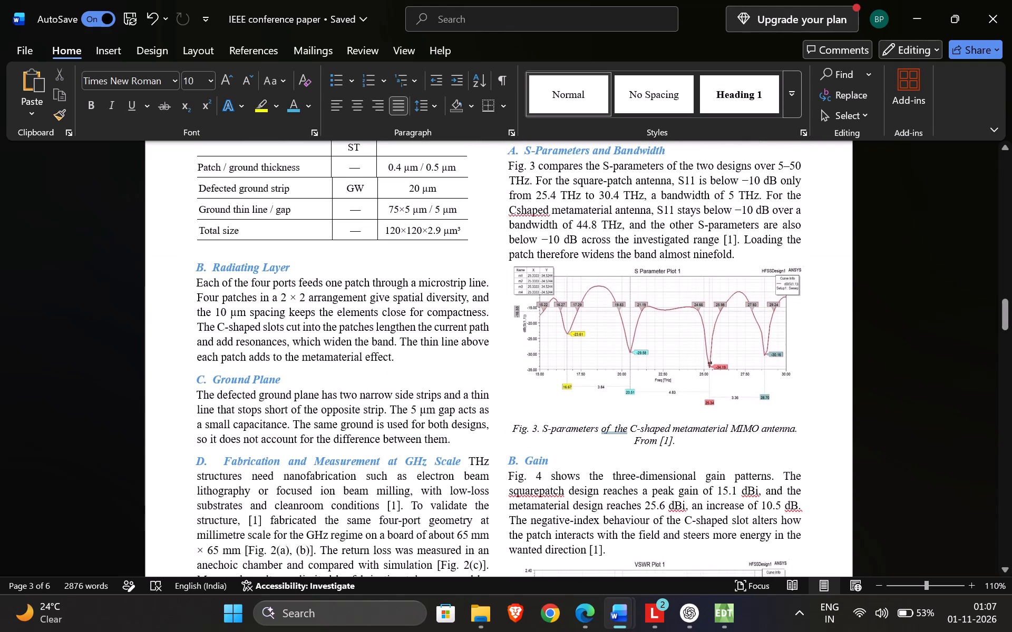
click(404, 366)
scroll(404, 373, down, 9)
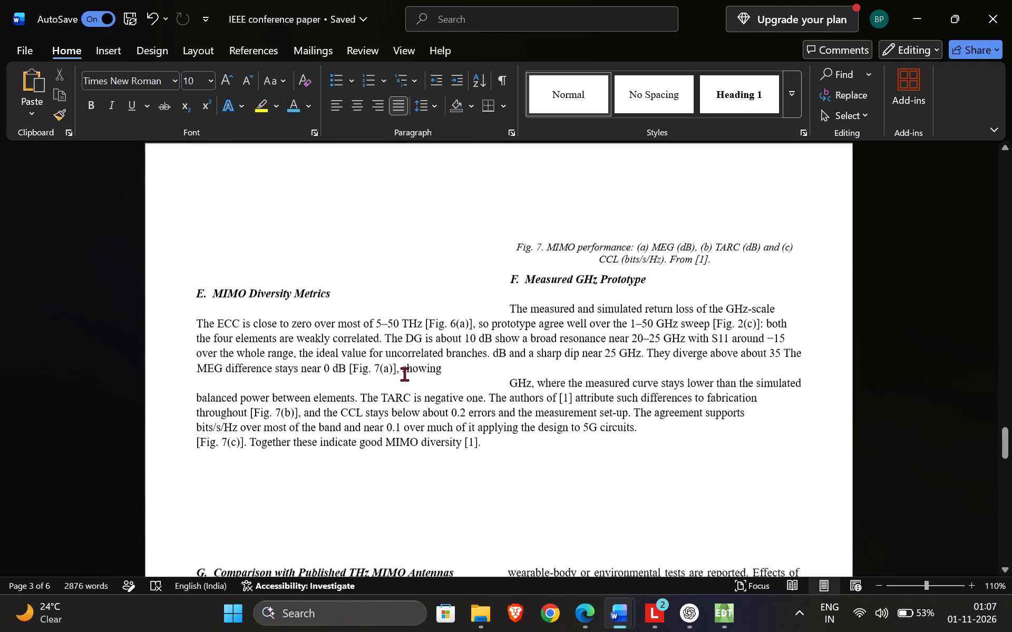
scroll(404, 375, down, 5)
scroll(403, 374, up, 3)
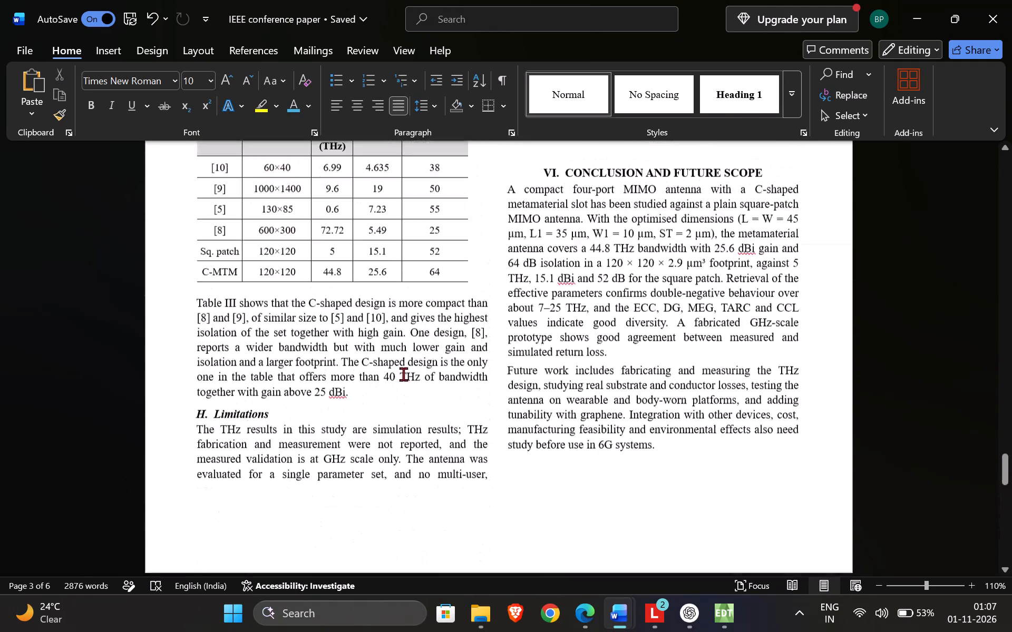
scroll(403, 374, up, 8)
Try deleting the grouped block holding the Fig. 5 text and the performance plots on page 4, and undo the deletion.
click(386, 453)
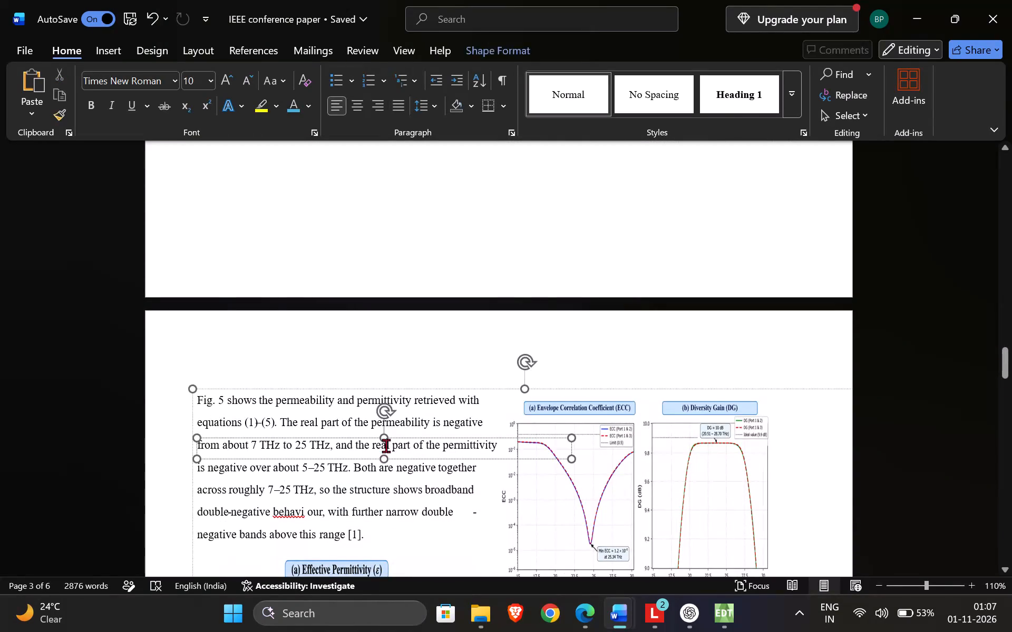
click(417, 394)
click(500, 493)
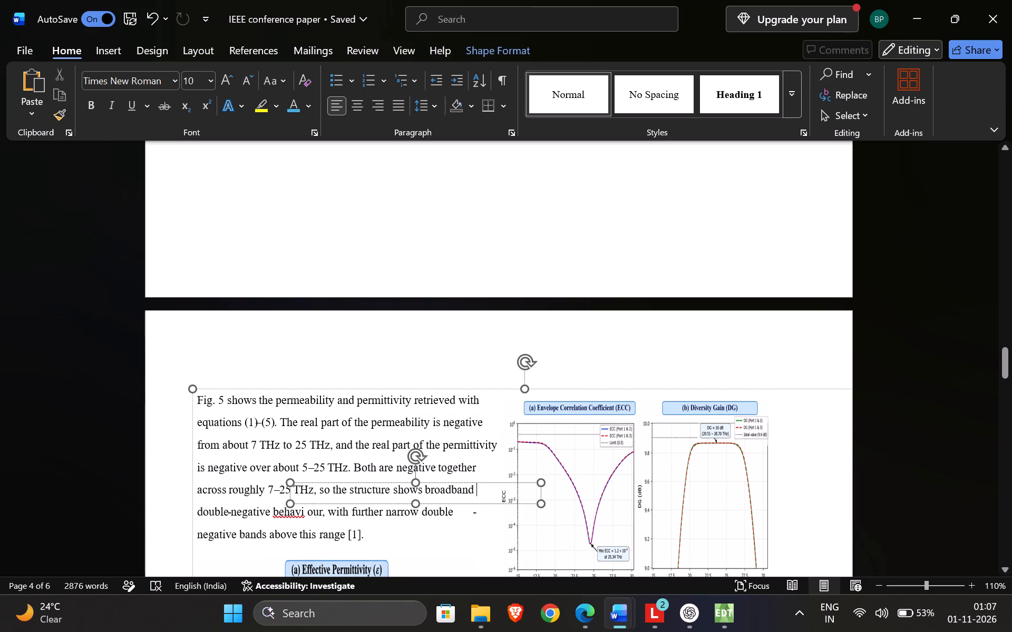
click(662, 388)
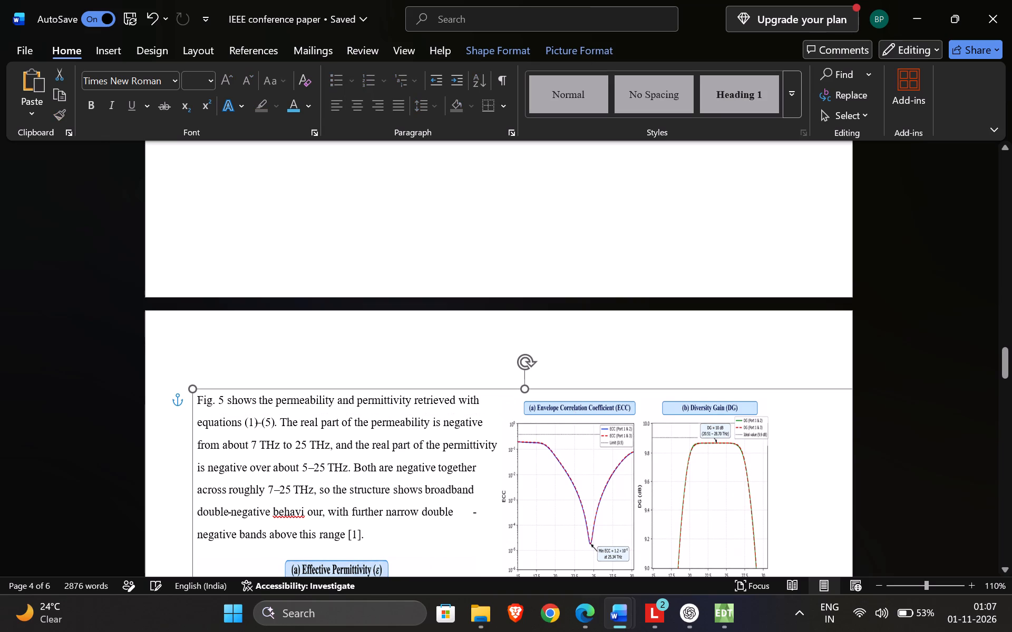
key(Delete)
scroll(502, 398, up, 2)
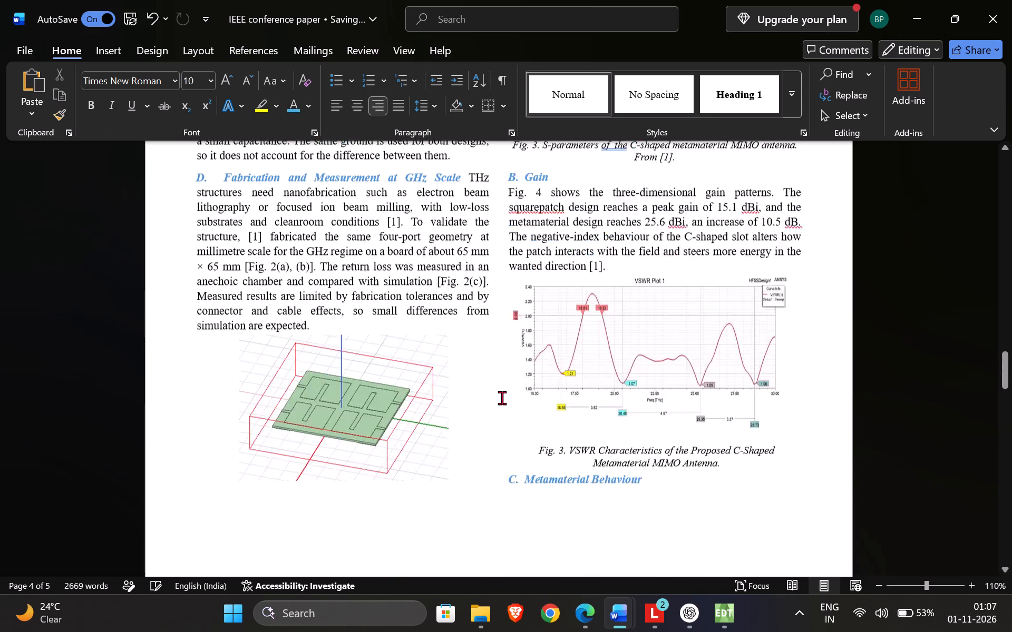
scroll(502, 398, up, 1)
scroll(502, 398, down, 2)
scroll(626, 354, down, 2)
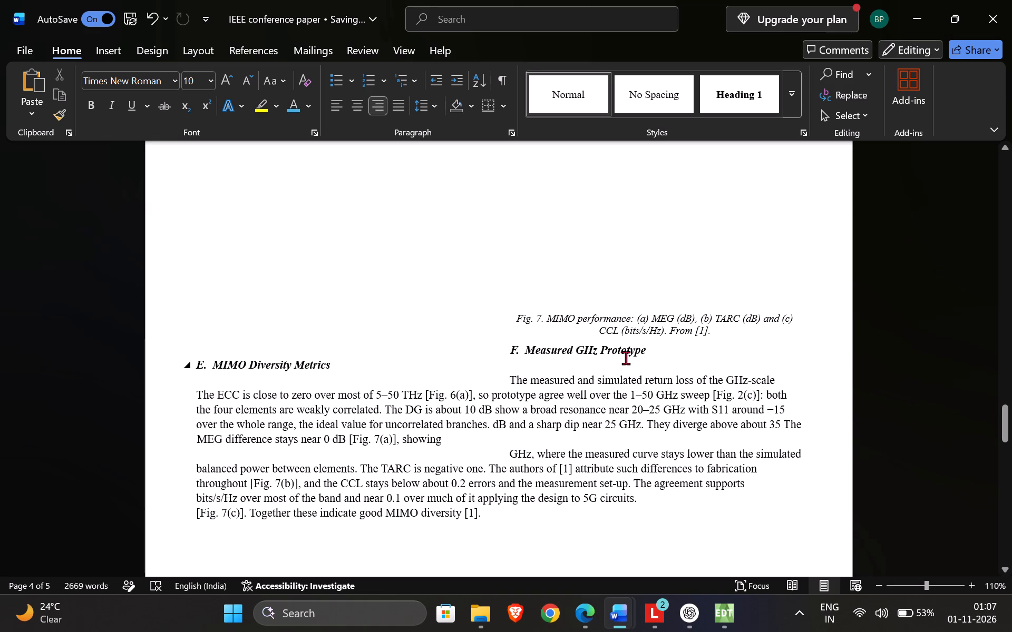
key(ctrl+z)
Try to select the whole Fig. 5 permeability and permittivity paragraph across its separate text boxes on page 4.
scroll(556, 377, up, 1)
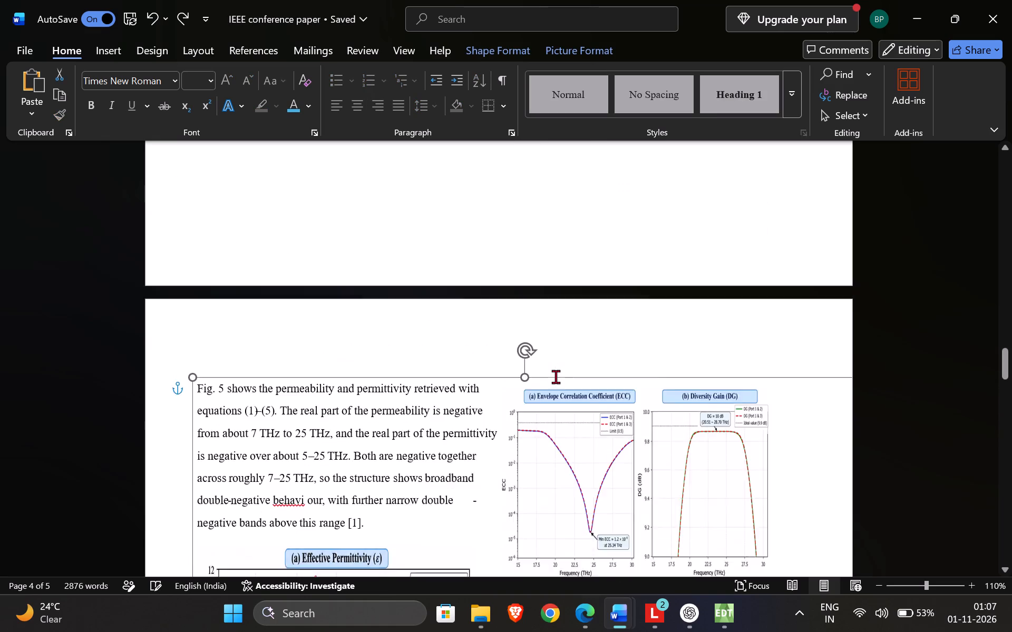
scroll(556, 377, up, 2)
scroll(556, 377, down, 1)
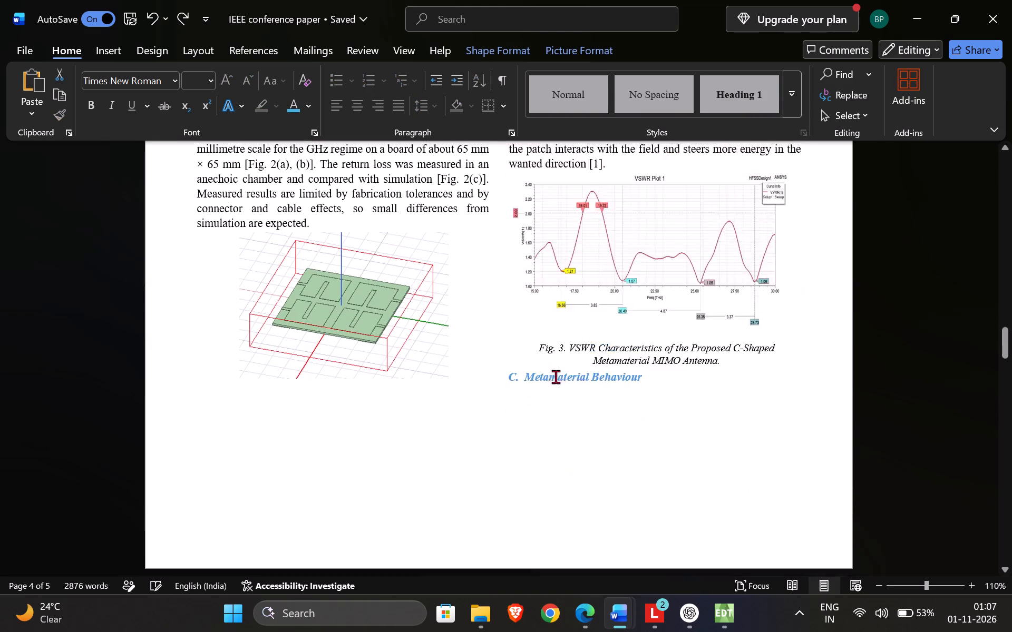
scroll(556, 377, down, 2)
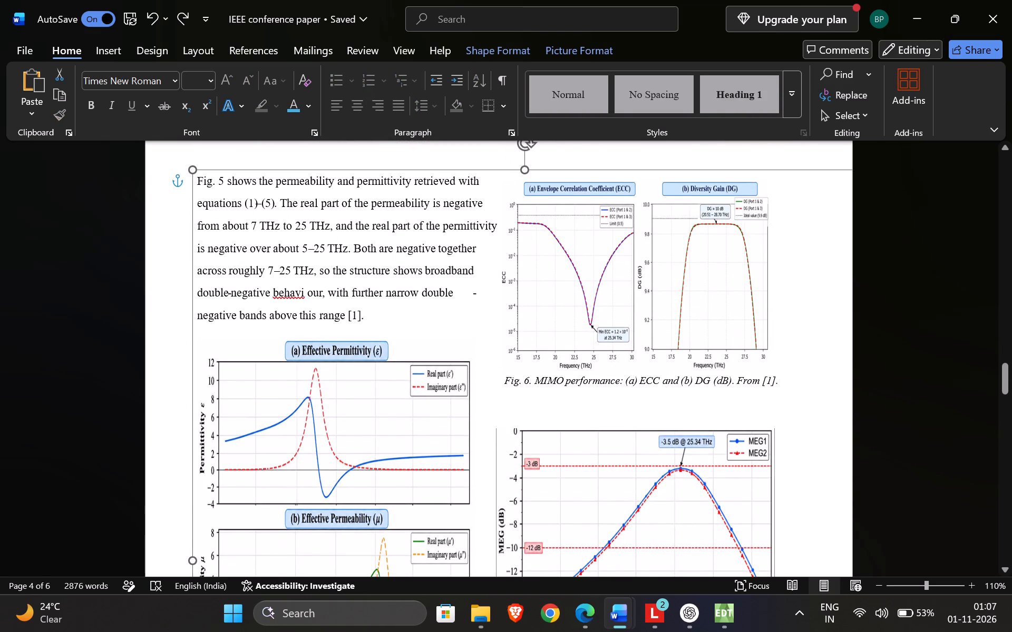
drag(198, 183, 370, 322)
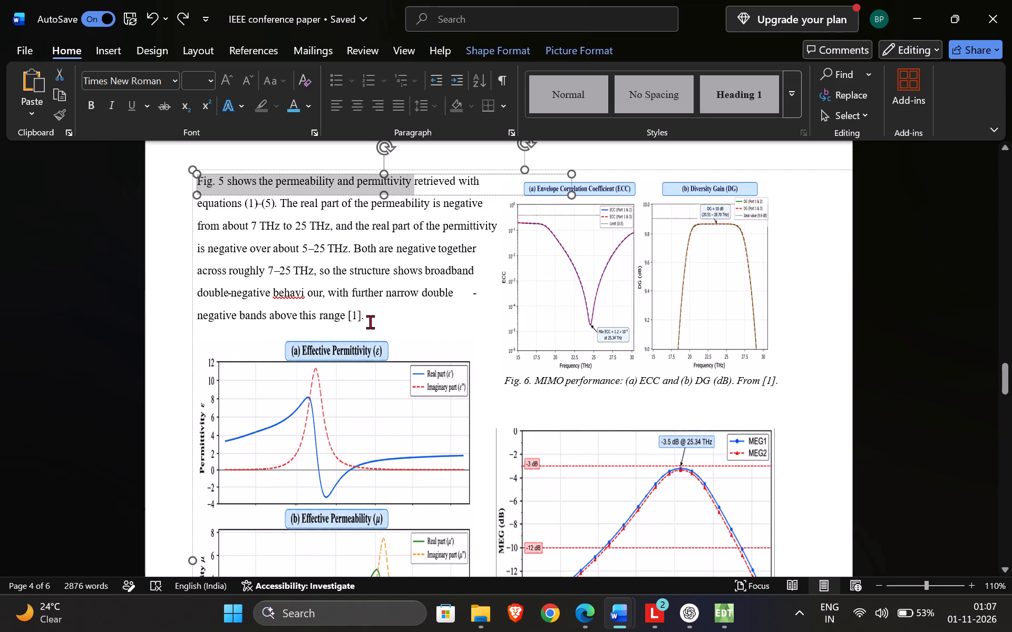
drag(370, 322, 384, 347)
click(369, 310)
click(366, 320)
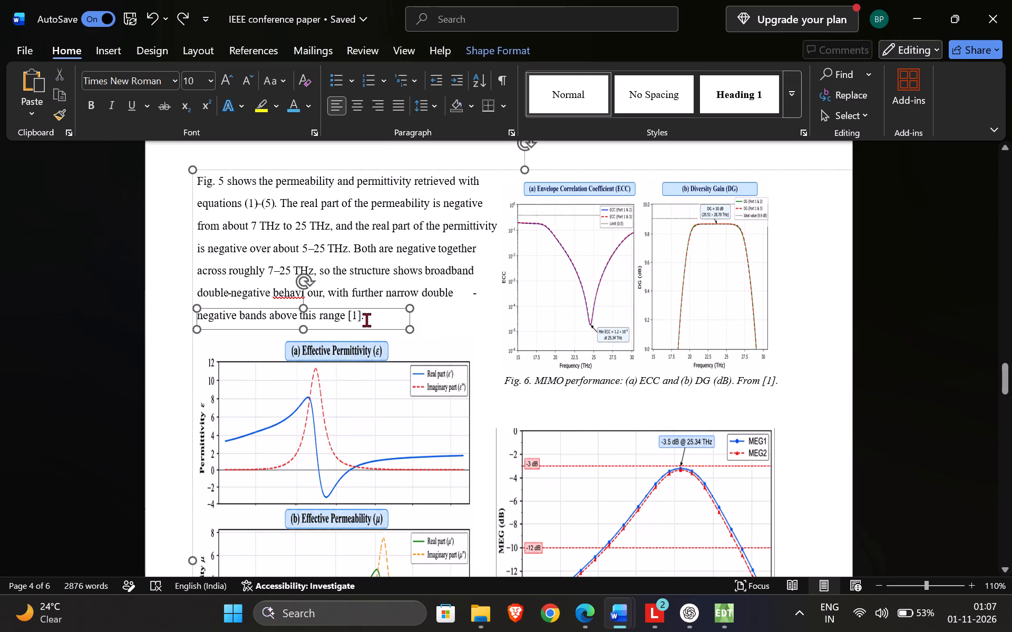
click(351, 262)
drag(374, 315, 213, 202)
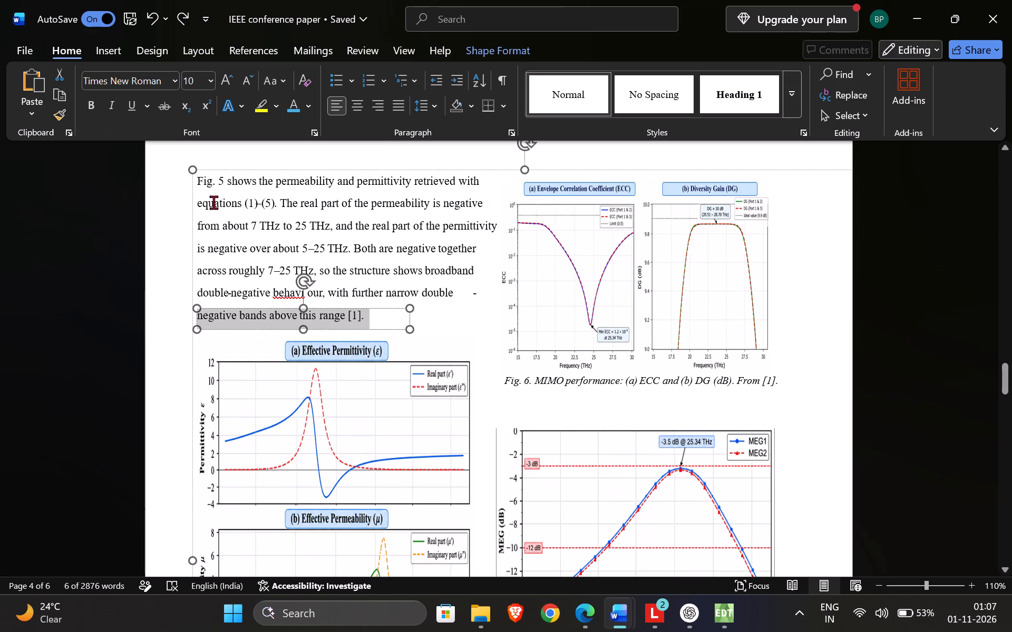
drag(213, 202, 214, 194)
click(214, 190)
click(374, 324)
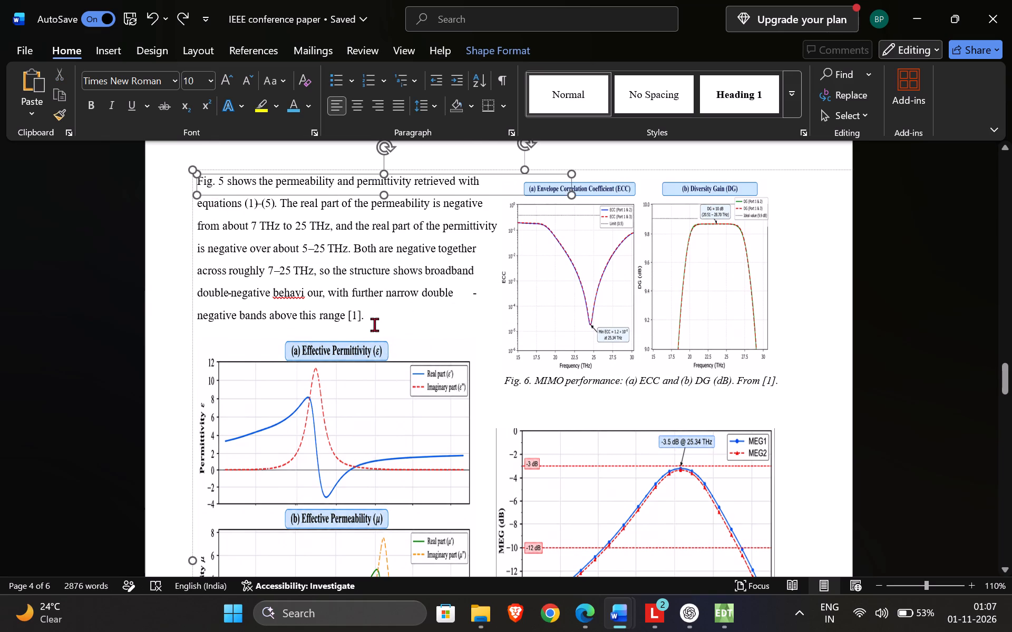
Enlarge the S-parameter plot of Fig. 3 slightly in height and width within its column.
scroll(457, 361, up, 3)
scroll(457, 361, down, 1)
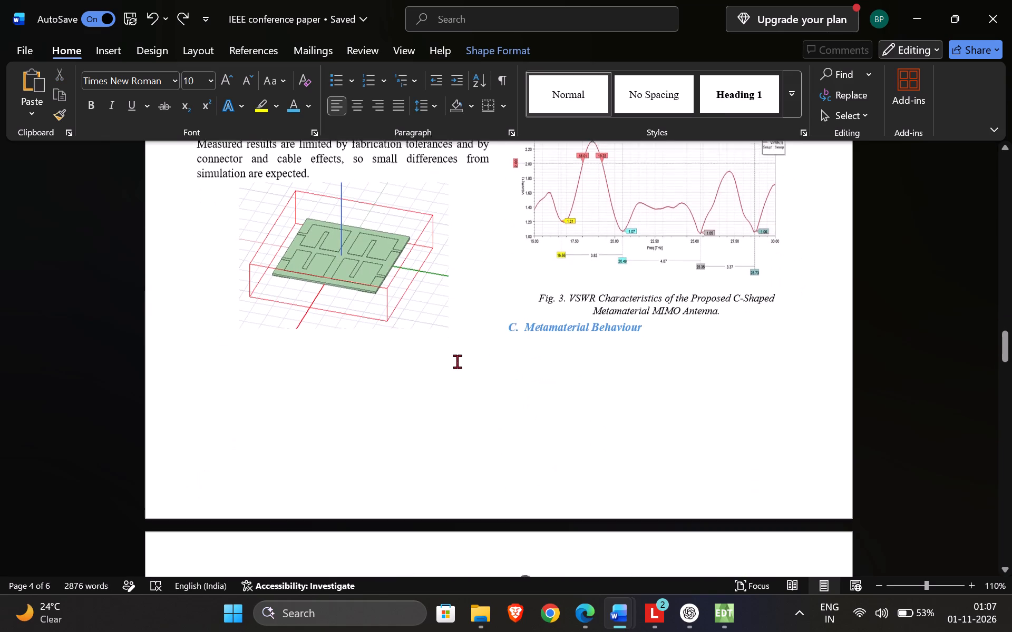
scroll(457, 361, up, 1)
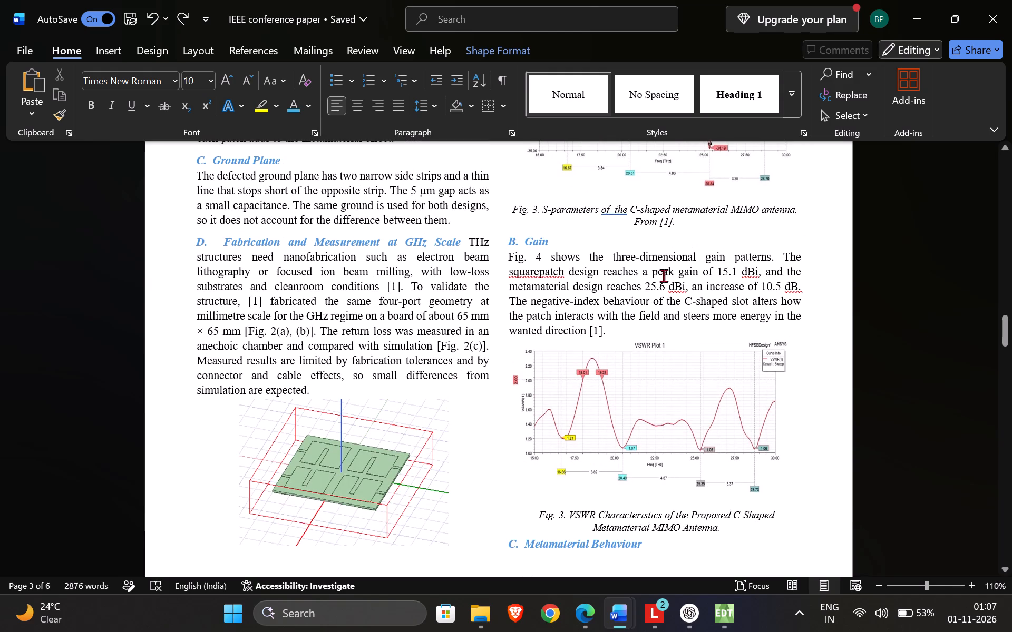
scroll(641, 321, up, 1)
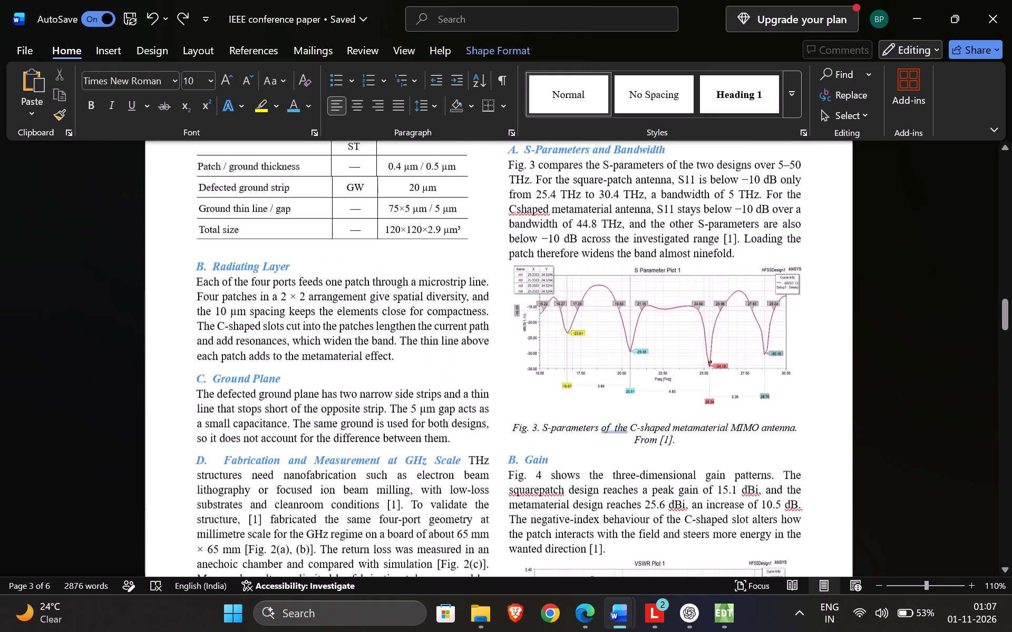
click(673, 363)
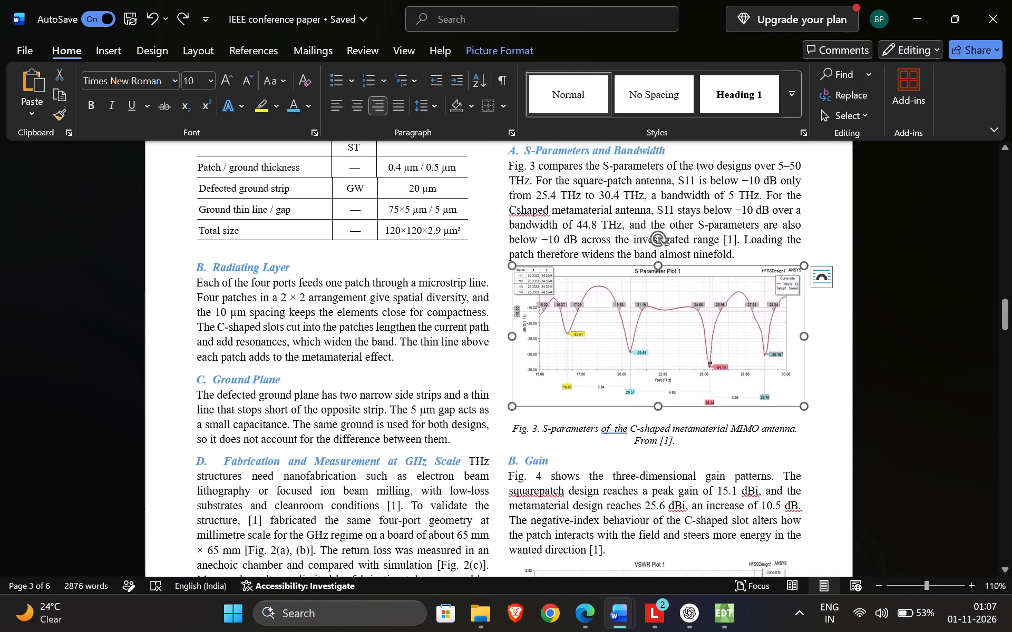
drag(657, 406, 664, 441)
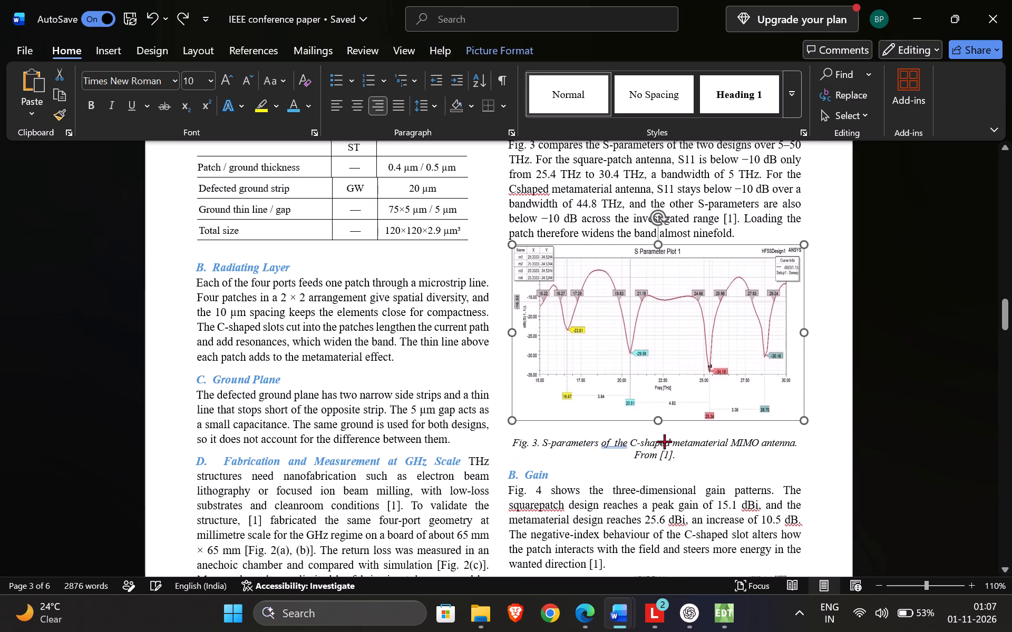
drag(664, 441, 665, 441)
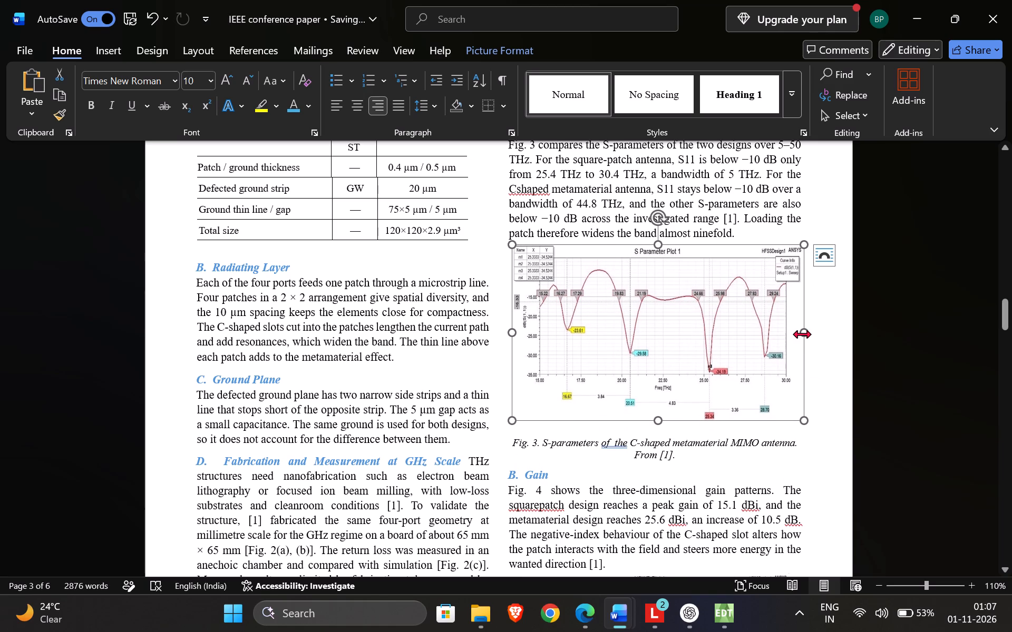
drag(802, 334, 812, 333)
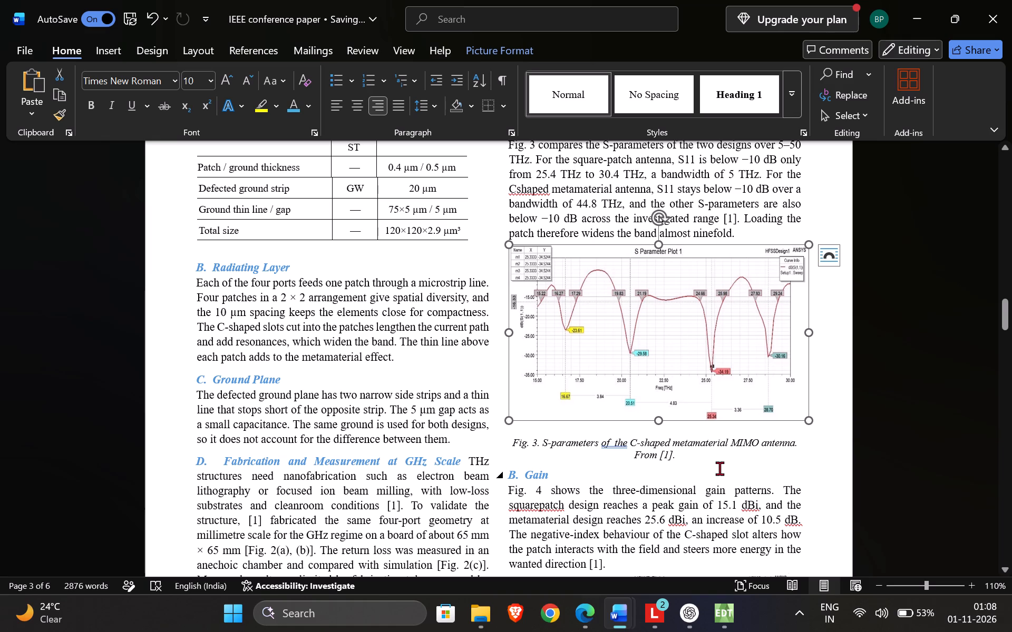
Review the layout around the resized S-parameter plot and back through the design parameter table to the Fig. 1 antenna geometry.
scroll(719, 468, down, 1)
scroll(719, 468, up, 2)
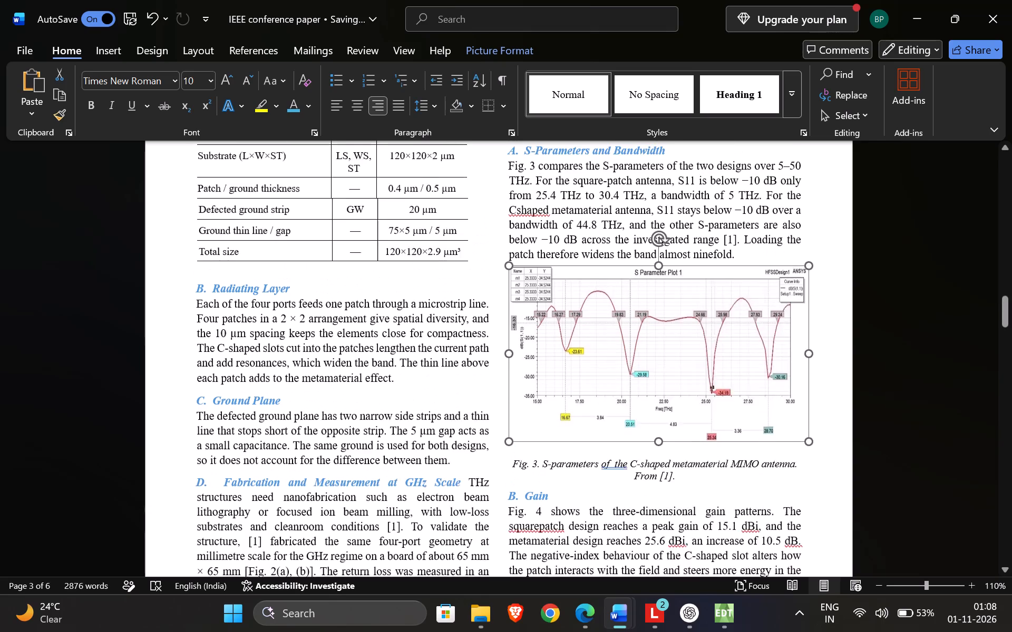
scroll(719, 462, up, 1)
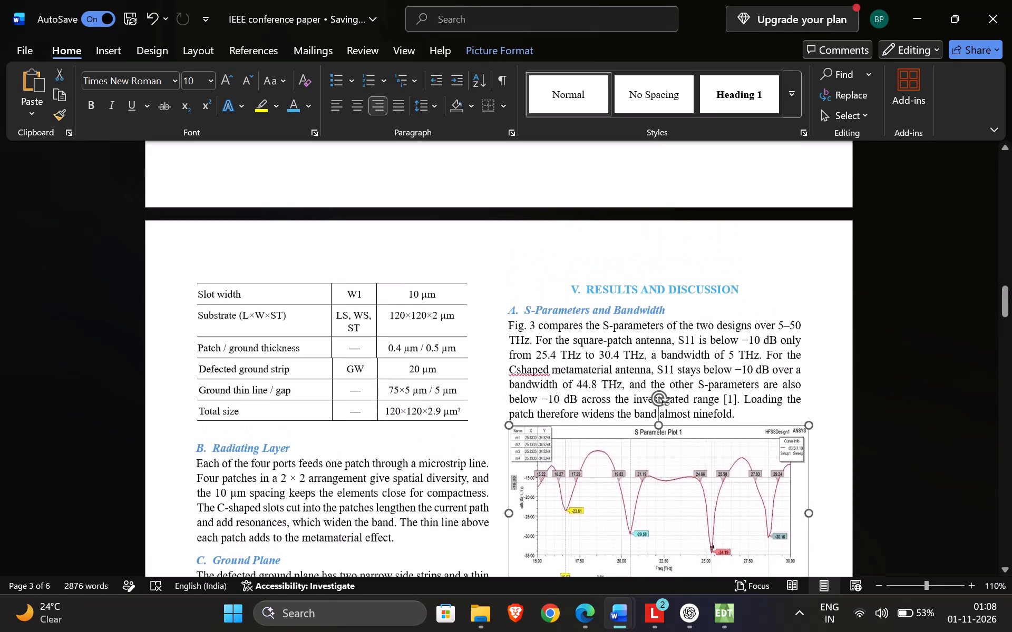
scroll(719, 461, up, 2)
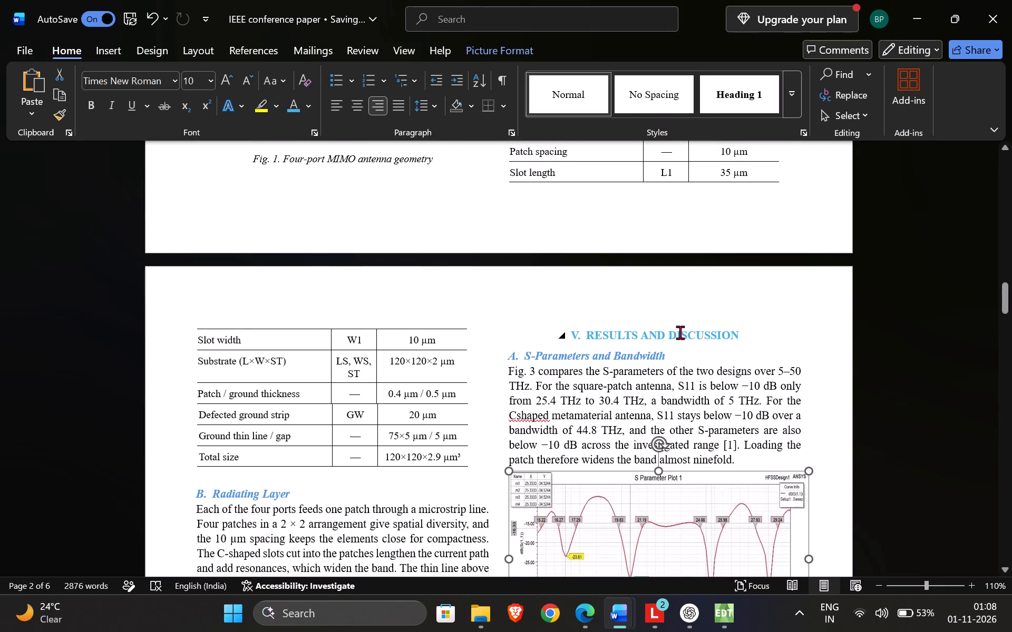
scroll(741, 425, up, 1)
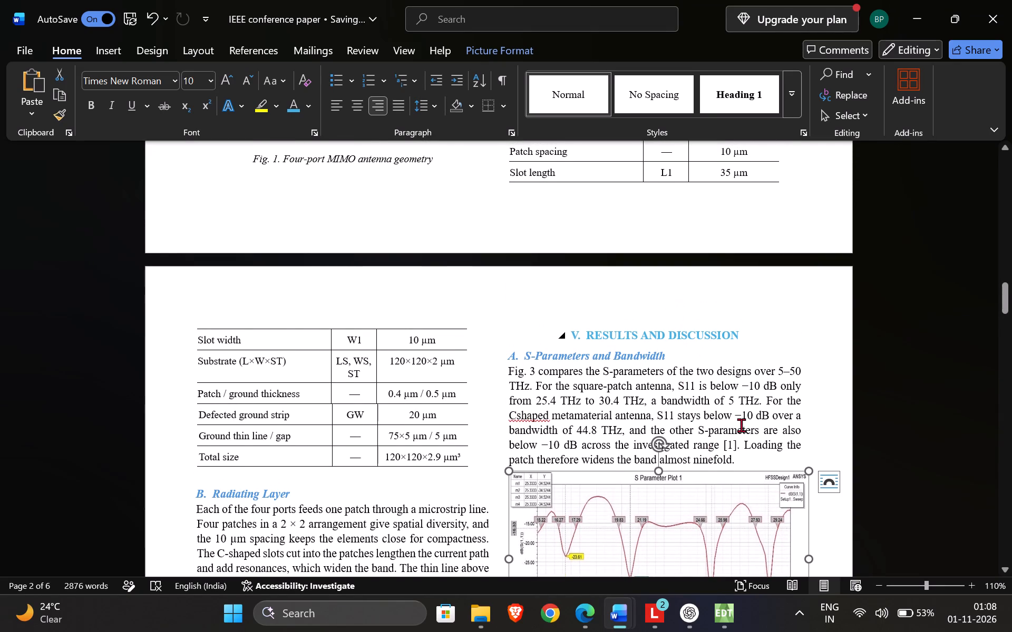
scroll(741, 425, up, 2)
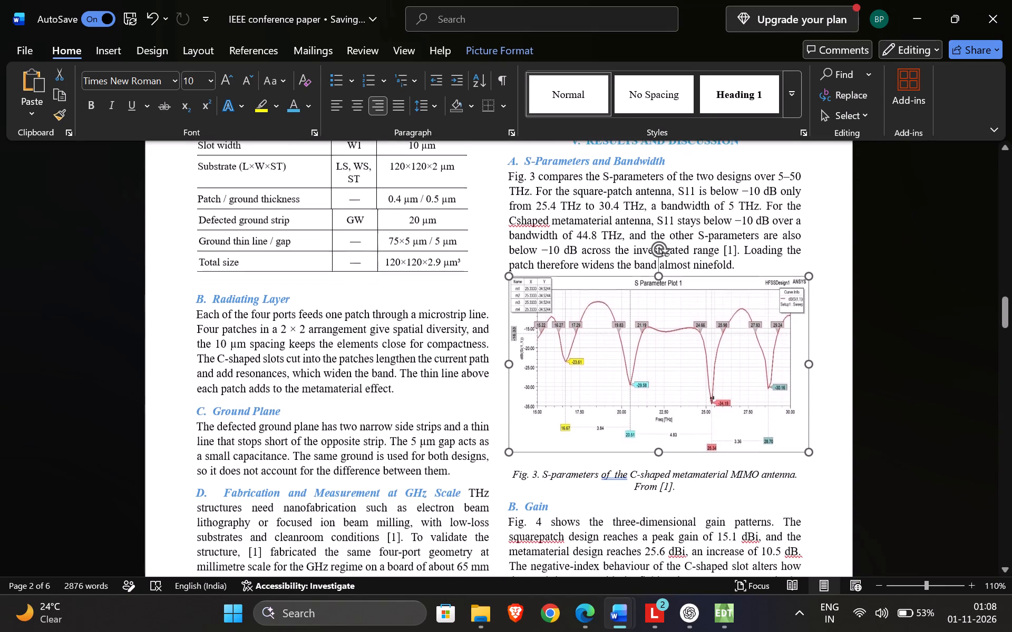
scroll(743, 320, up, 1)
scroll(557, 155, up, 1)
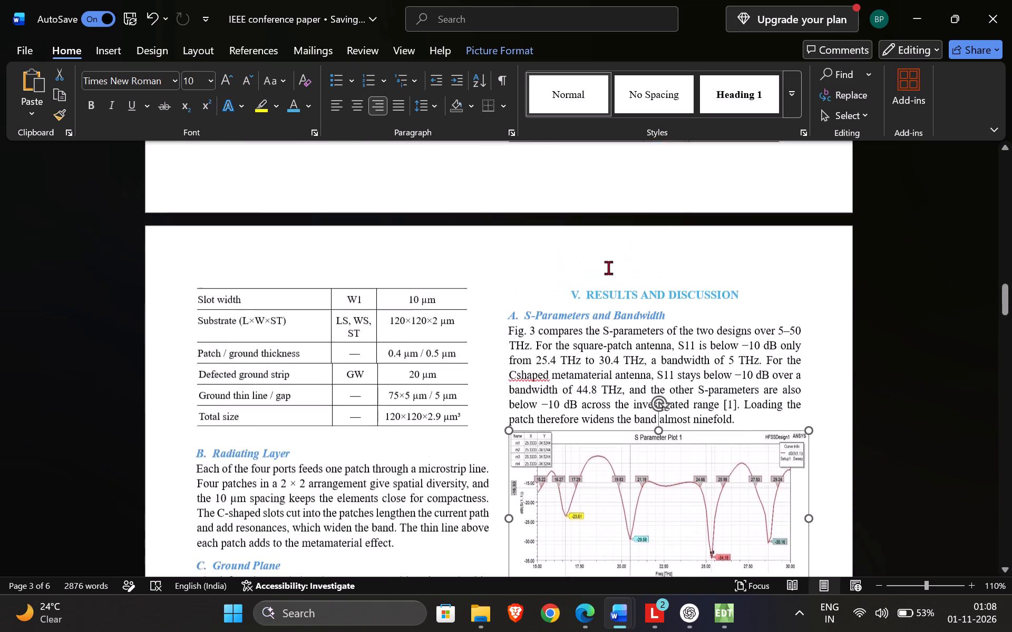
scroll(608, 268, up, 2)
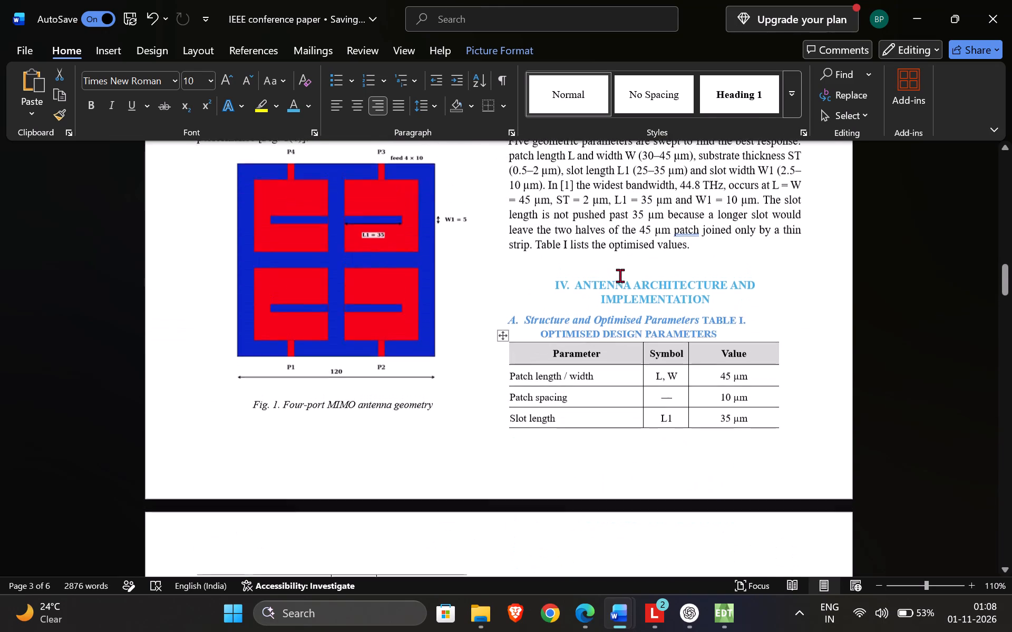
scroll(620, 275, up, 1)
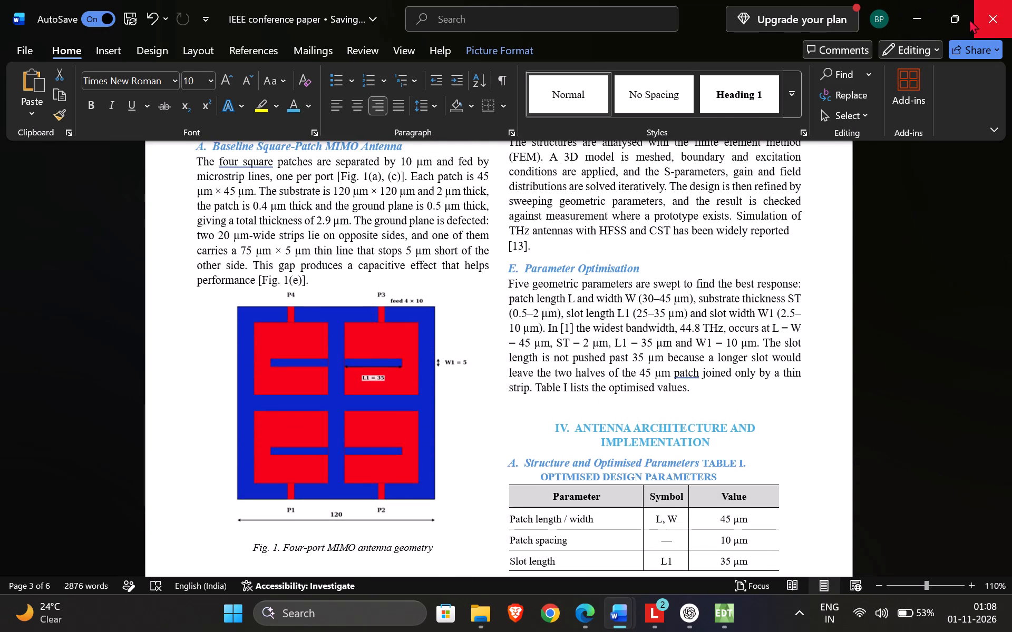
Minimize Word and the HFSS design to bring up paper 2.pdf, the four-element multiband MIMO antenna paper, in the browser.
click(913, 16)
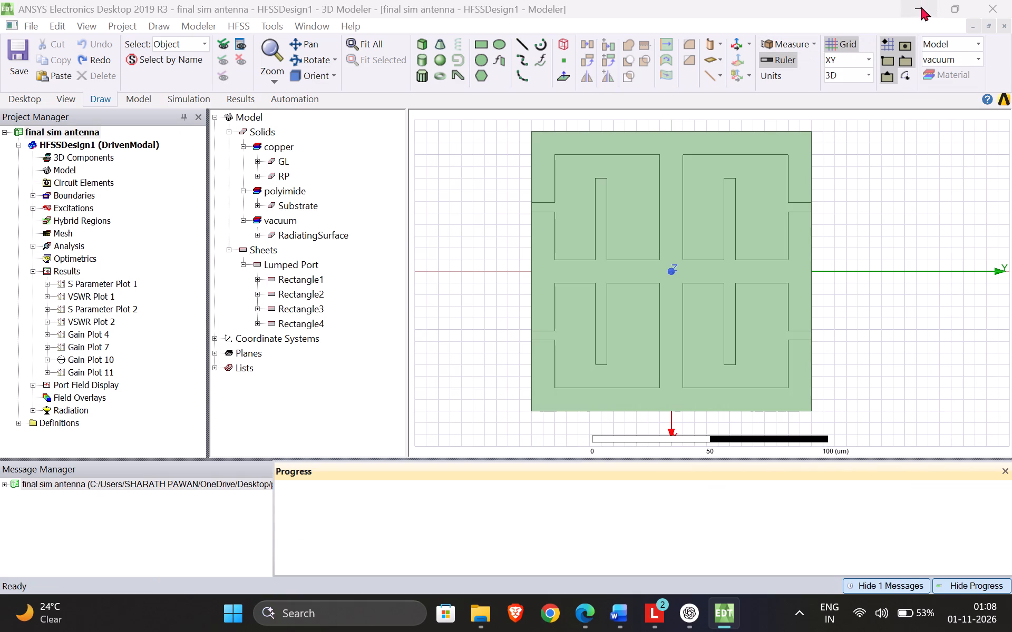
click(921, 6)
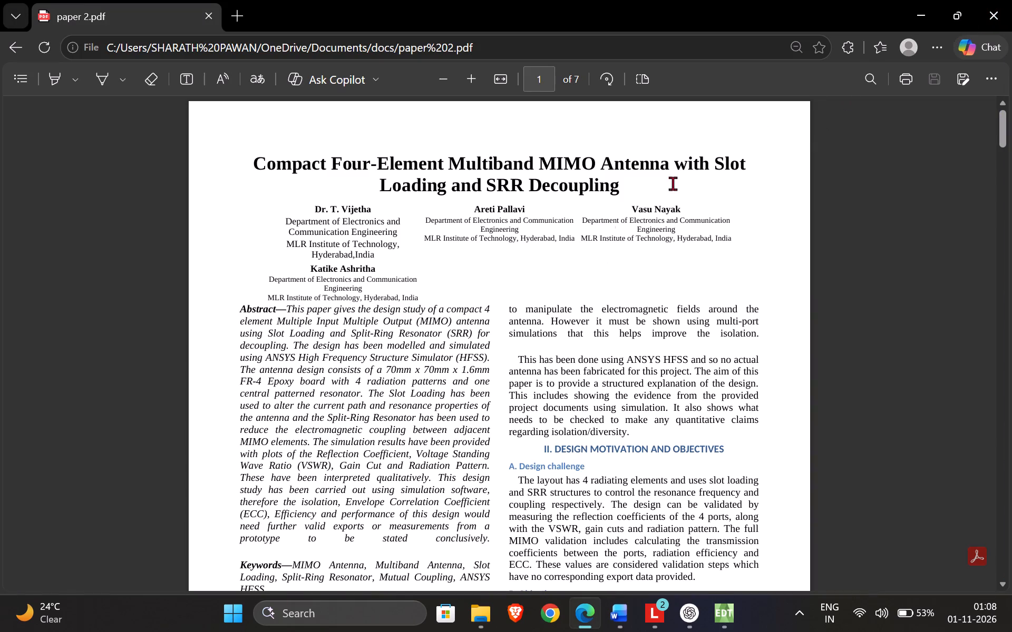
Close the paper 2 PDF, the paper 2 Word document and the File Explorer window.
click(1011, 17)
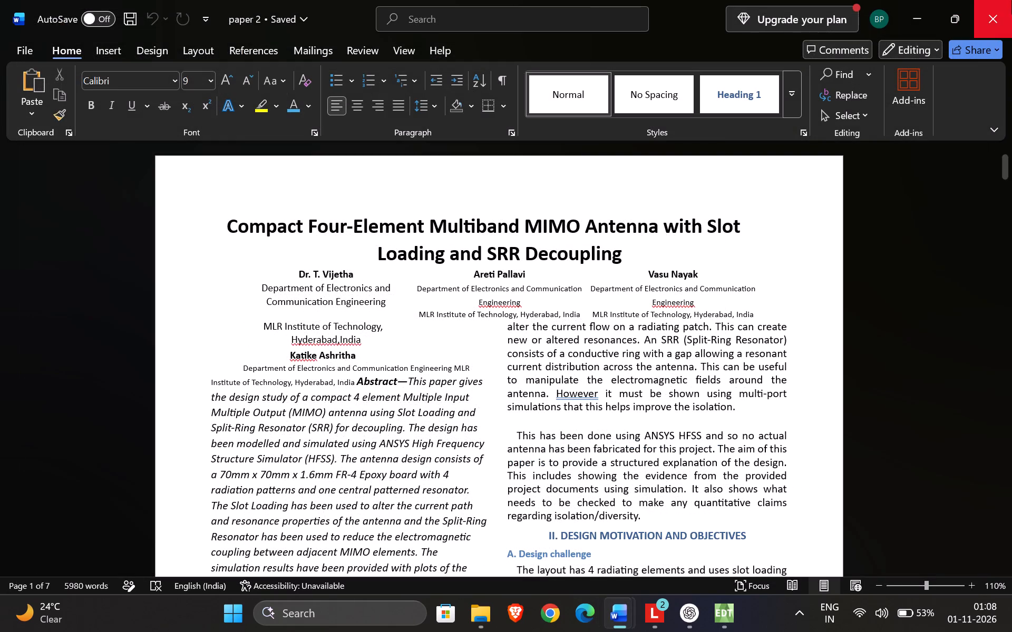
click(1011, 0)
click(968, 15)
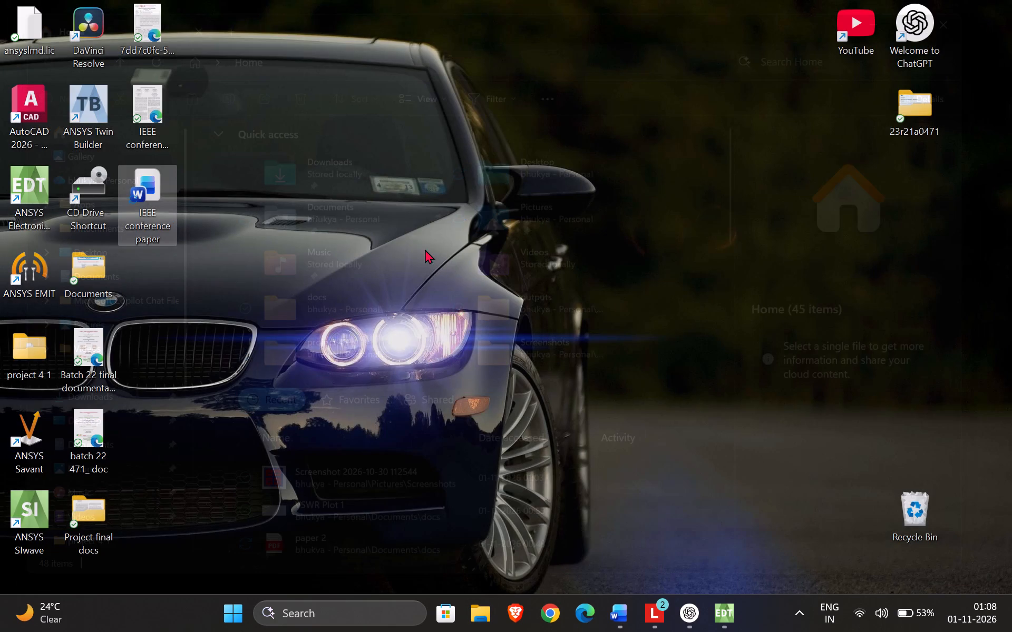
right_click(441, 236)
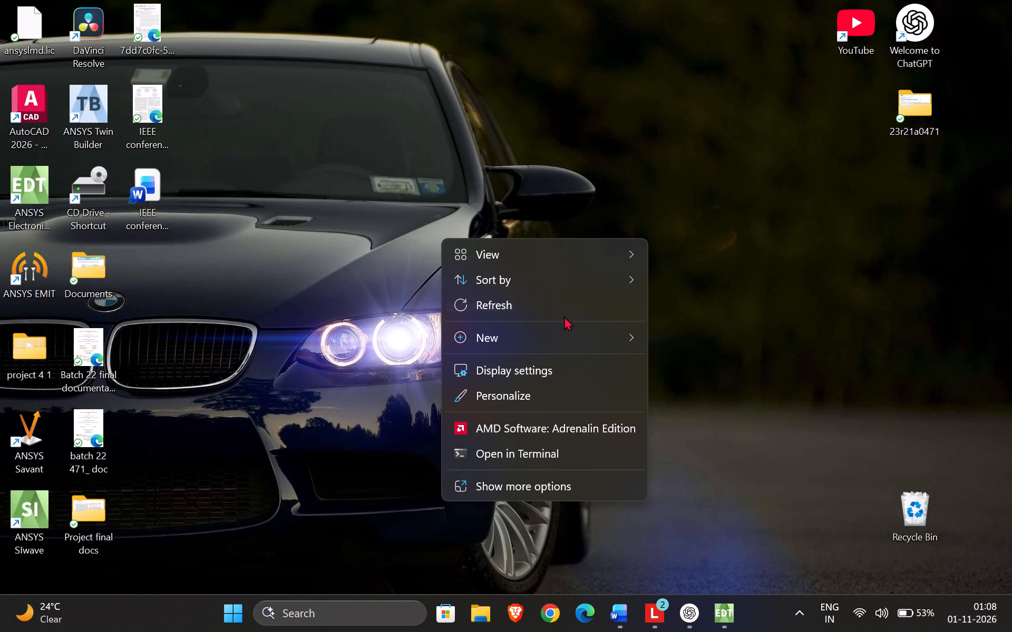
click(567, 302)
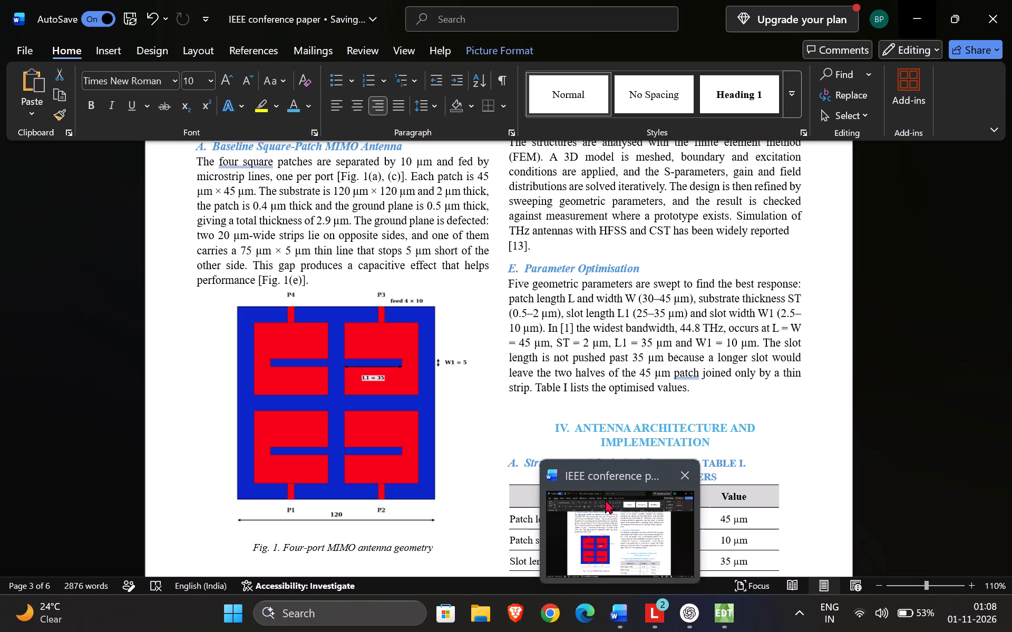
Return to the IEEE conference paper in Word, save it and close the document.
click(605, 499)
scroll(540, 387, down, 4)
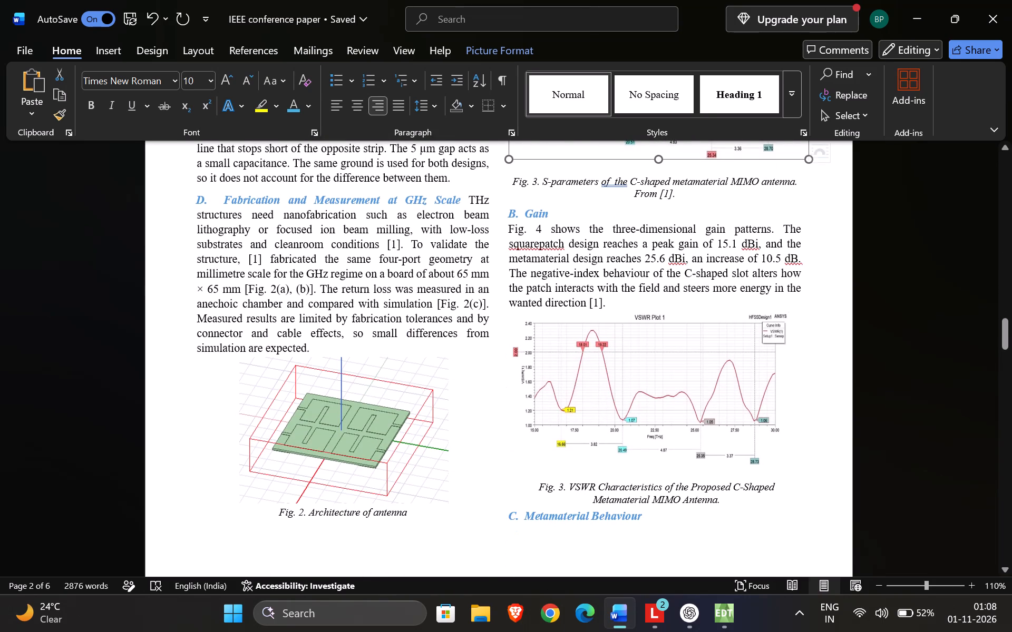
key(ctrl+s)
click(1011, 0)
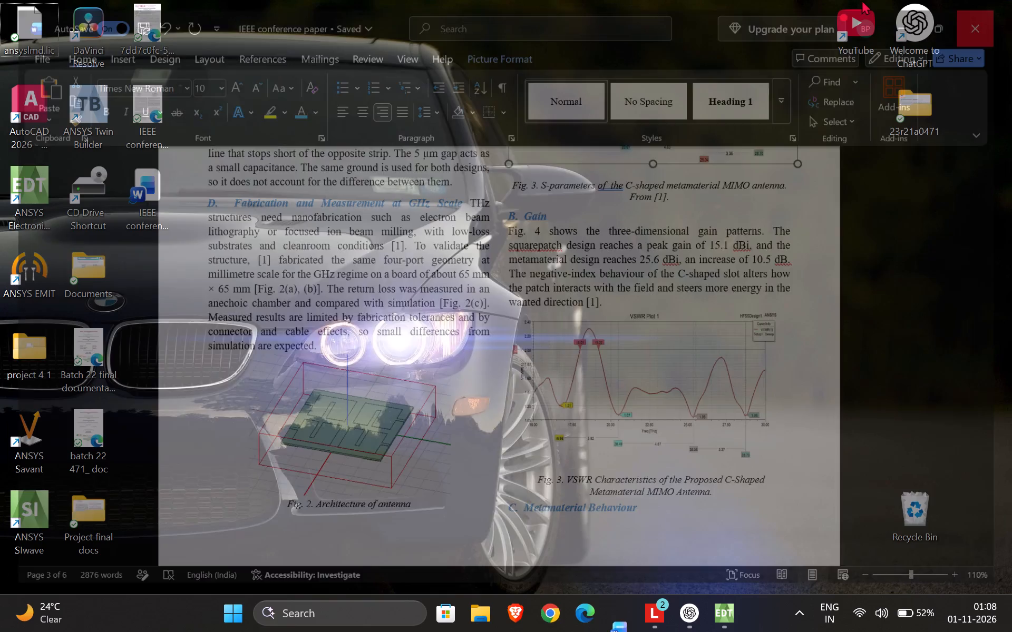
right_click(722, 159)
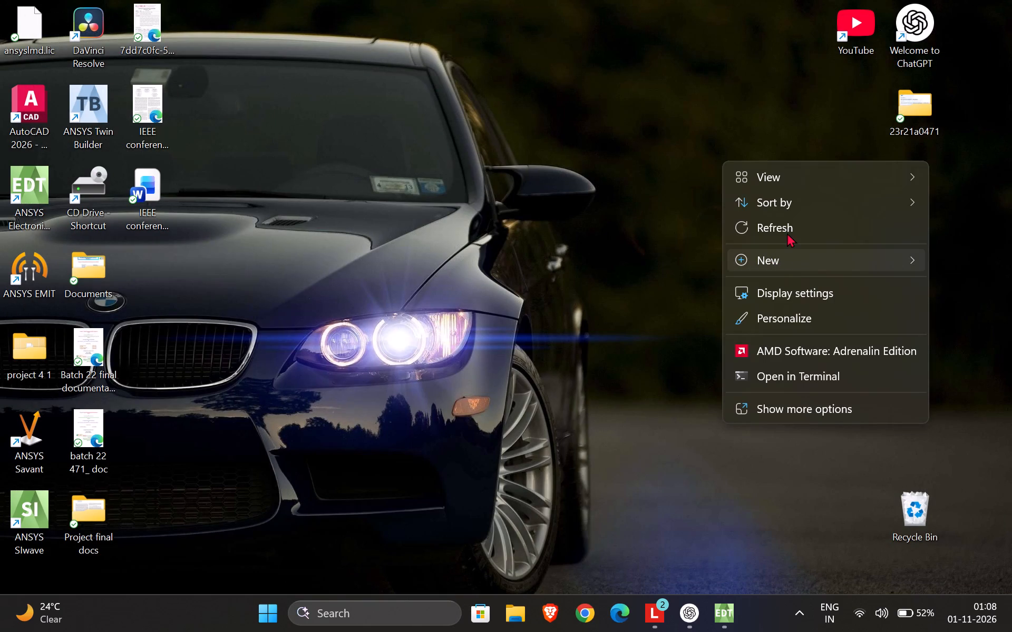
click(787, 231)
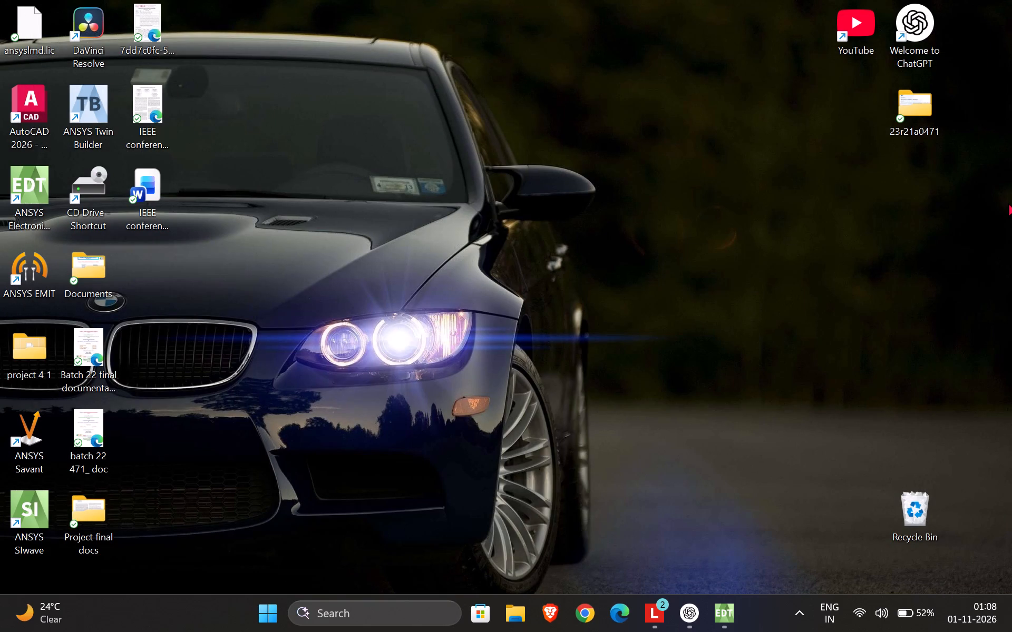